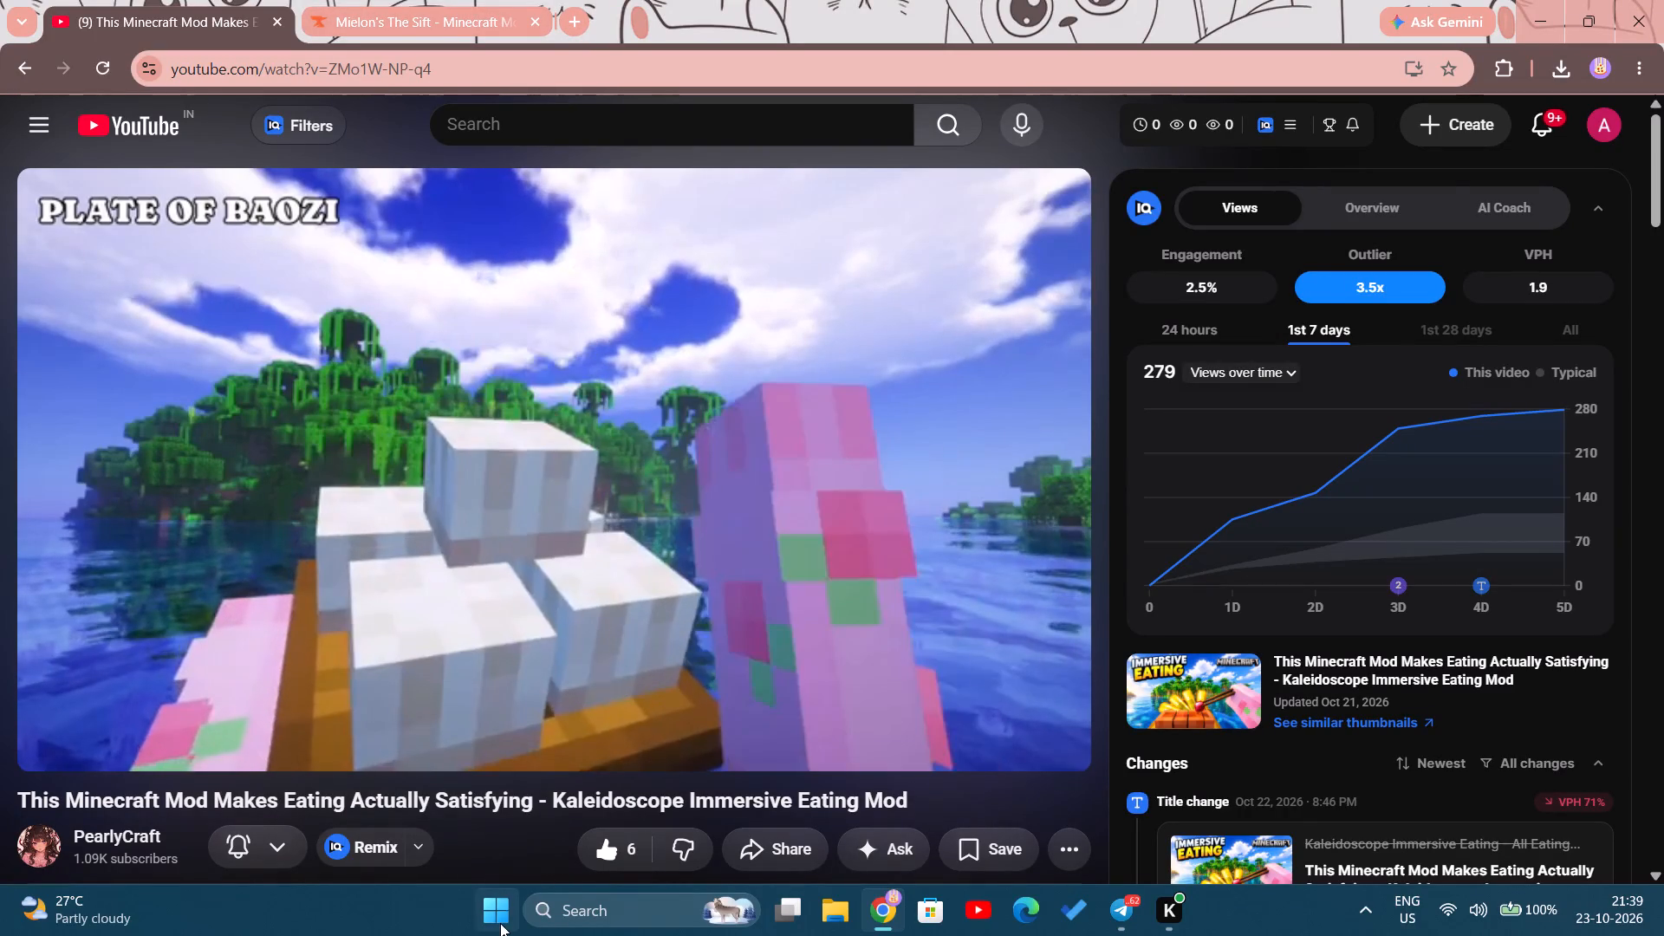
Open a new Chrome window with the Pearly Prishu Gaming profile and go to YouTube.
{"action": "left_click", "coordinate": [500, 923]}
{"action": "left_click", "coordinate": [491, 724]}
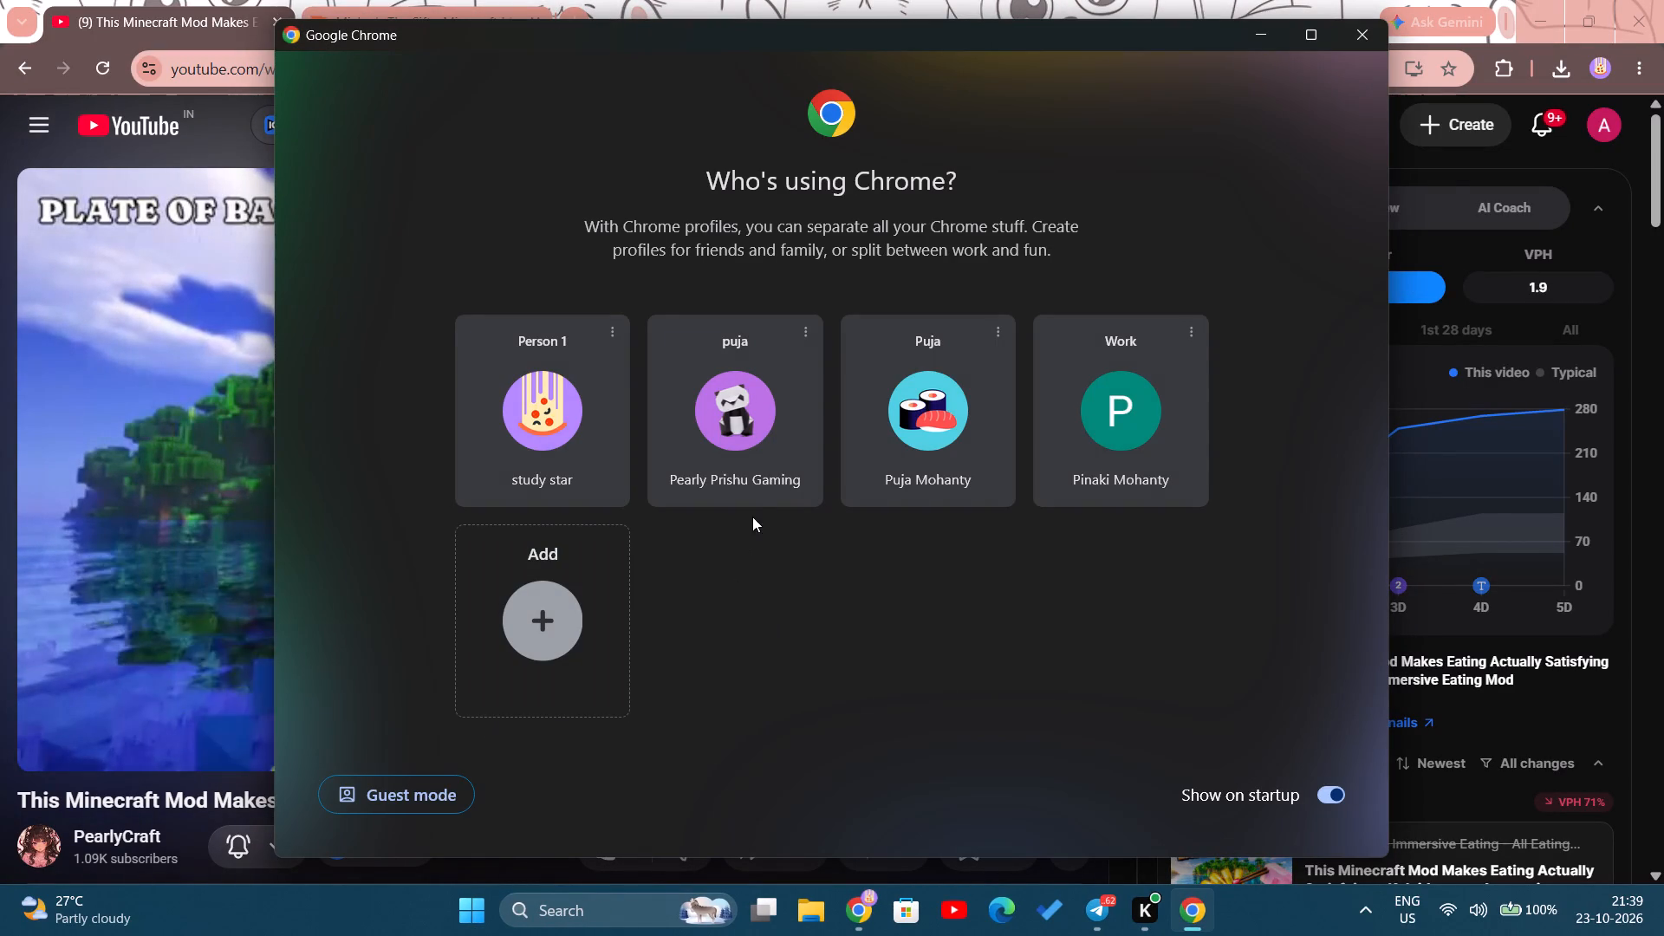
{"action": "left_click", "coordinate": [753, 487]}
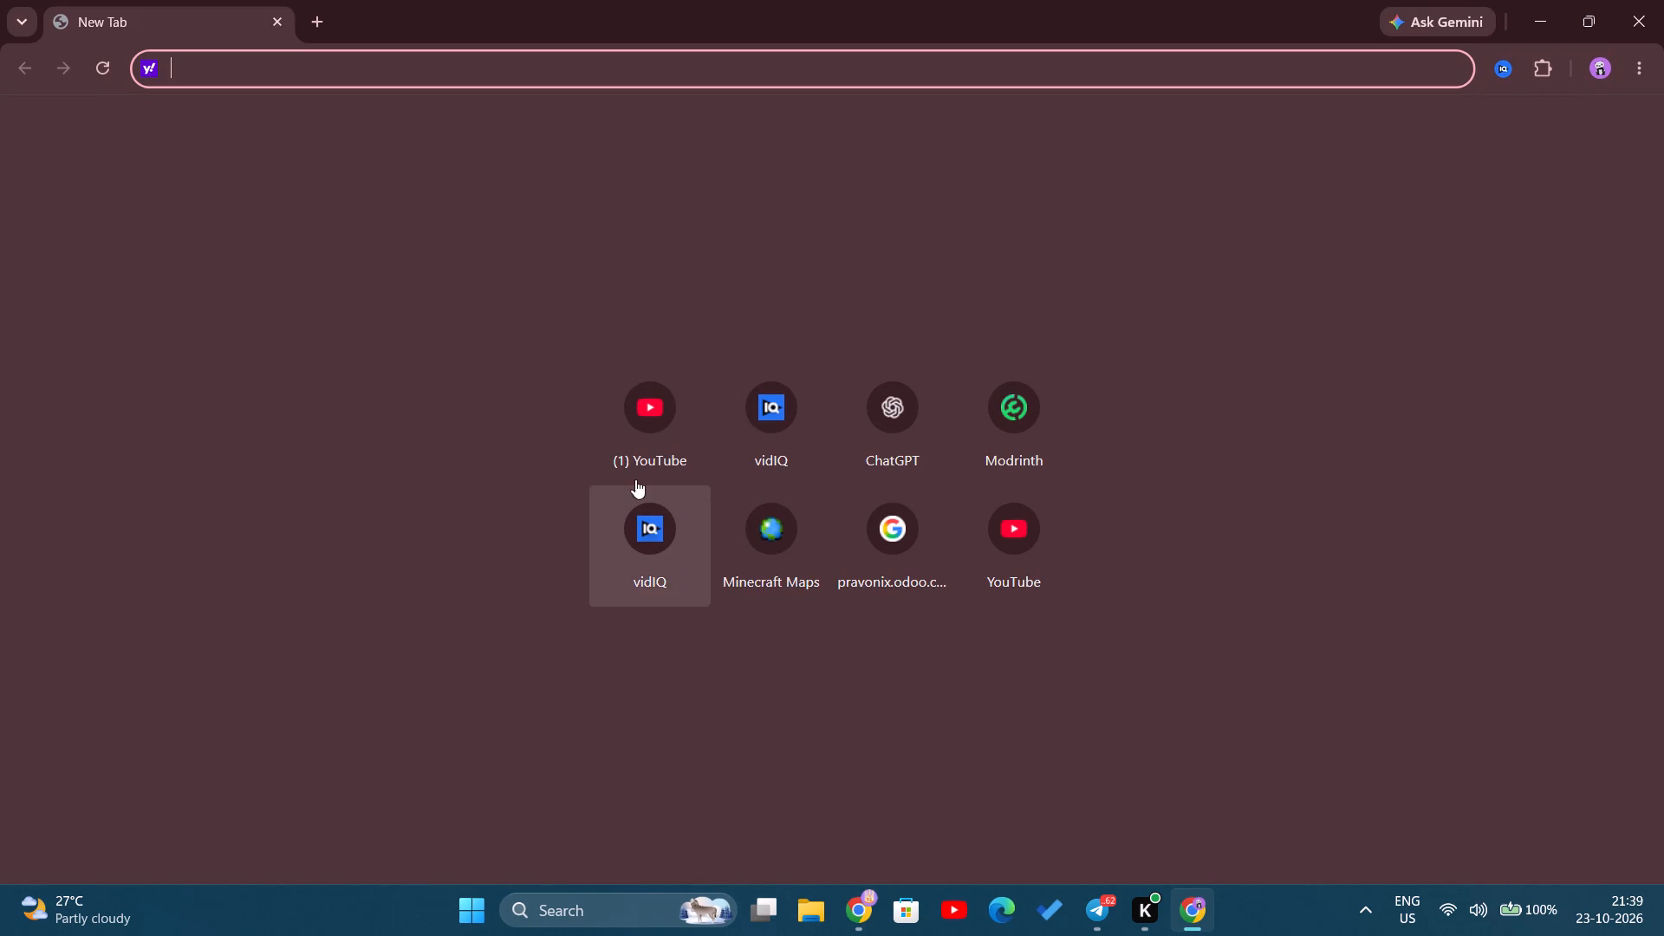
{"action": "left_click", "coordinate": [638, 426]}
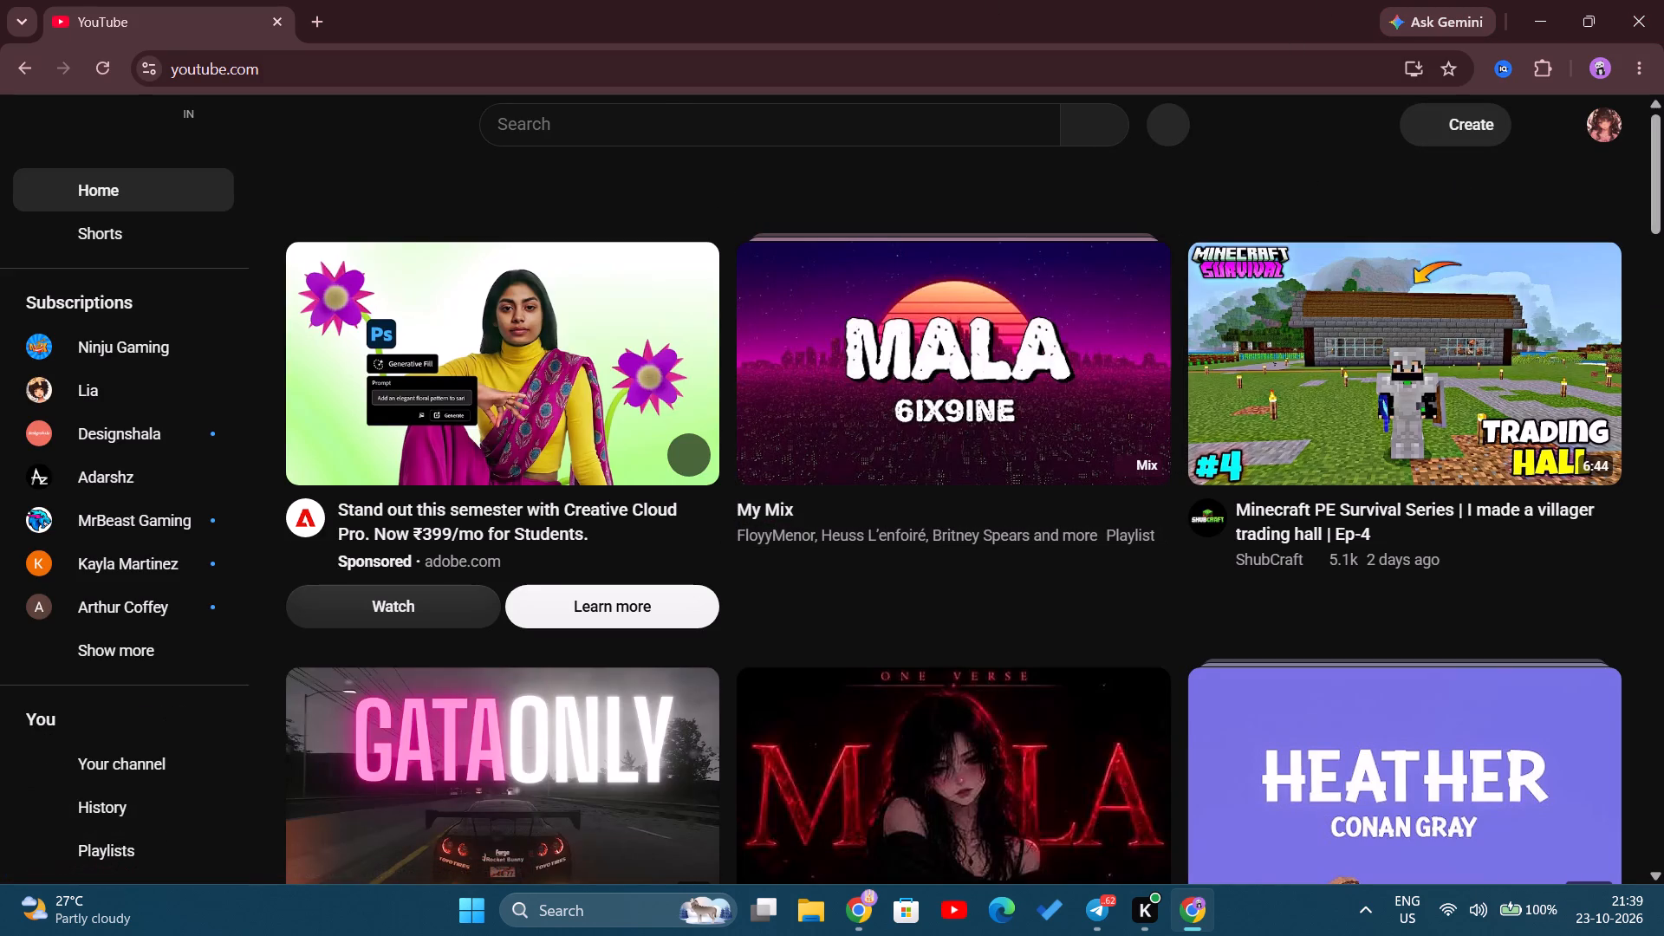
Search for "g" in a new tab and open the Google homepage from the results.
{"action": "left_click", "coordinate": [322, 23]}
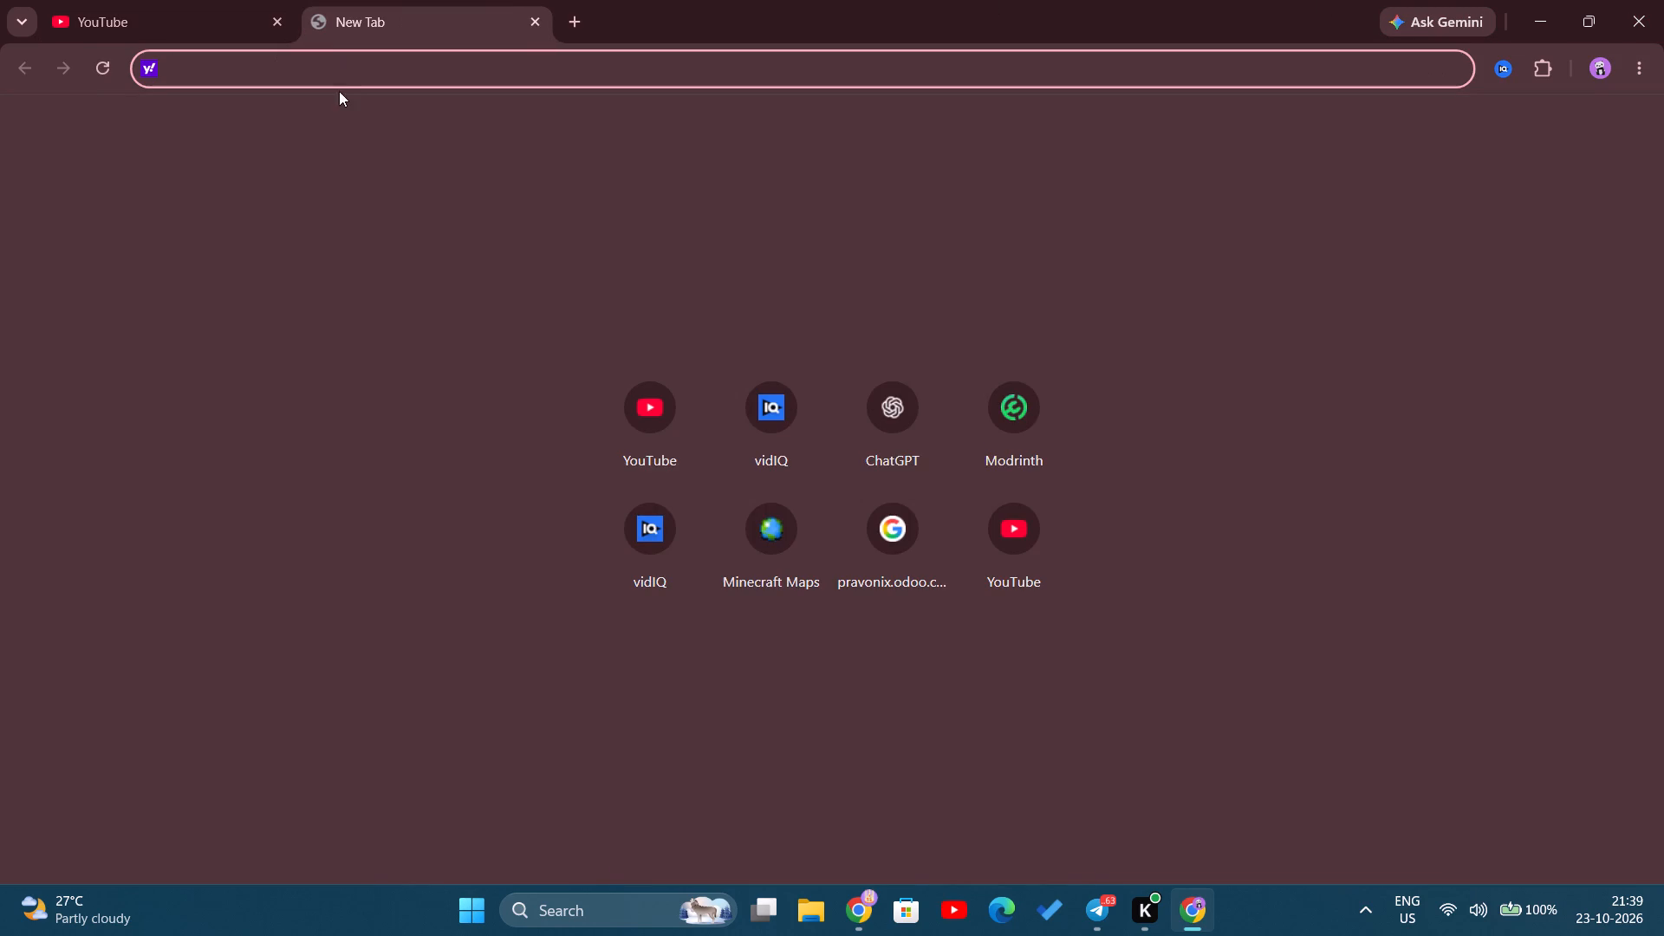
{"action": "key", "text": "g"}
{"action": "key", "text": "Return"}
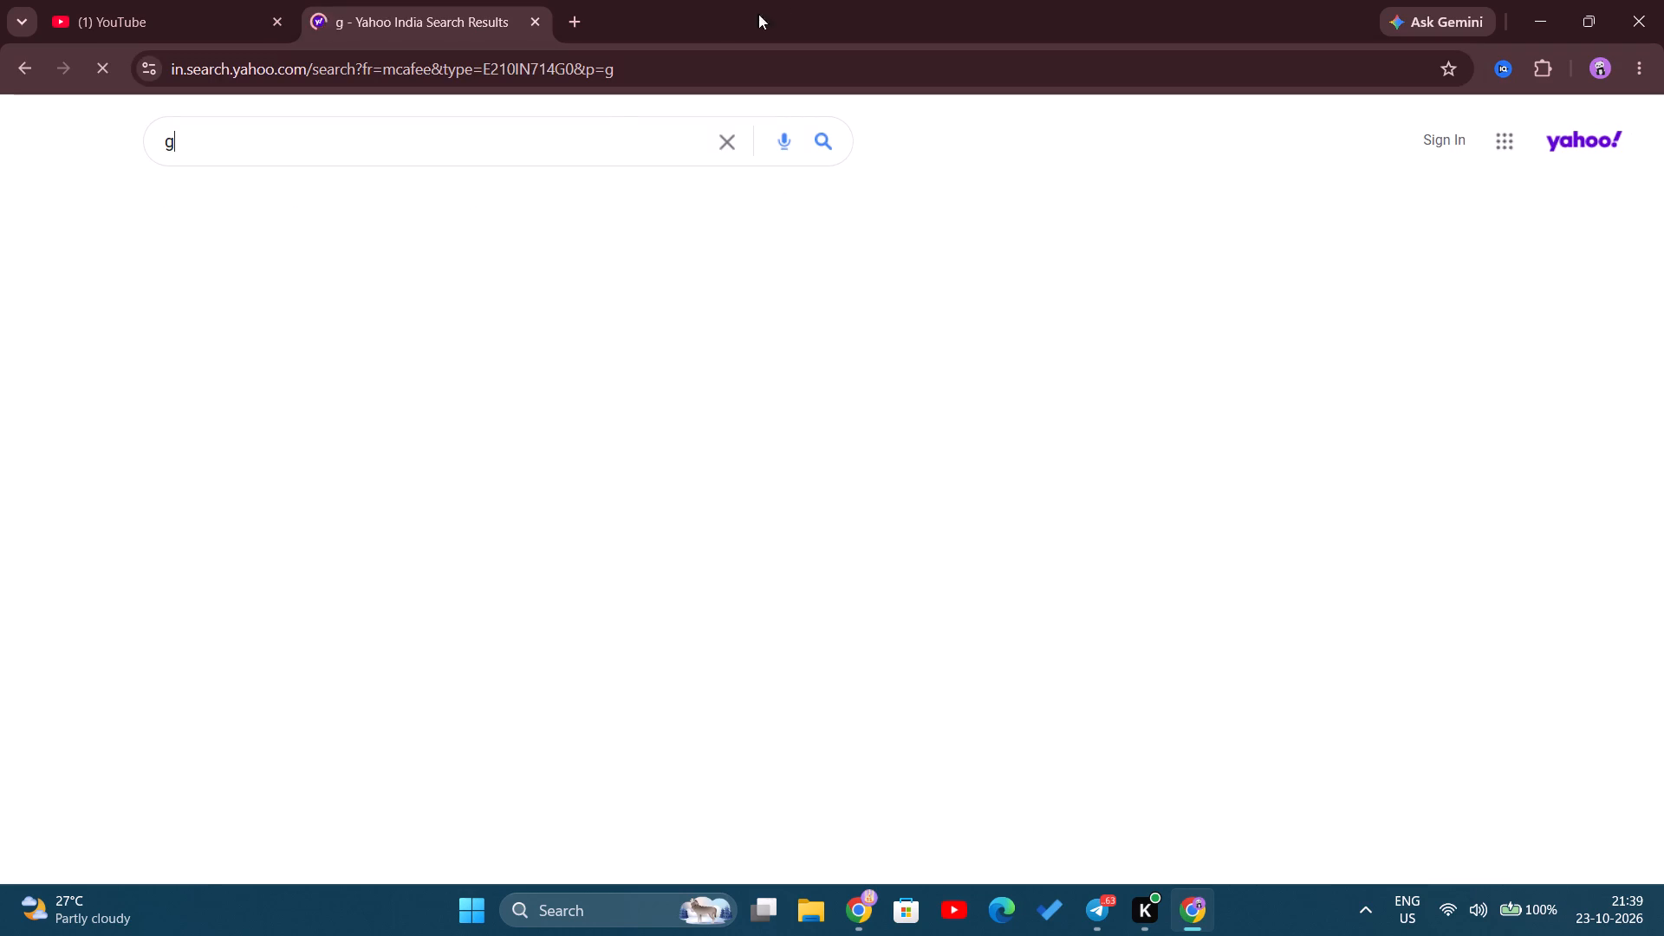
{"action": "left_click", "coordinate": [213, 318]}
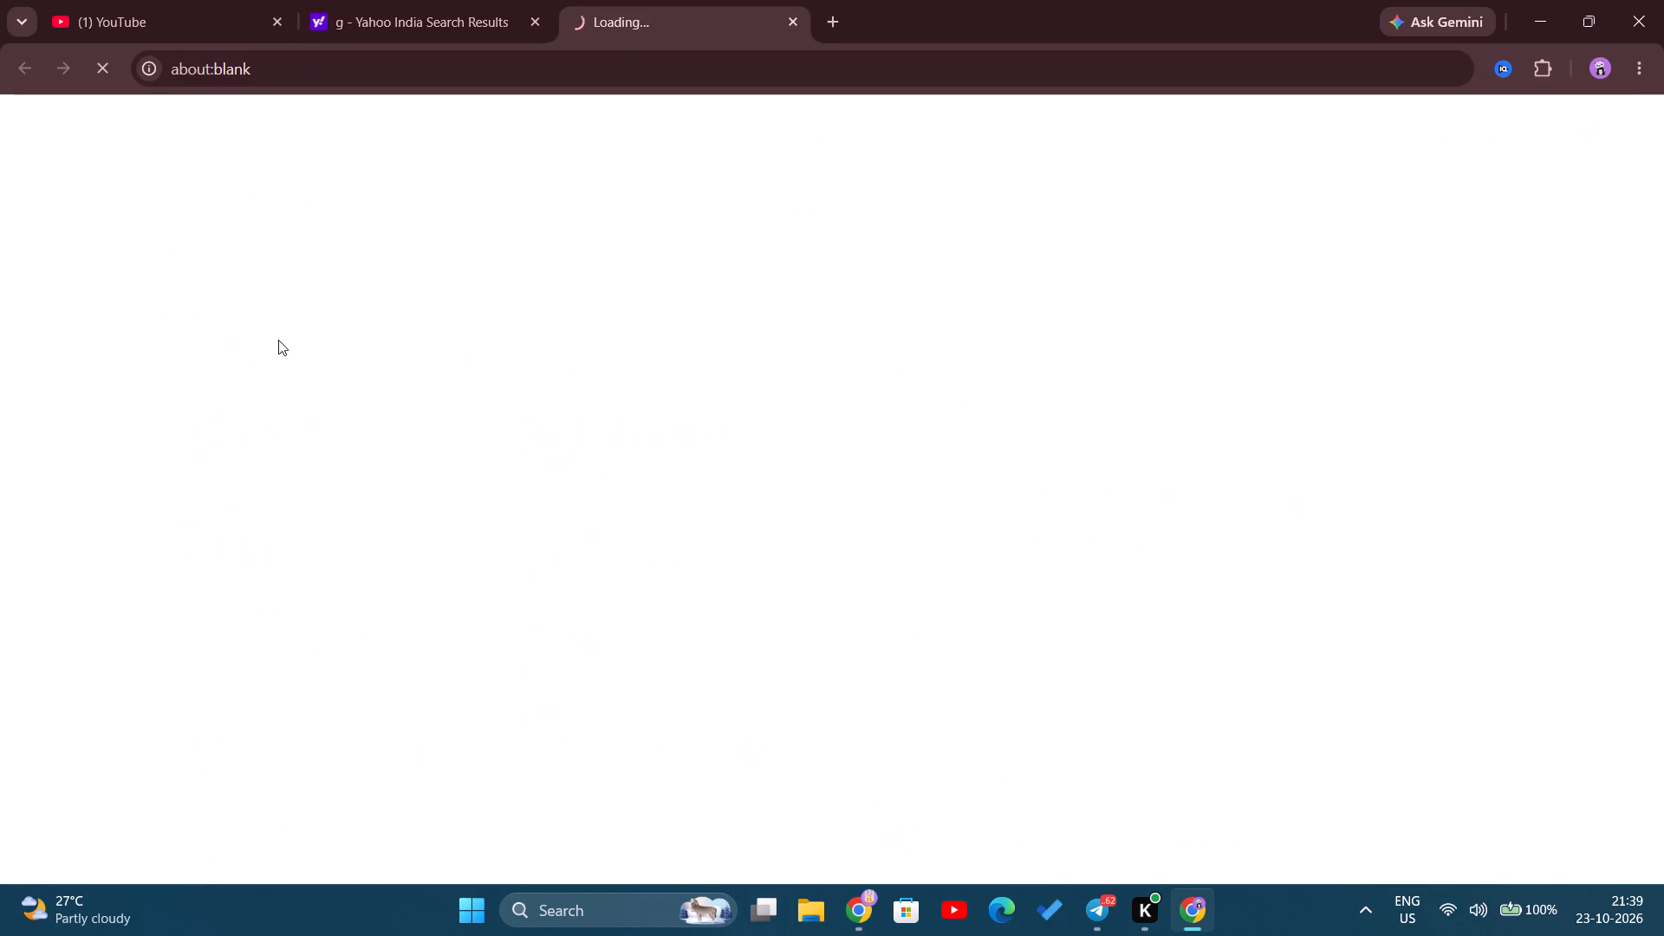
Search Google for "how to create playlist in youtube channel".
{"action": "left_click", "coordinate": [610, 415]}
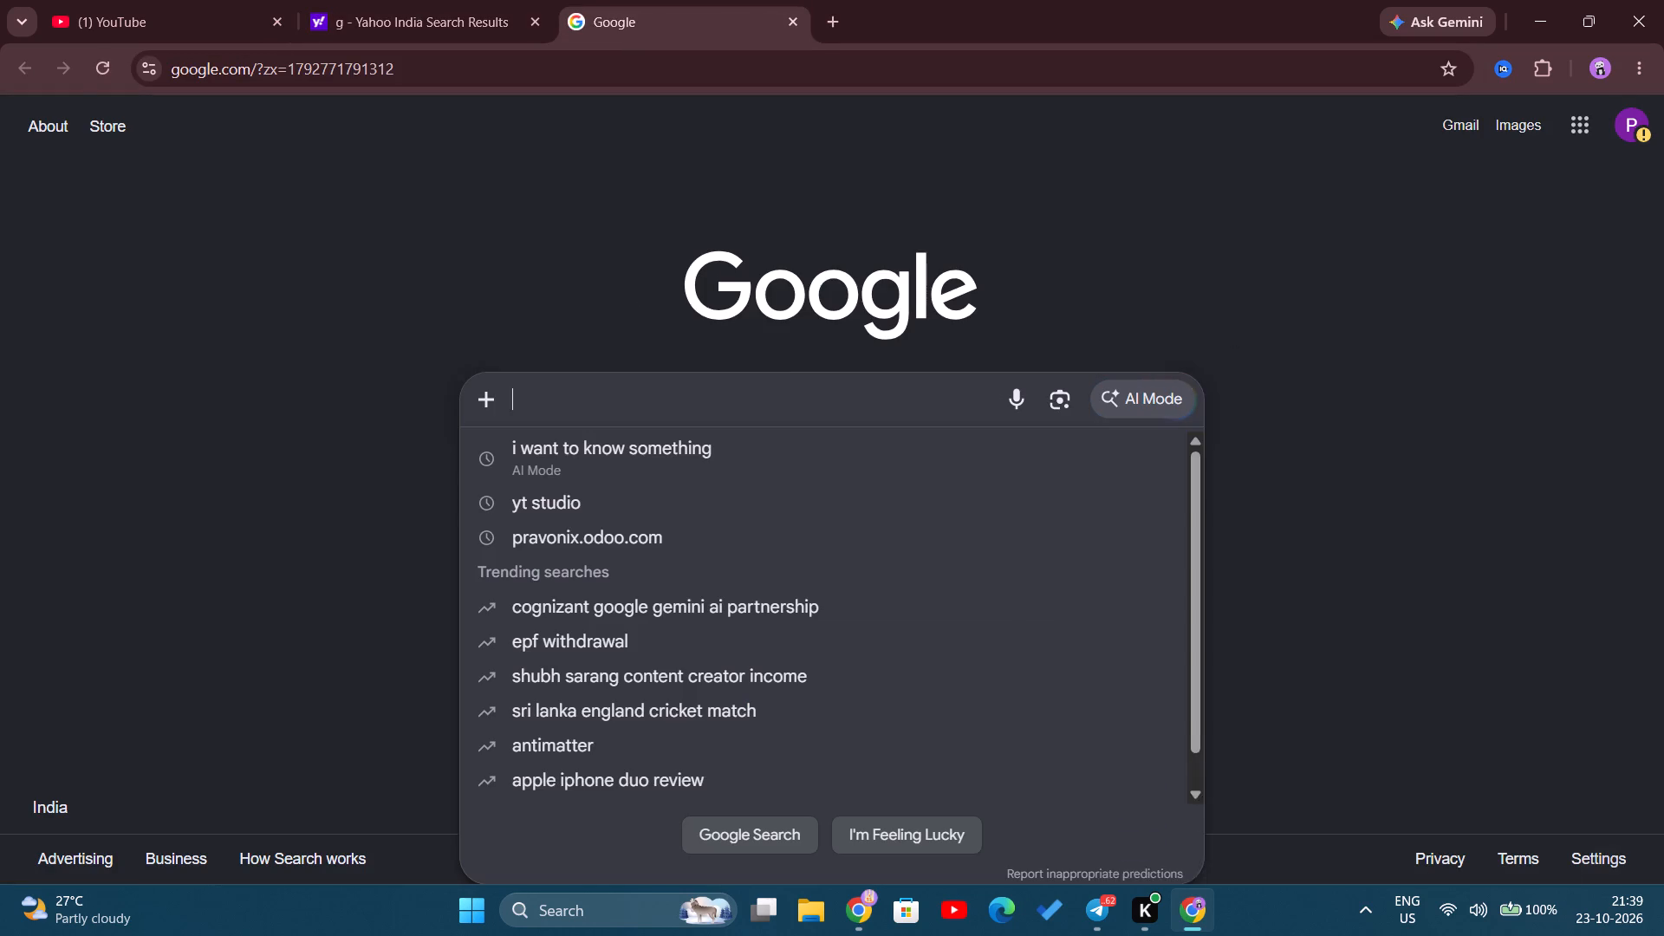
{"action": "type", "text": "how to create playlist"}
{"action": "key", "text": "space"}
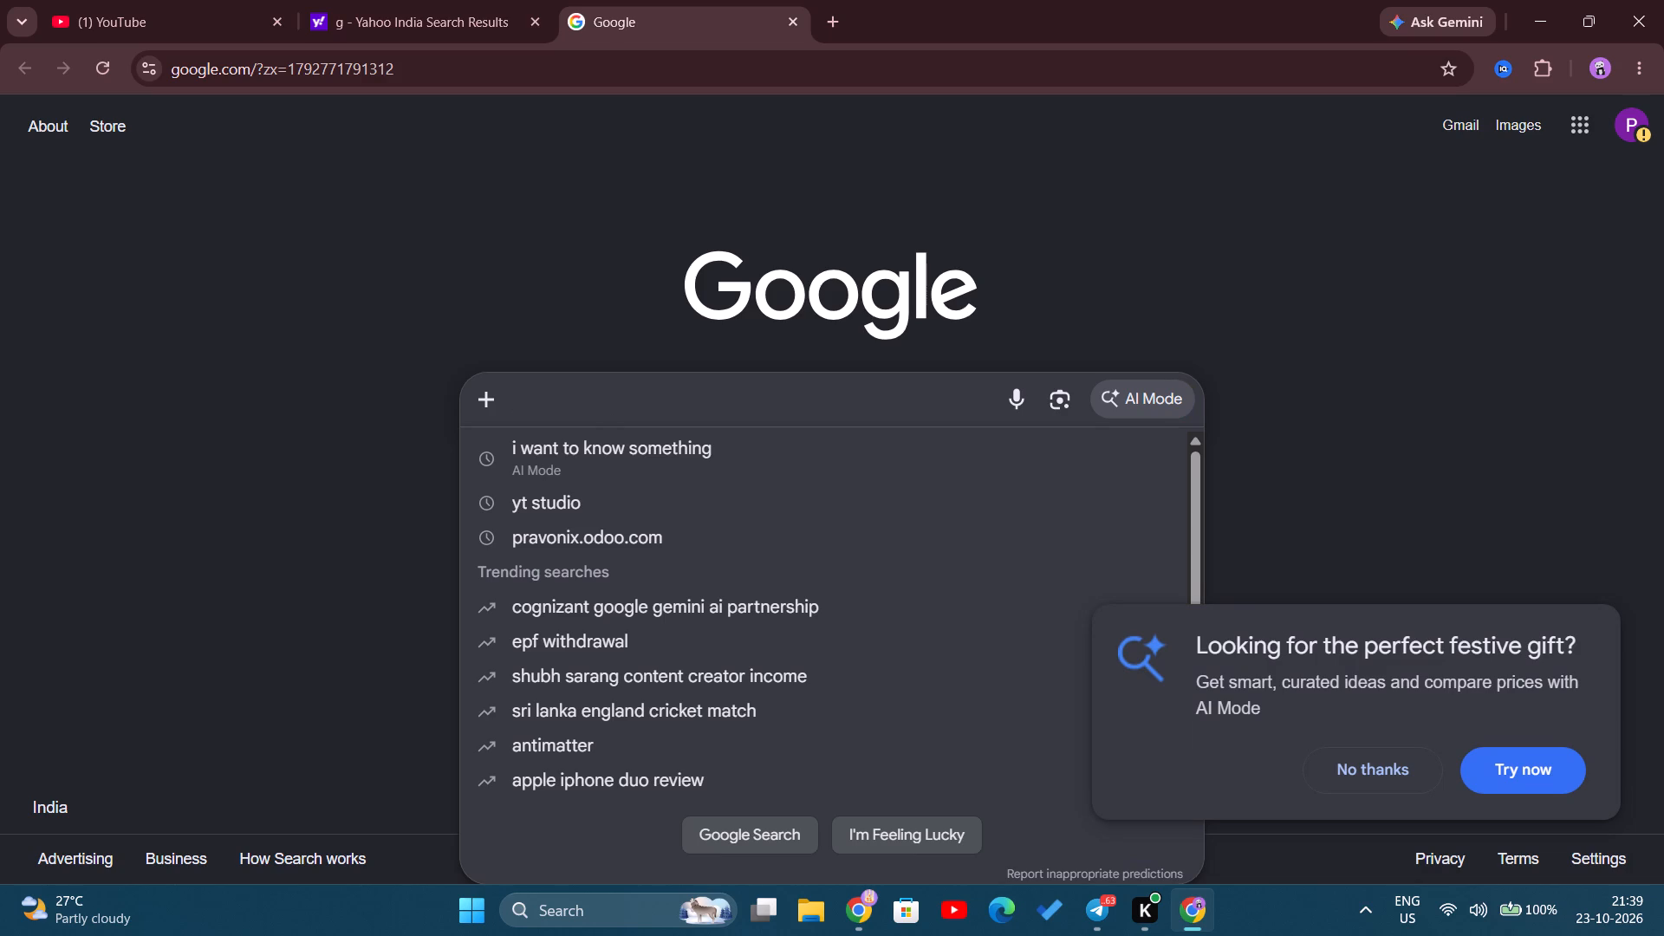
{"action": "left_click", "coordinate": [668, 396]}
{"action": "left_click", "coordinate": [702, 426]}
{"action": "type", "text": "how to create playlist"}
{"action": "key", "text": "space"}
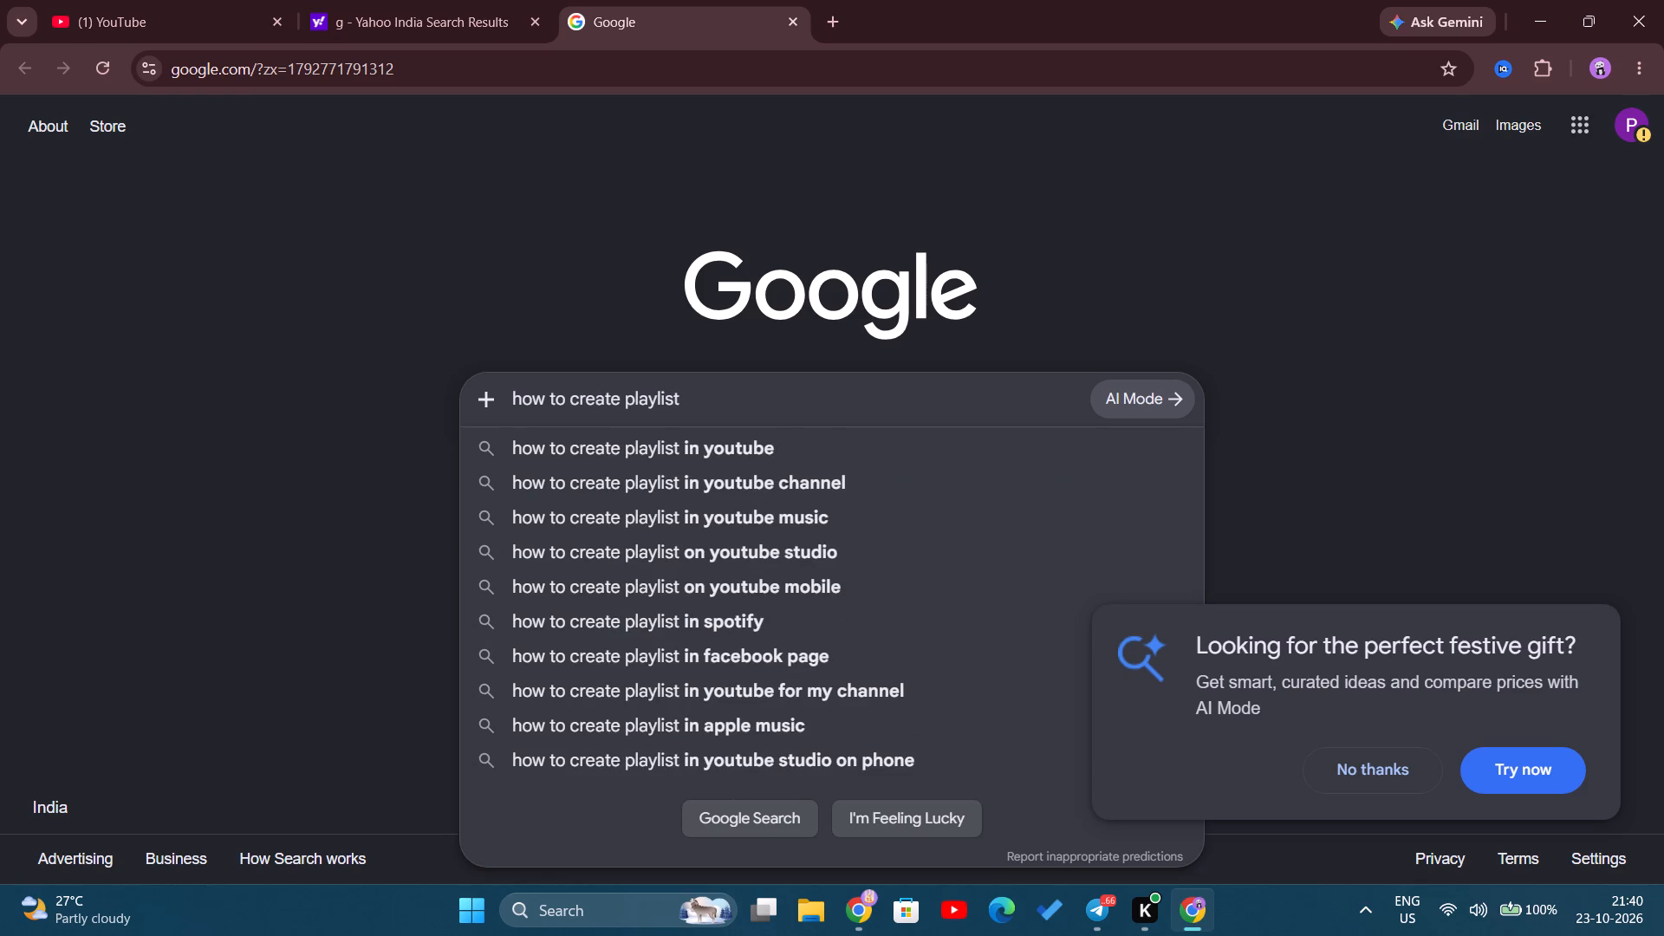
{"action": "left_click", "coordinate": [699, 484]}
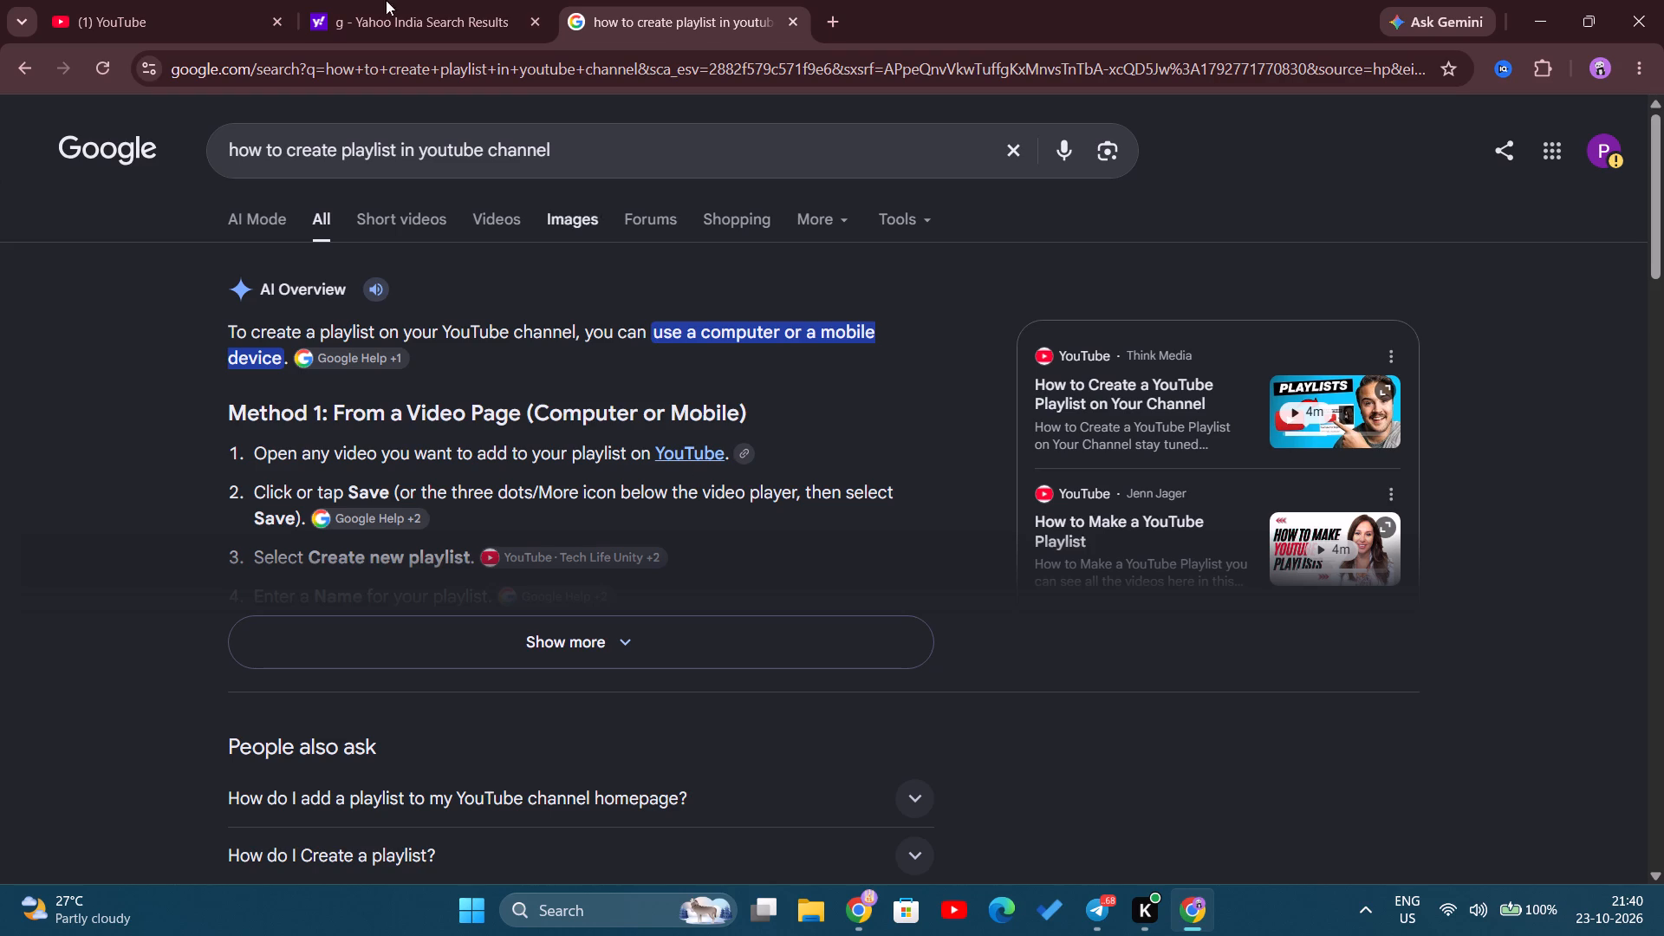
Expand the AI Overview and read the methods for creating a playlist from a video page and from YouTube Studio.
{"action": "left_click", "coordinate": [350, 634]}
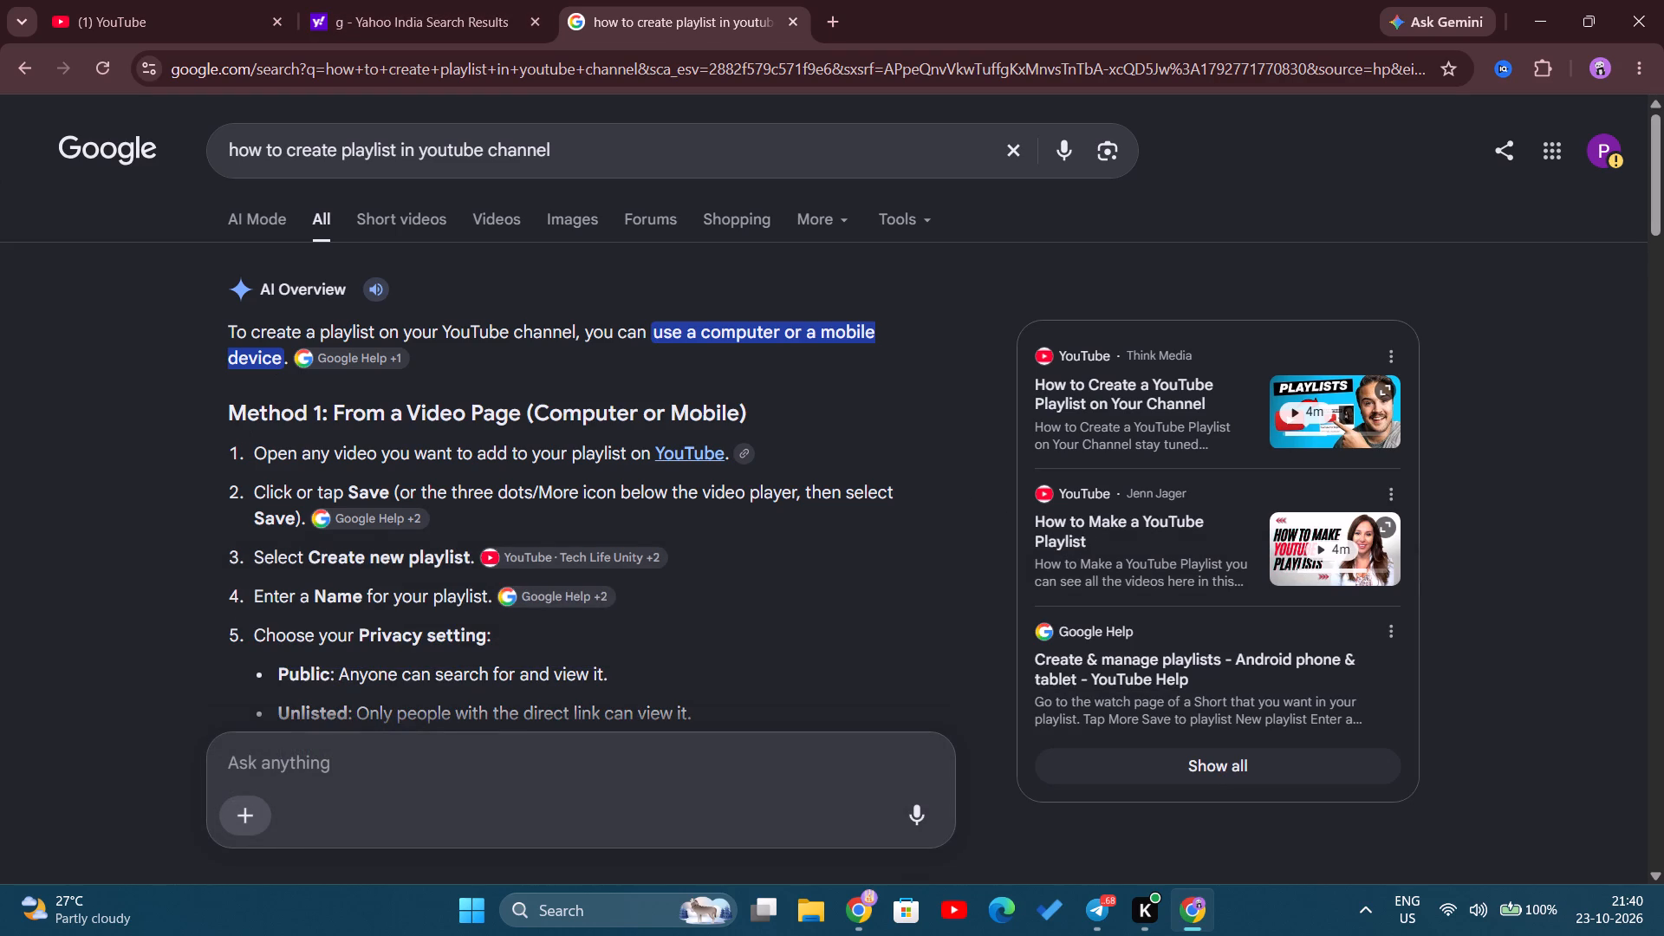
{"action": "scroll", "coordinate": [304, 427], "scroll_direction": "down", "scroll_amount": 2}
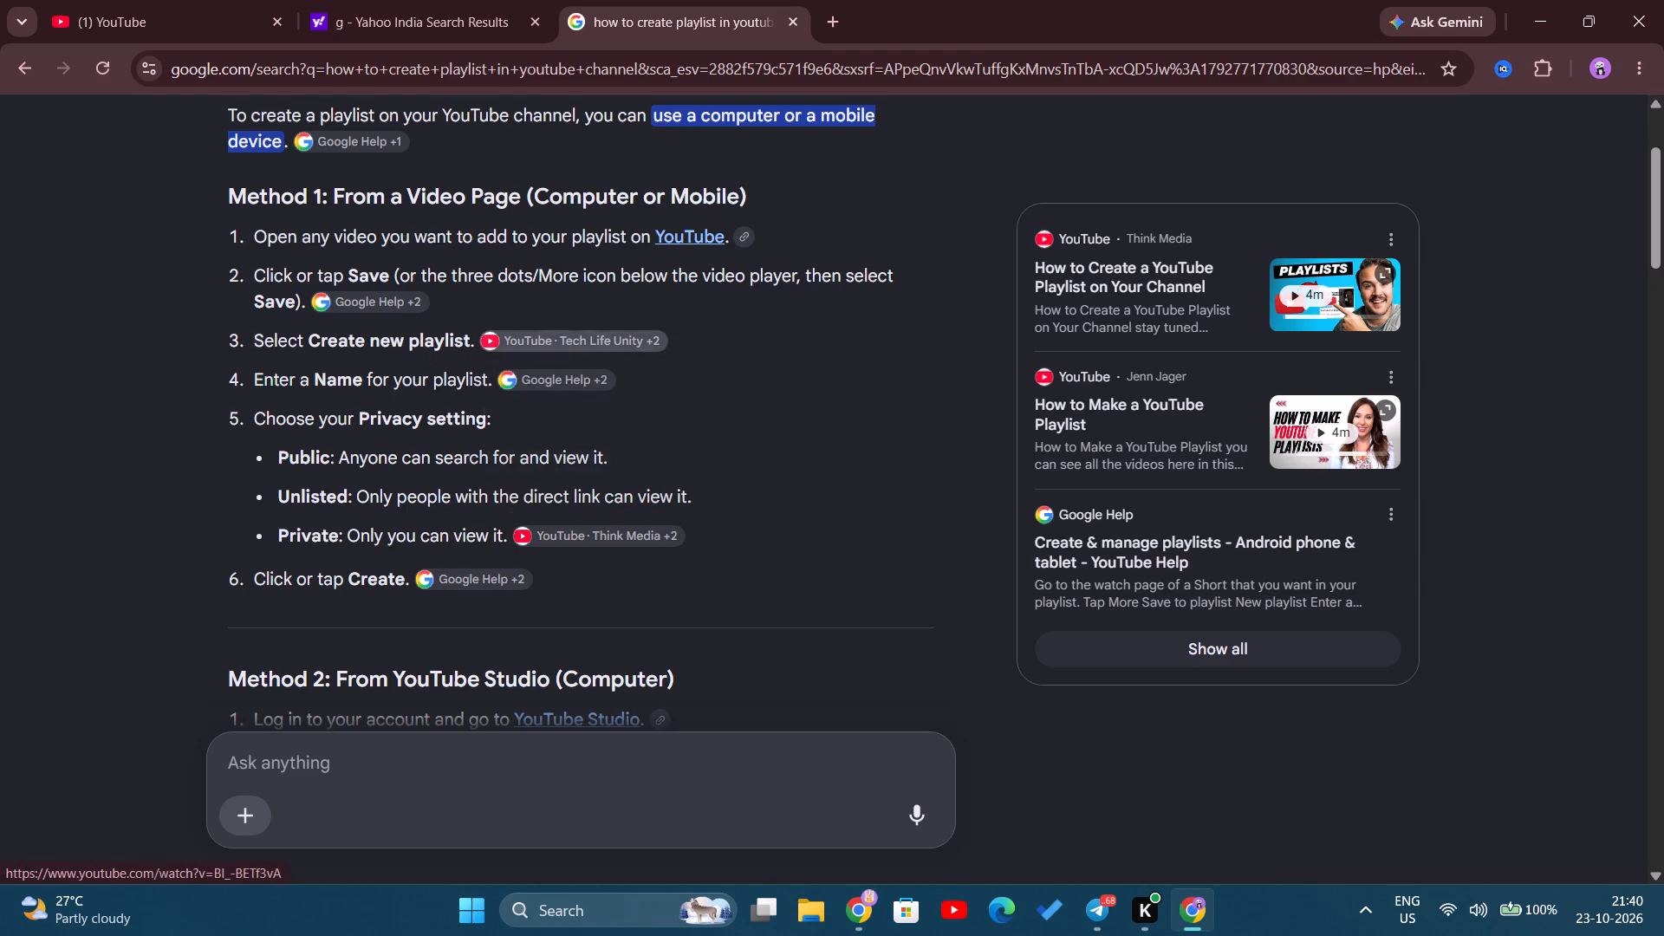
{"action": "scroll", "coordinate": [335, 437], "scroll_direction": "down", "scroll_amount": 1}
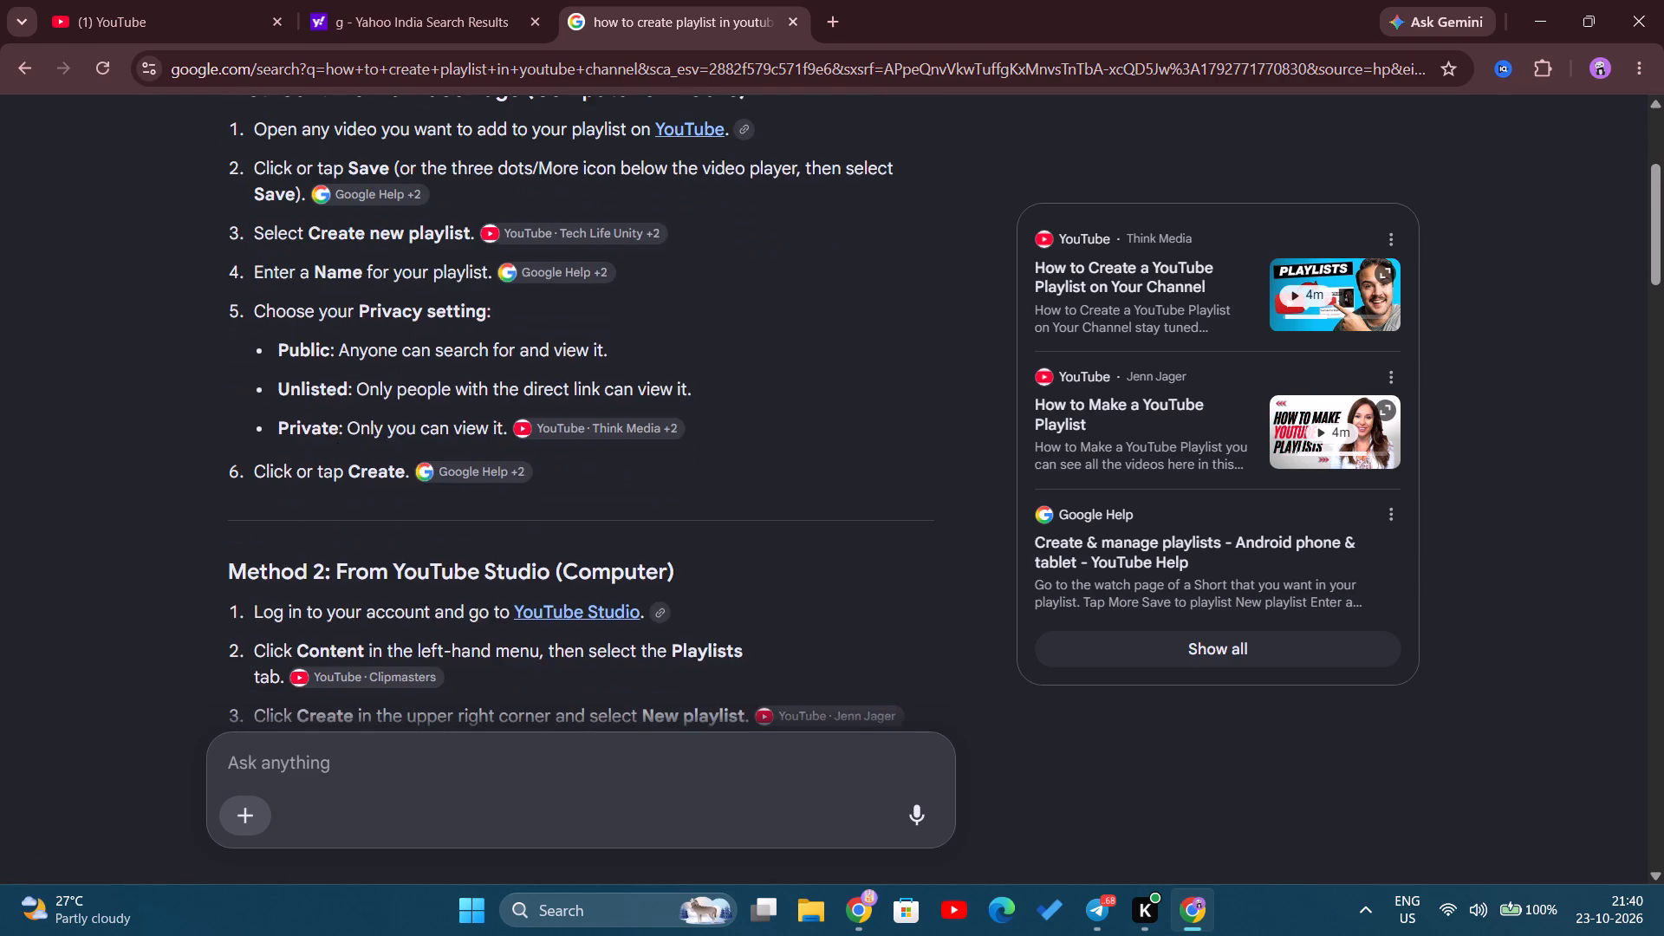
{"action": "scroll", "coordinate": [312, 497], "scroll_direction": "down", "scroll_amount": 2}
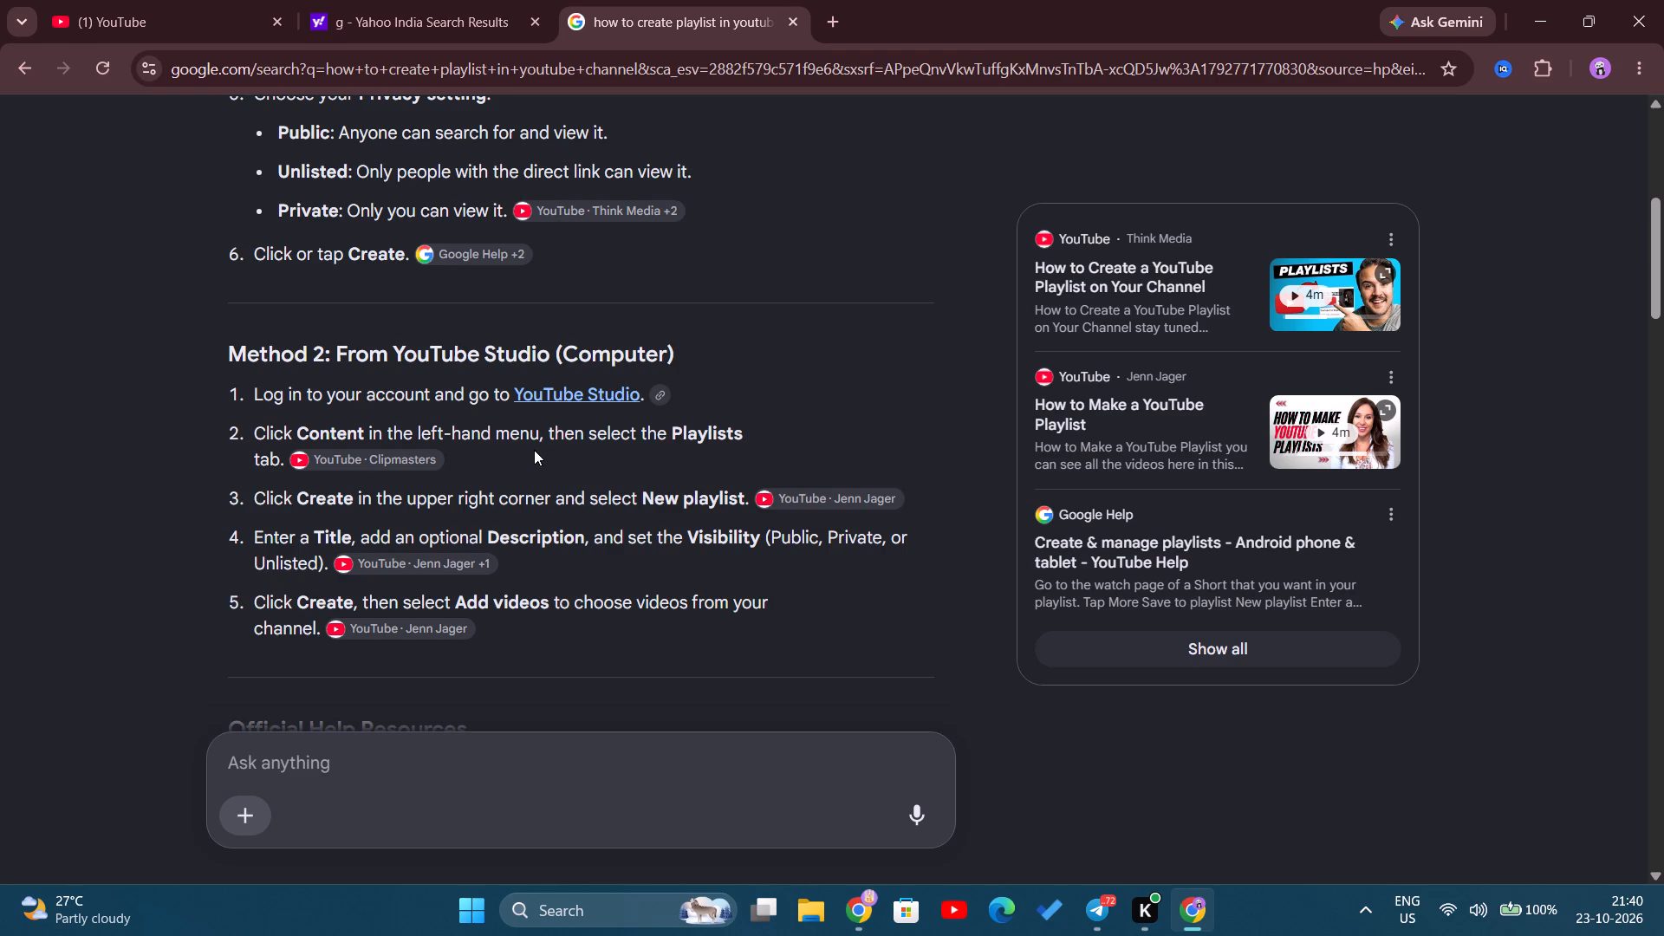
Search for "yt studio" in a new tab and open YouTube Studio from the results.
{"action": "left_click", "coordinate": [825, 31]}
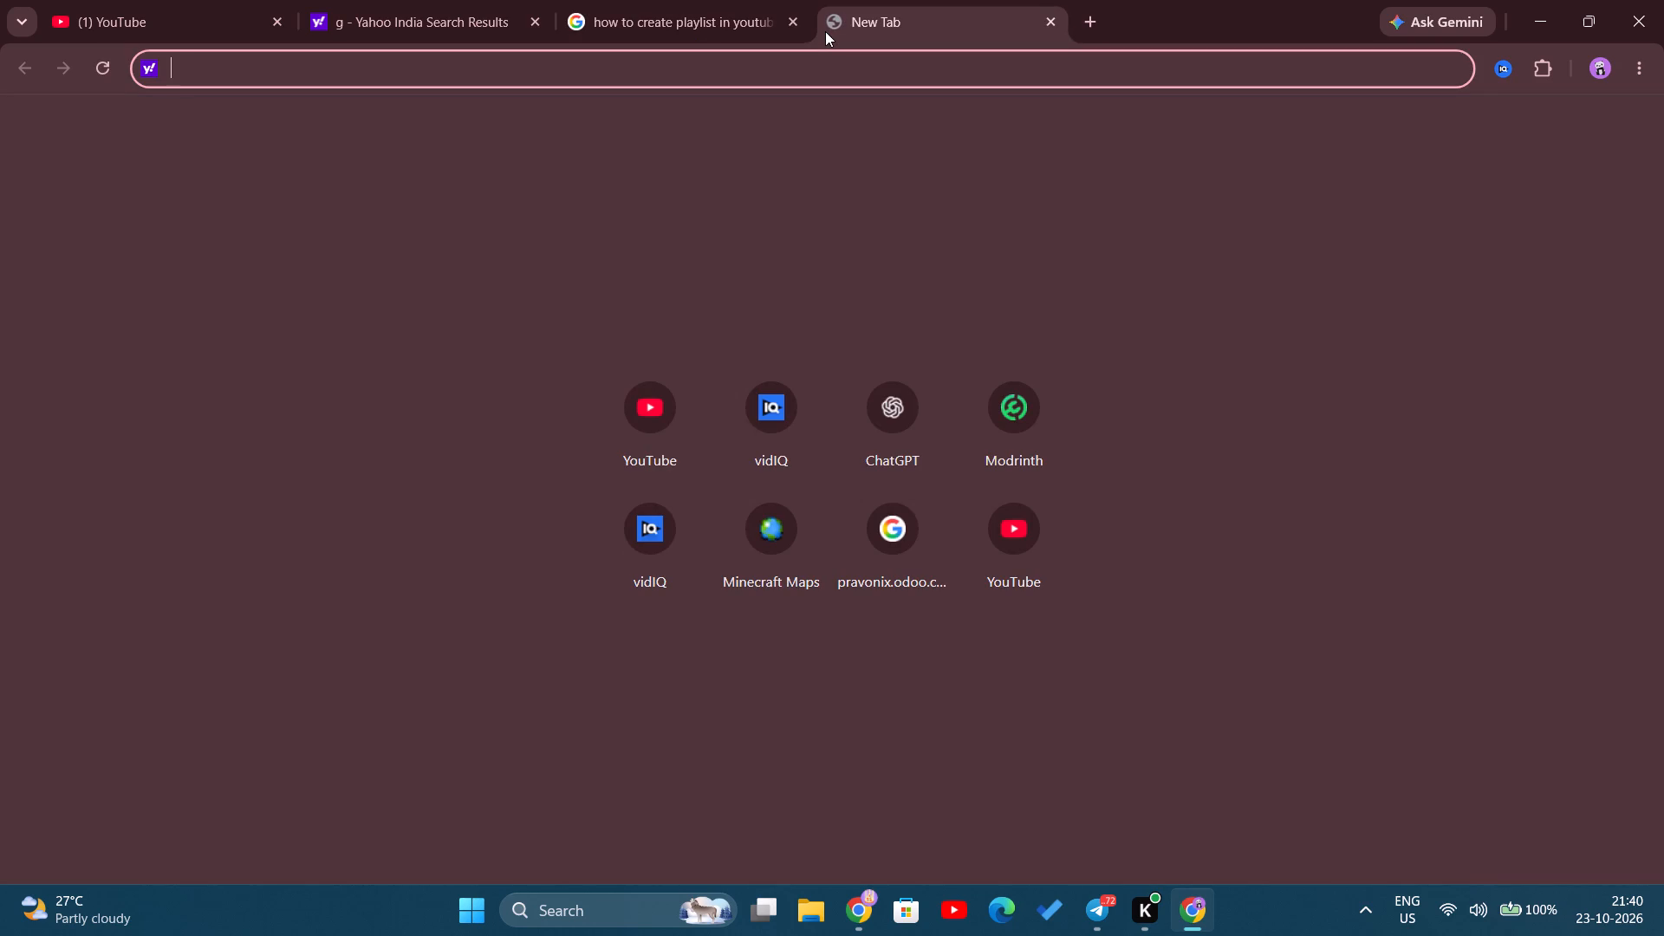
{"action": "type", "text": "yt"}
{"action": "left_click", "coordinate": [393, 71]}
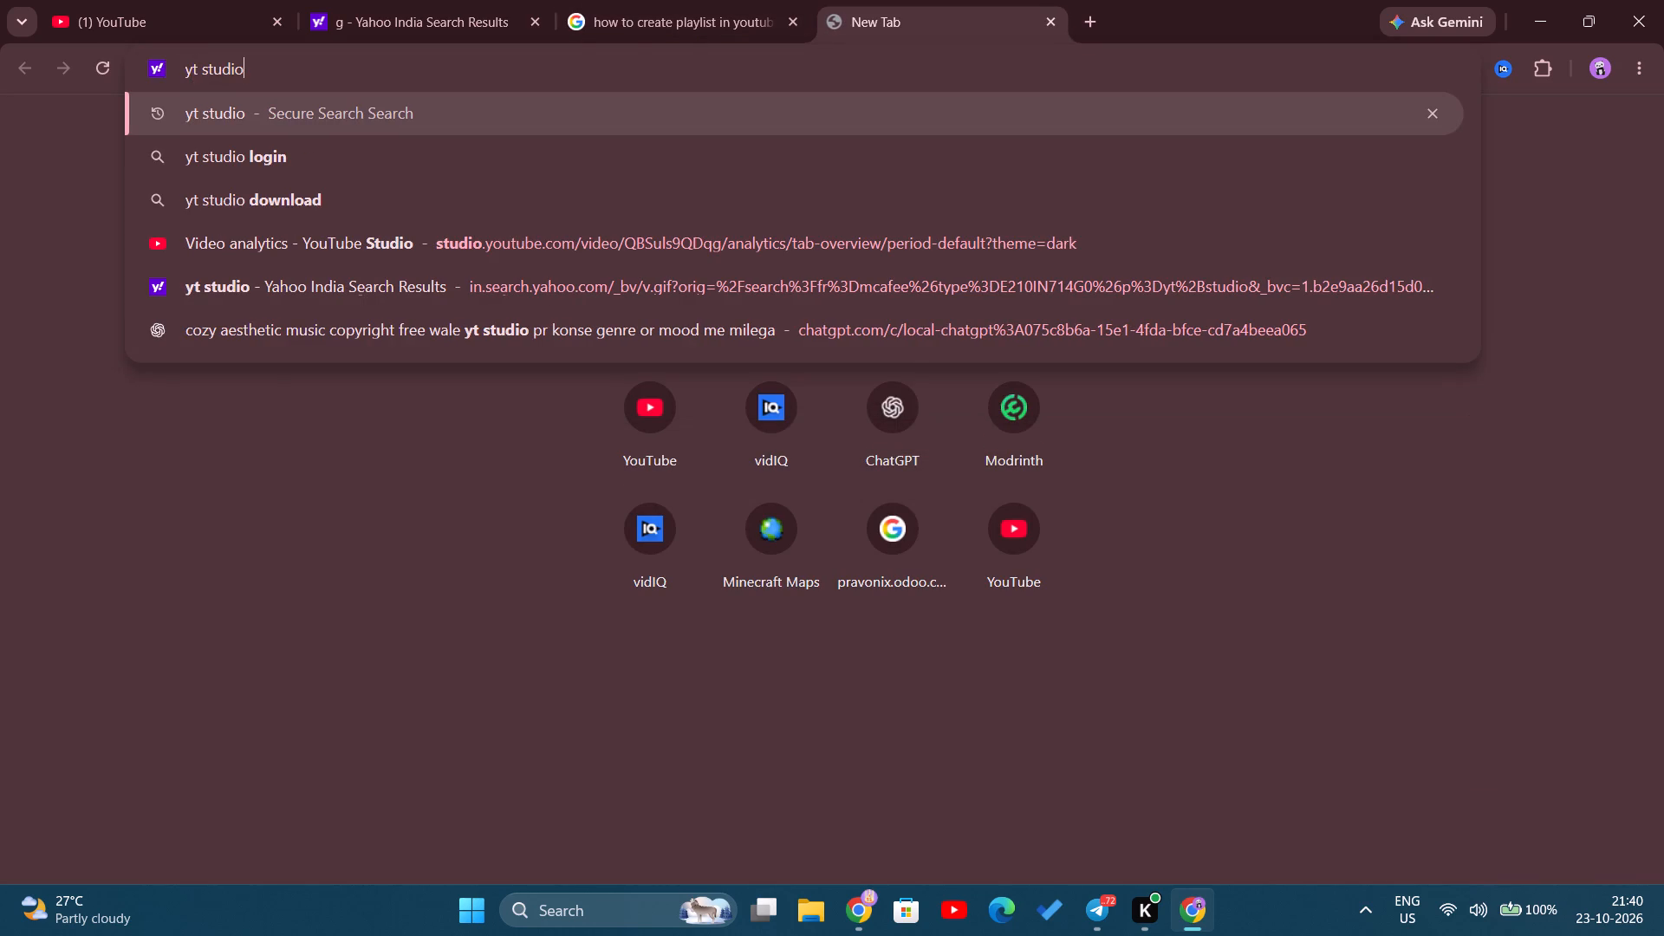
{"action": "key", "text": "Return"}
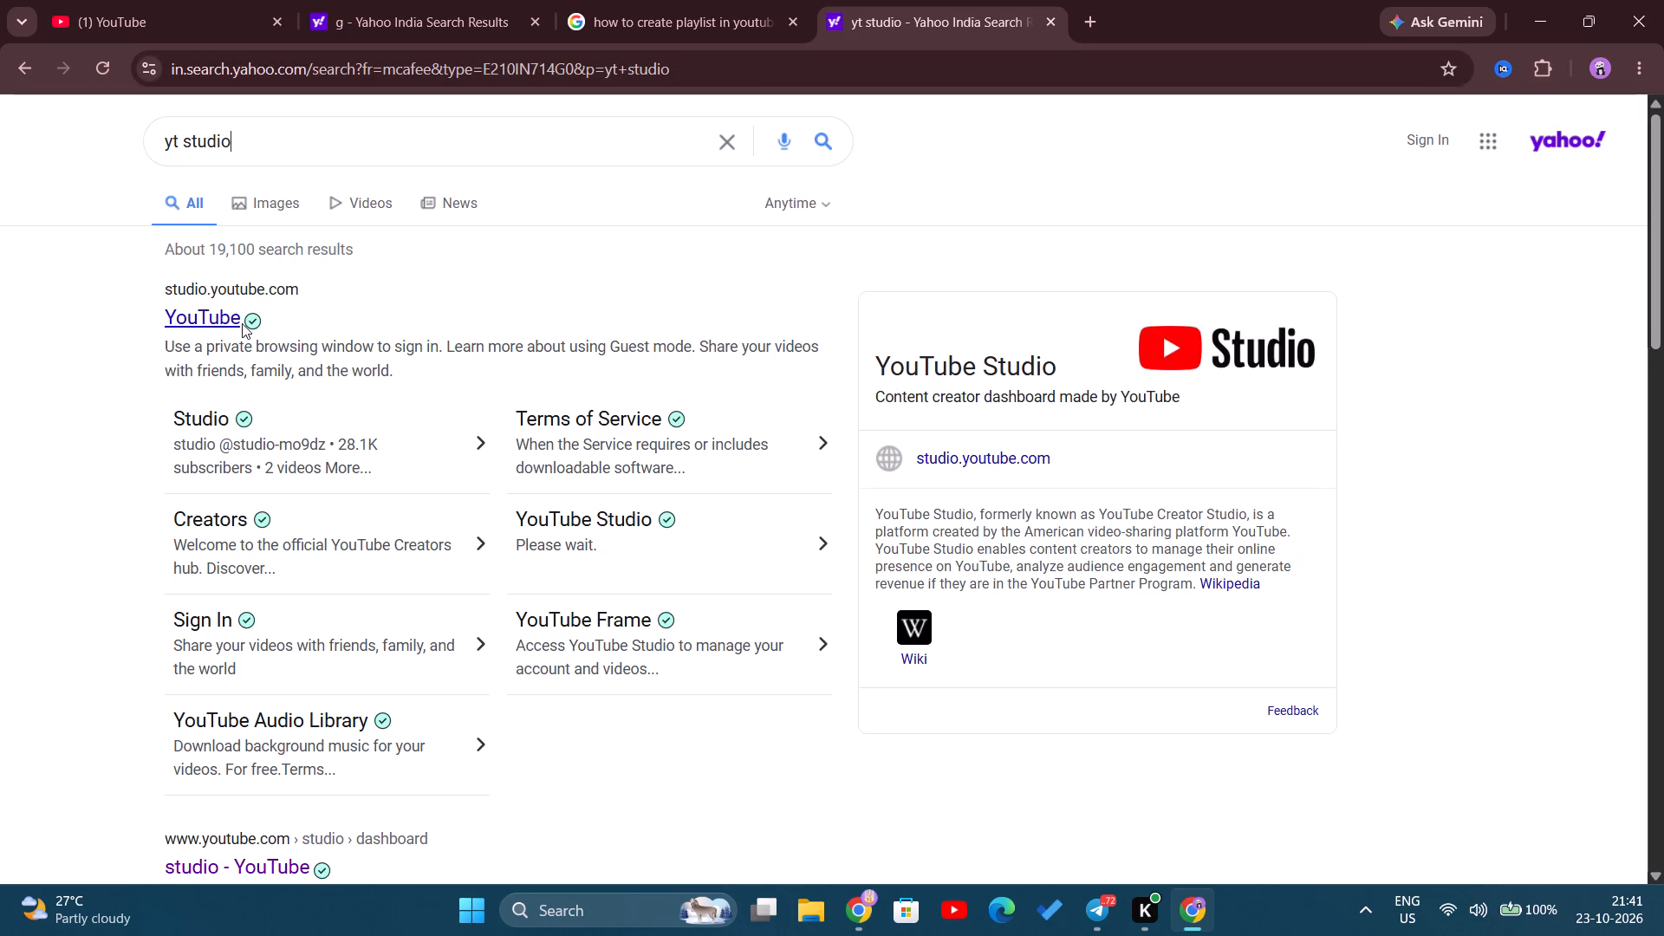
{"action": "left_click", "coordinate": [214, 315]}
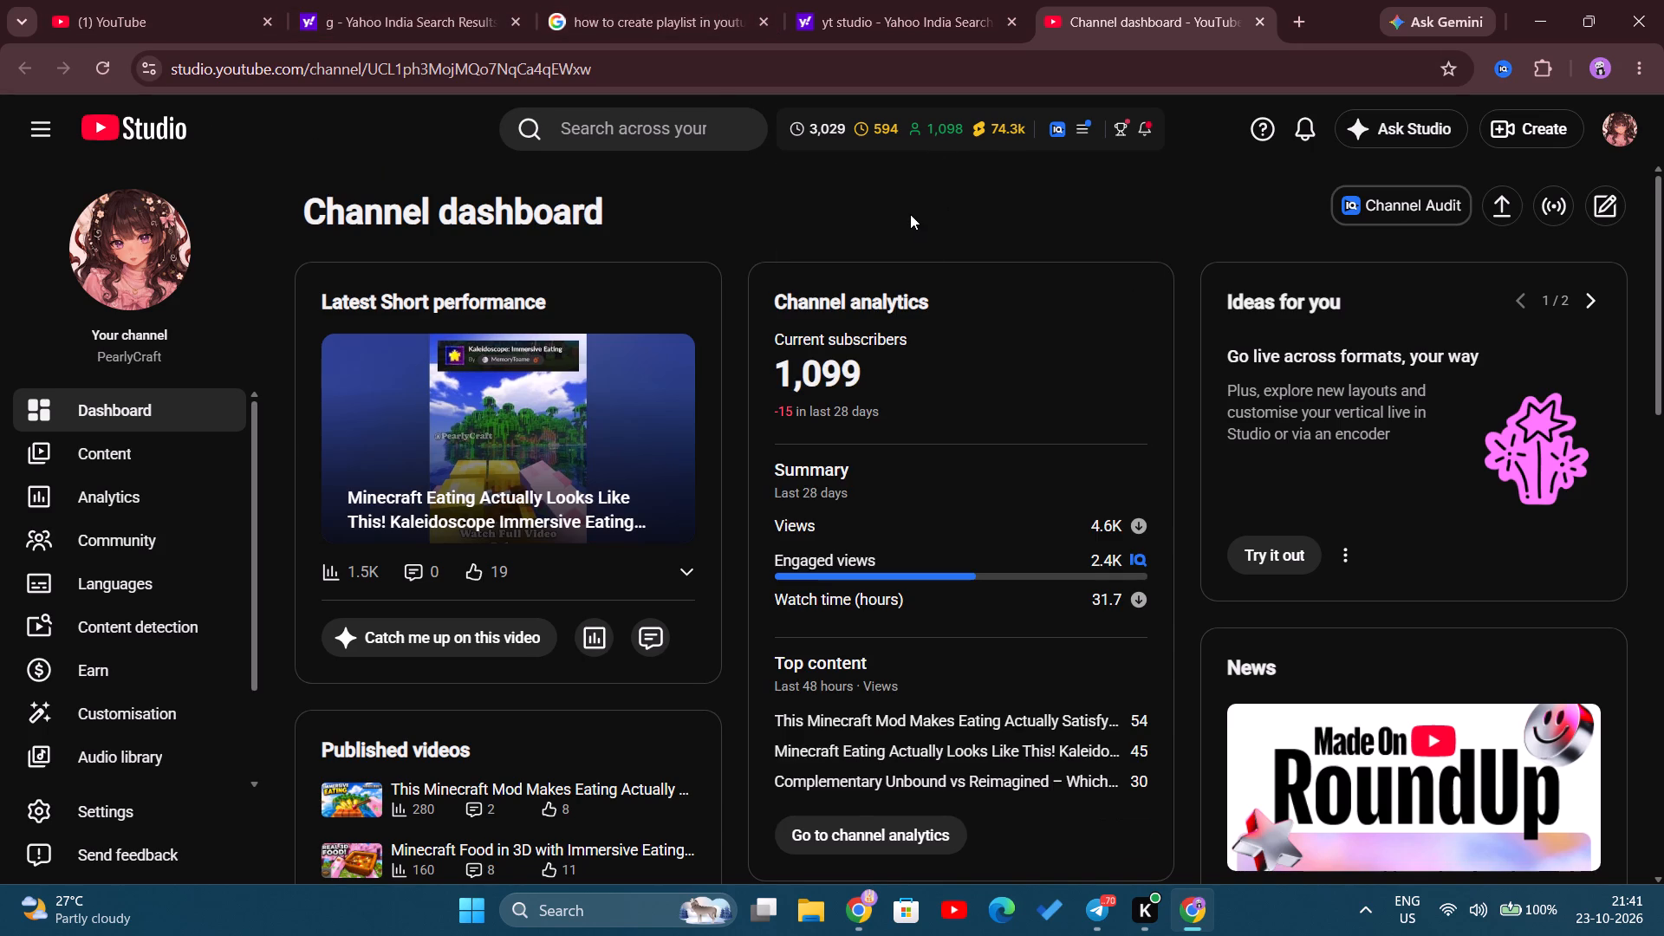
Review the YouTube Studio playlist method in the Google results again.
{"action": "left_click", "coordinate": [866, 19]}
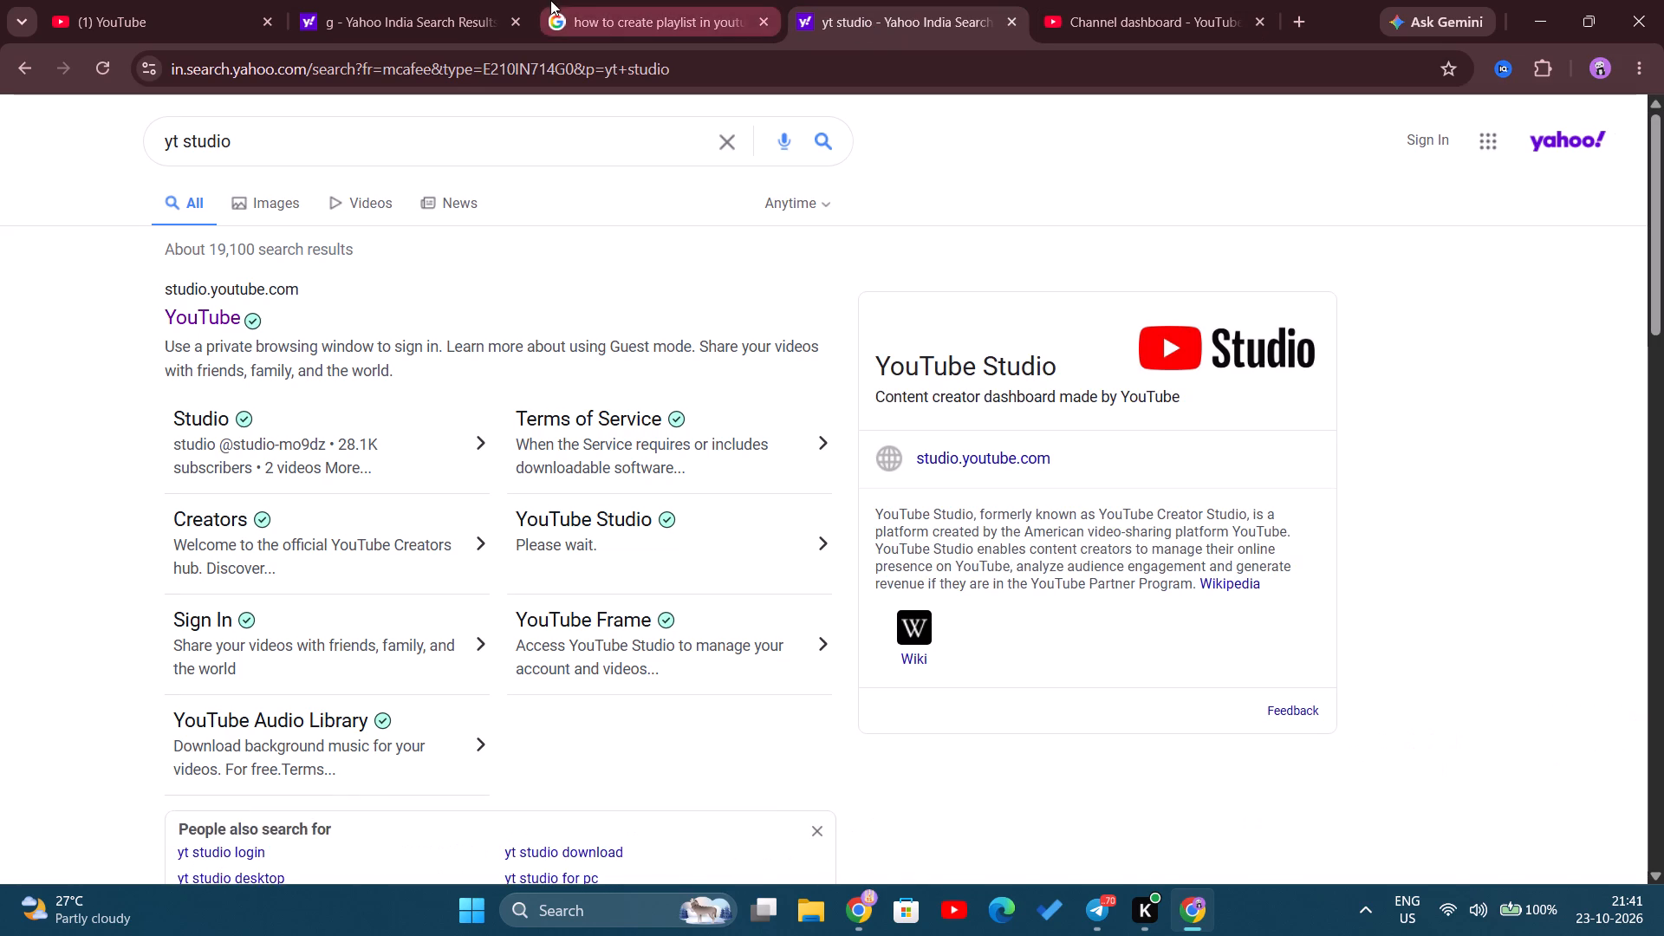
{"action": "left_click", "coordinate": [595, 7]}
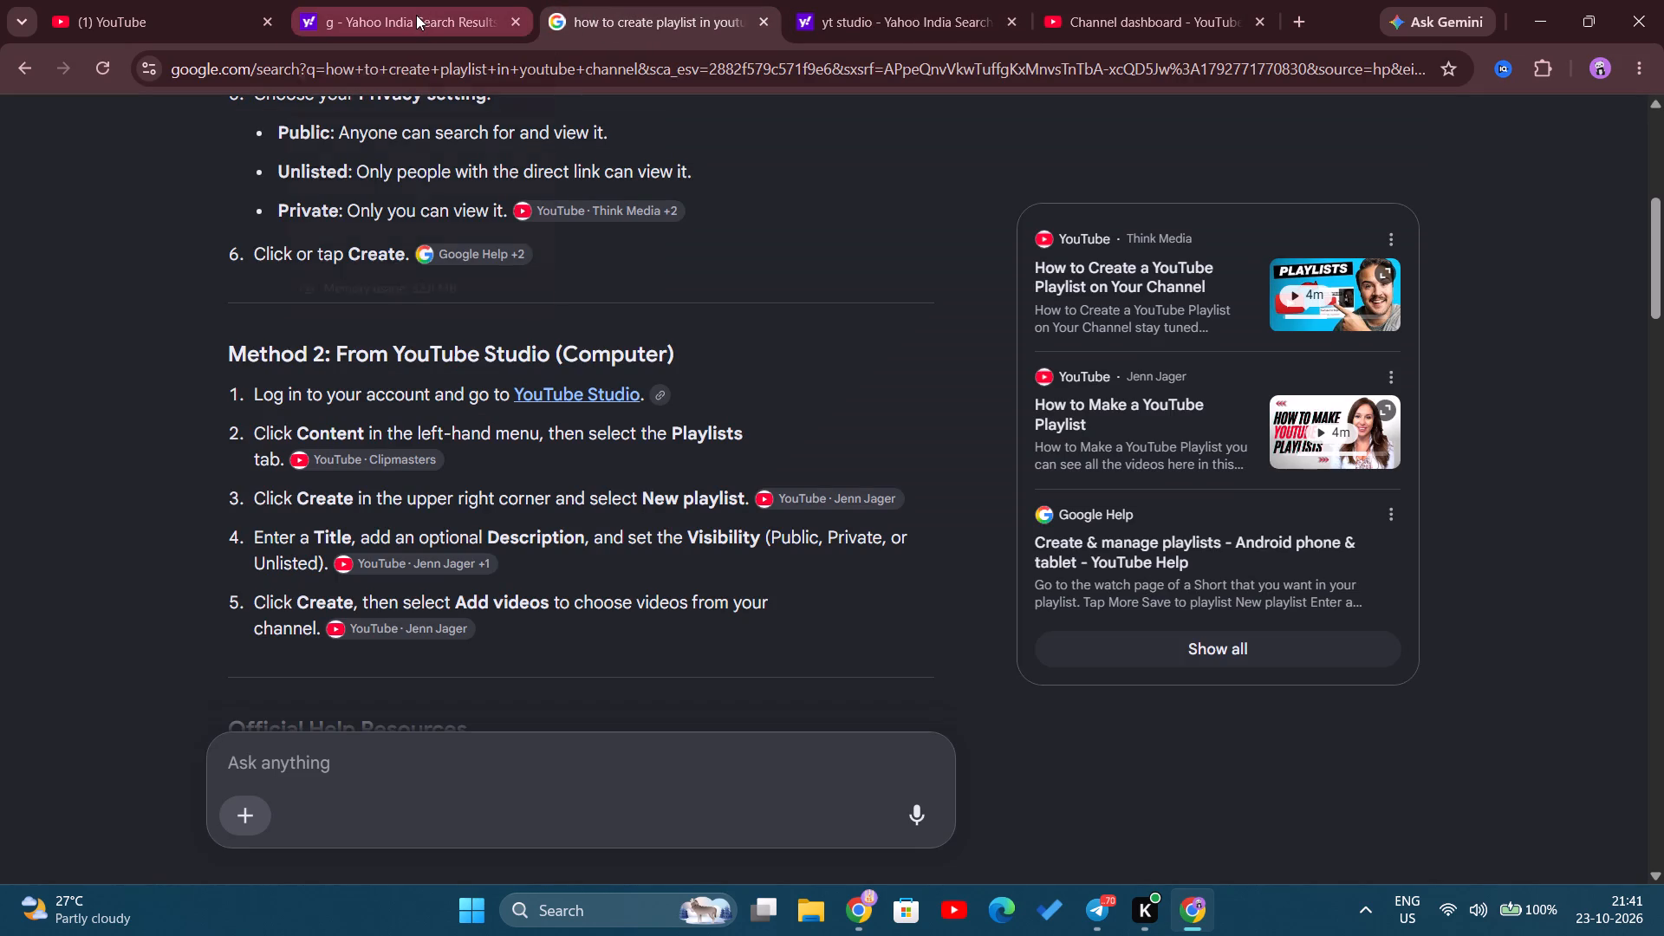
{"action": "left_click", "coordinate": [860, 0]}
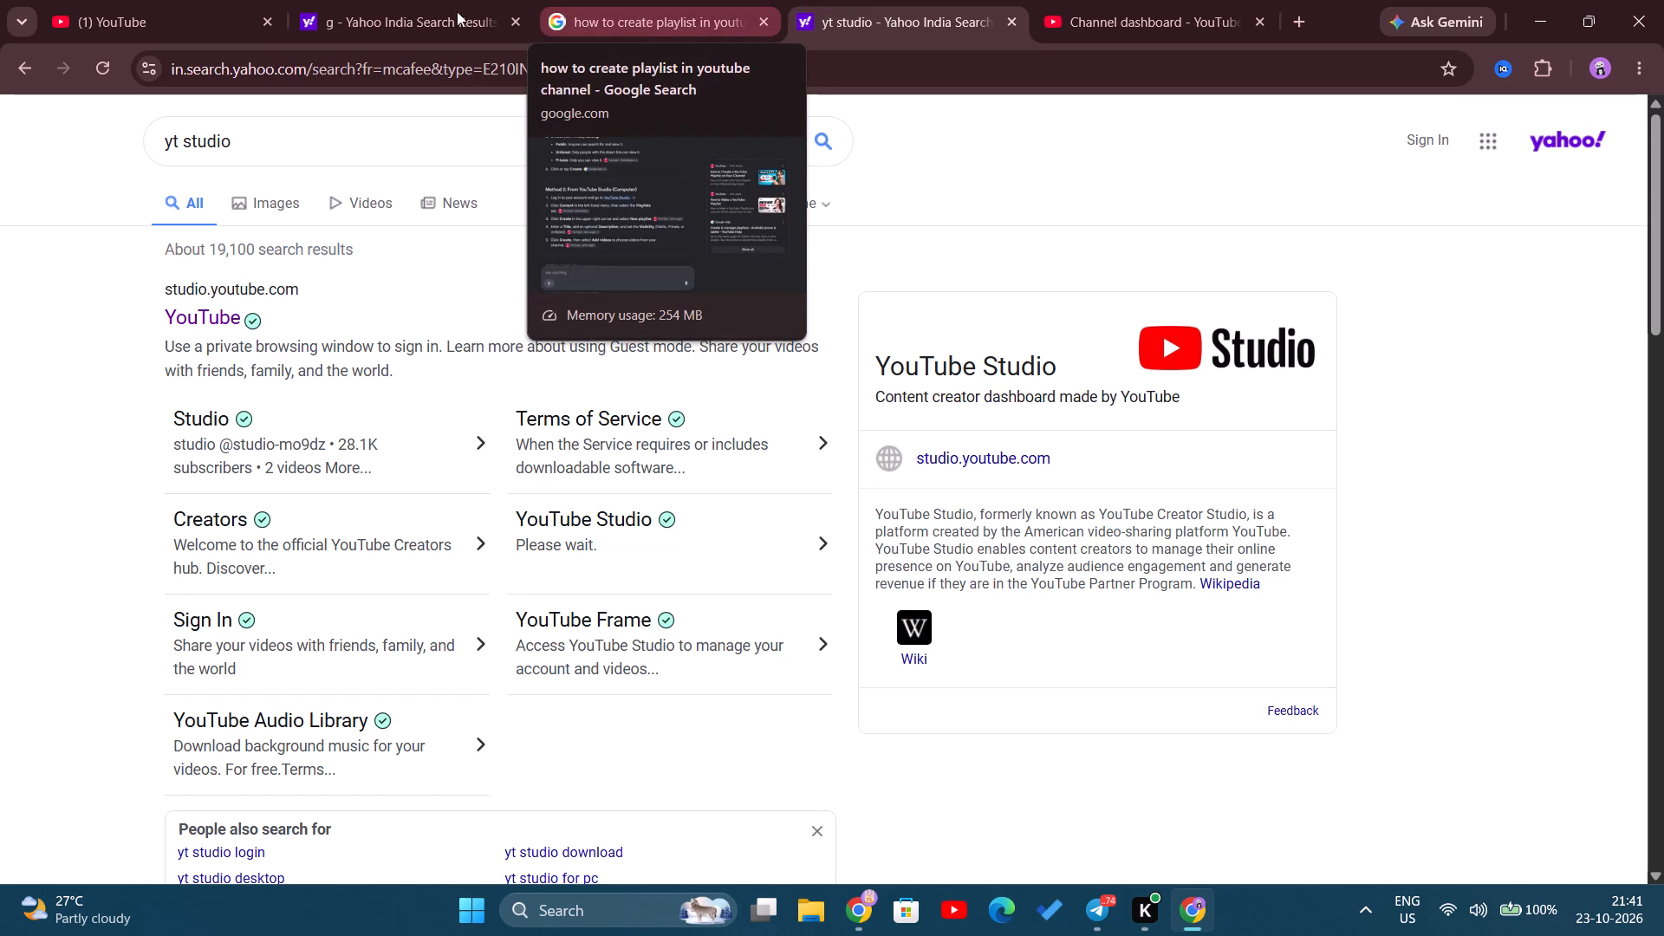
{"action": "left_click", "coordinate": [430, 2]}
{"action": "left_click", "coordinate": [614, 2]}
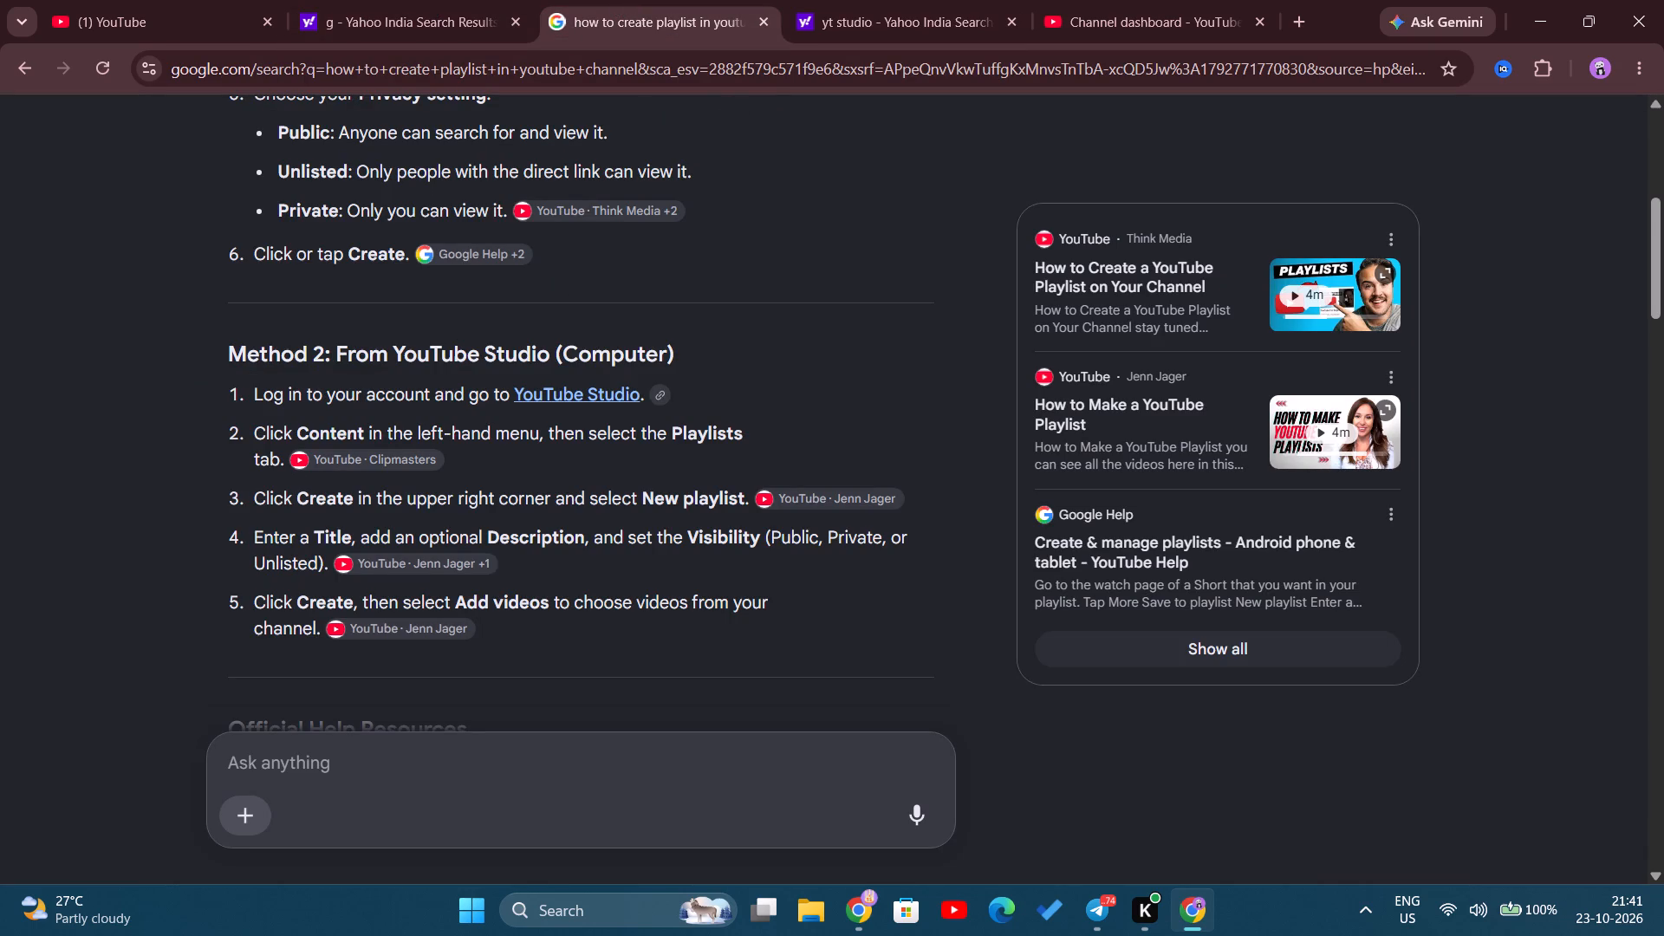
{"action": "left_click", "coordinate": [942, 27]}
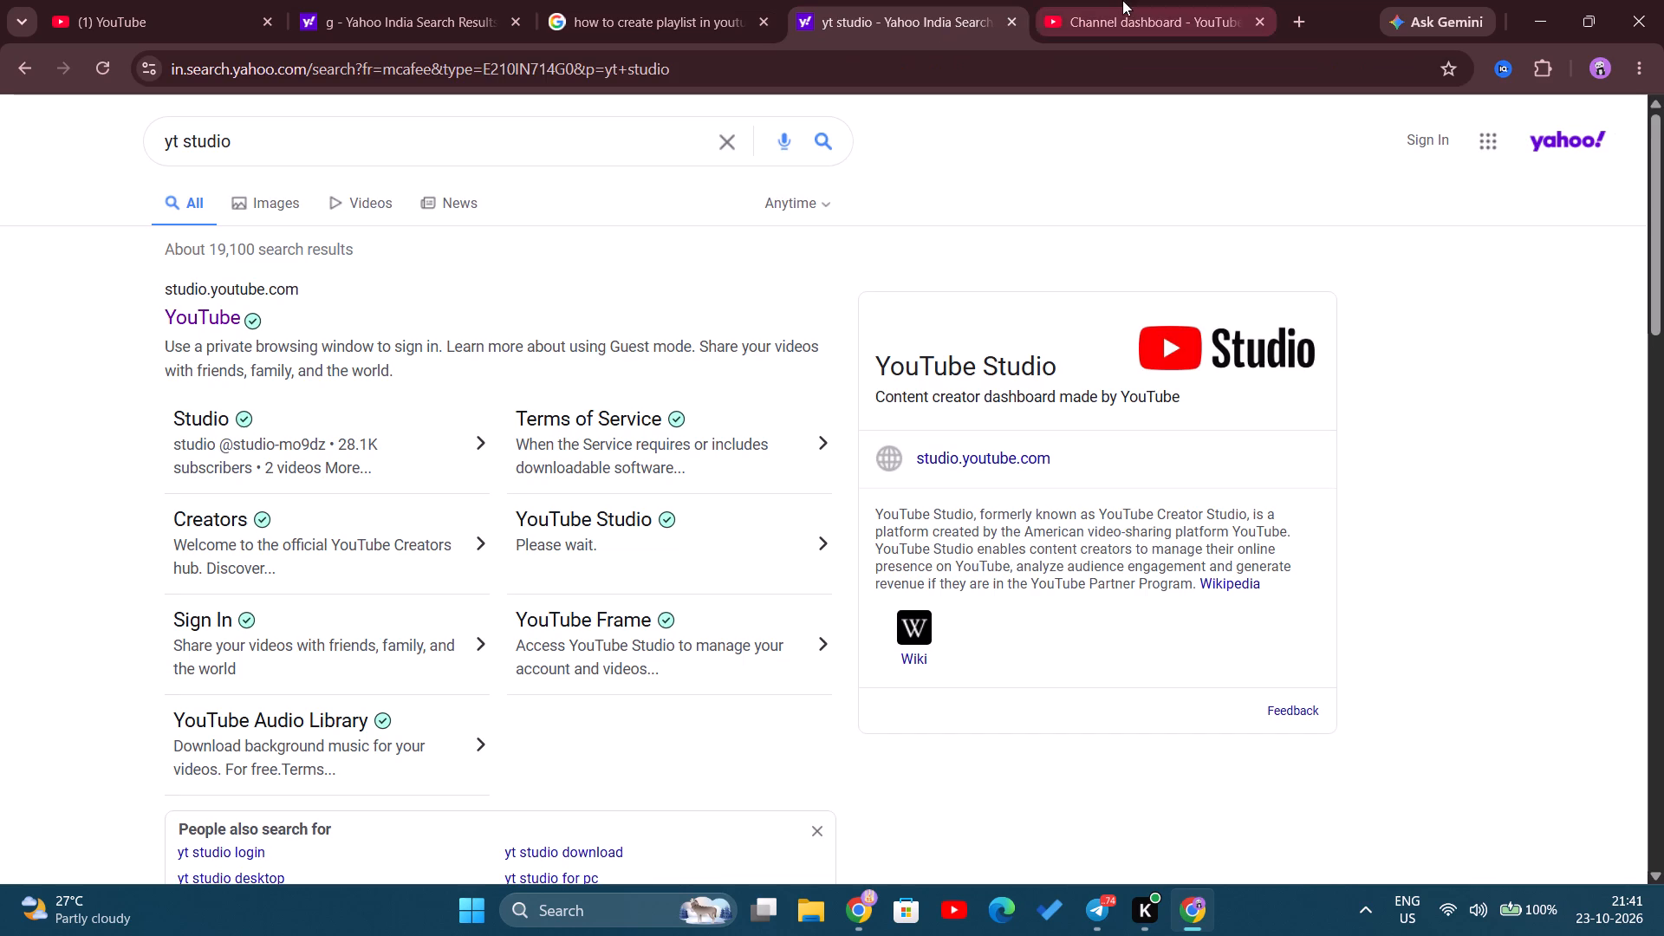
Return to YouTube Studio and open the channel's Content page.
{"action": "left_click", "coordinate": [1122, 0]}
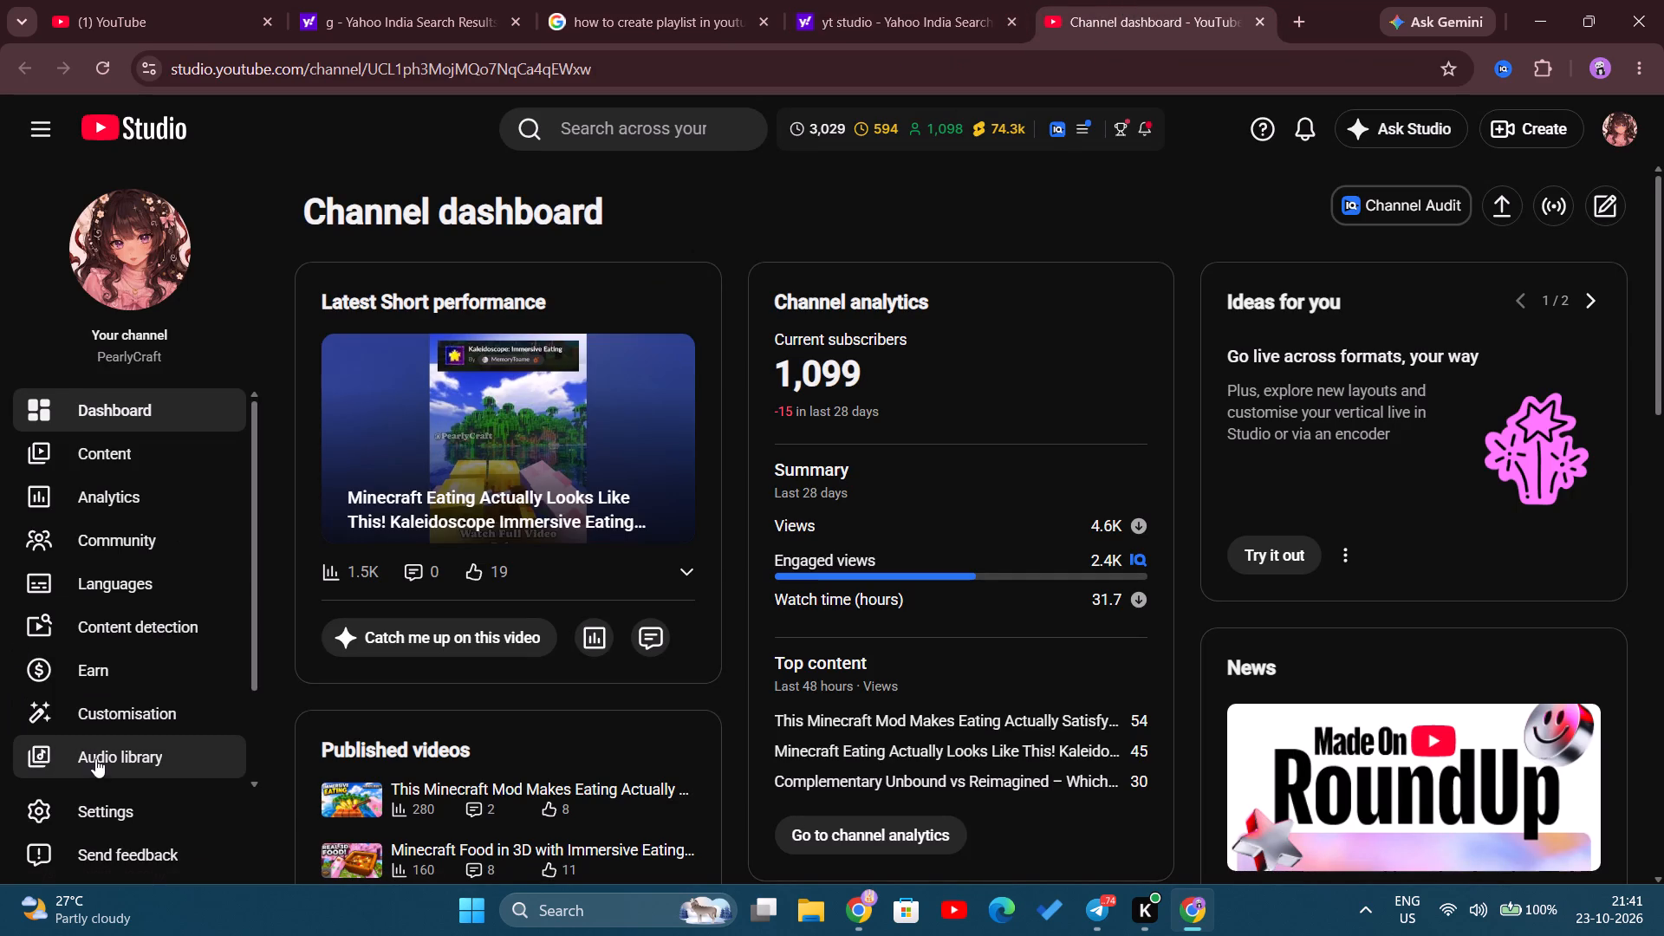
{"action": "left_click", "coordinate": [145, 448]}
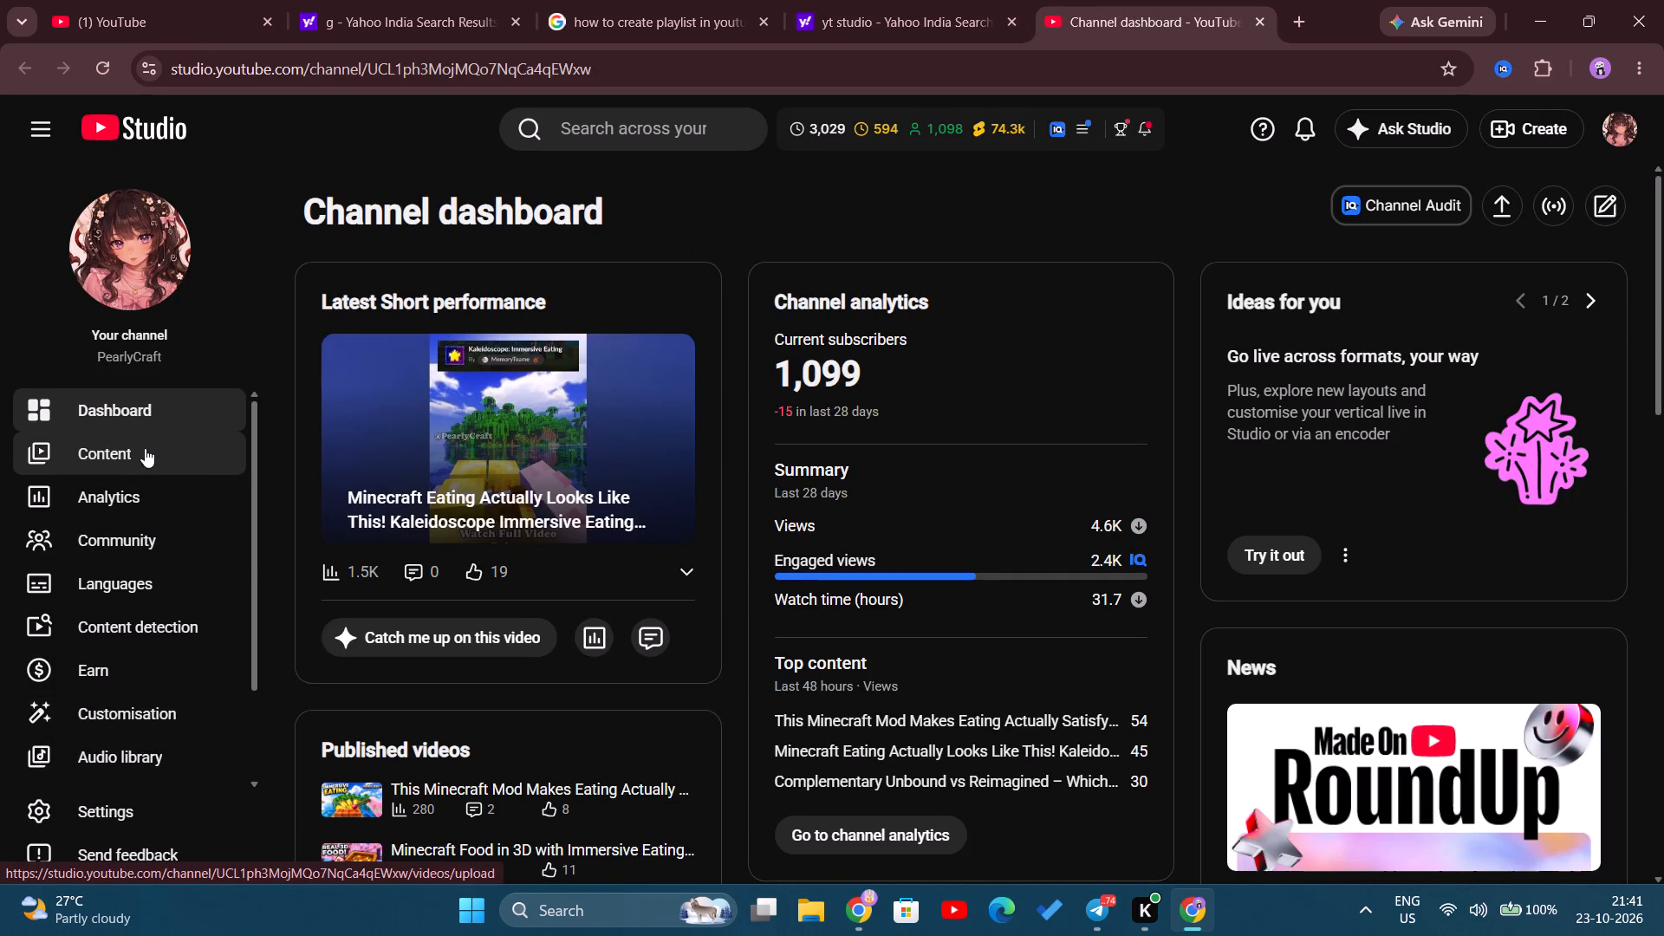
Close the two Yahoo search result tabs, keeping the Google playlist instructions open.
{"action": "left_click", "coordinate": [431, 0]}
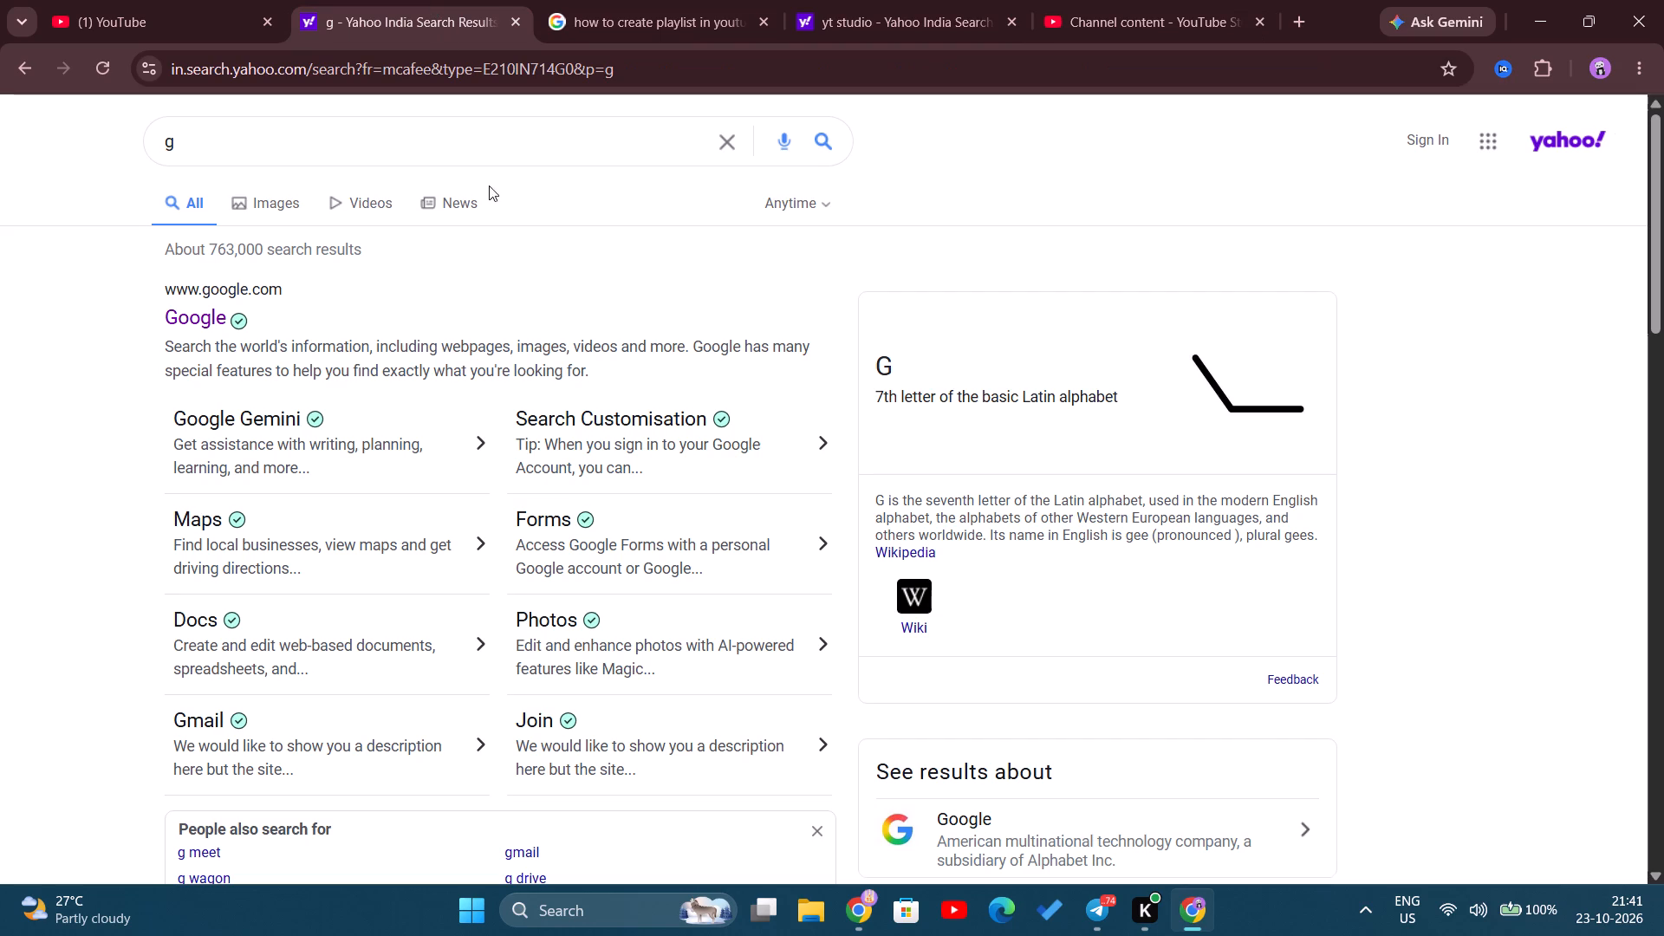
{"action": "left_click", "coordinate": [627, 26]}
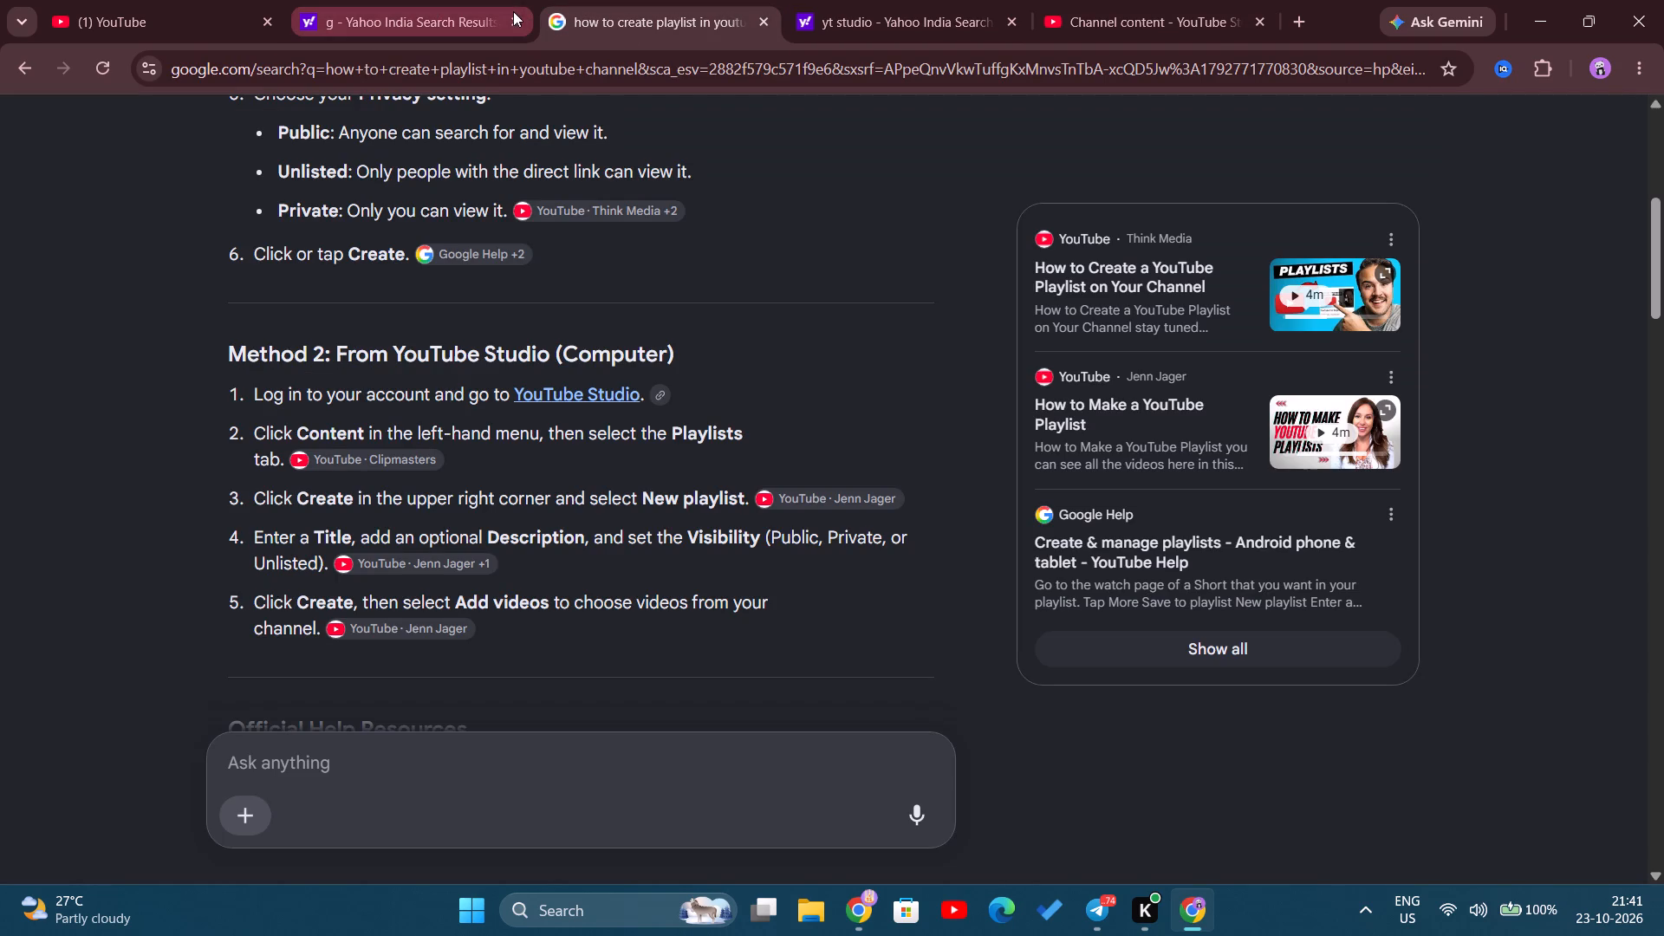
{"action": "left_click", "coordinate": [513, 19]}
{"action": "left_click", "coordinate": [761, 22]}
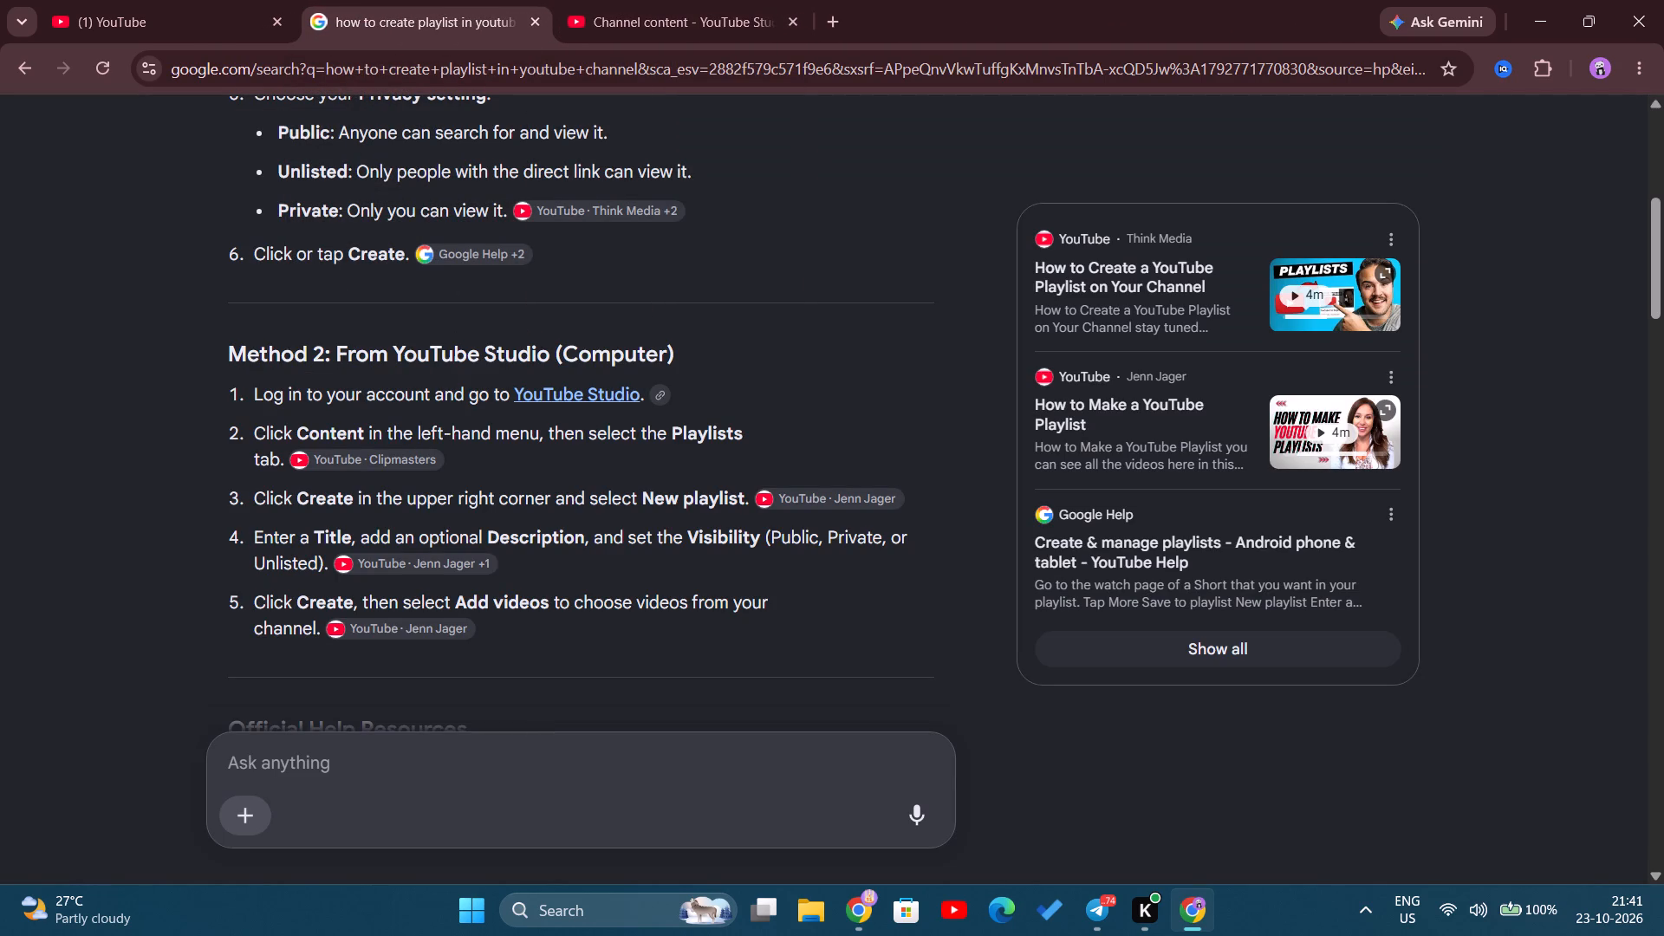
Show the Playlists section of the channel content in YouTube Studio.
{"action": "left_click", "coordinate": [716, 2]}
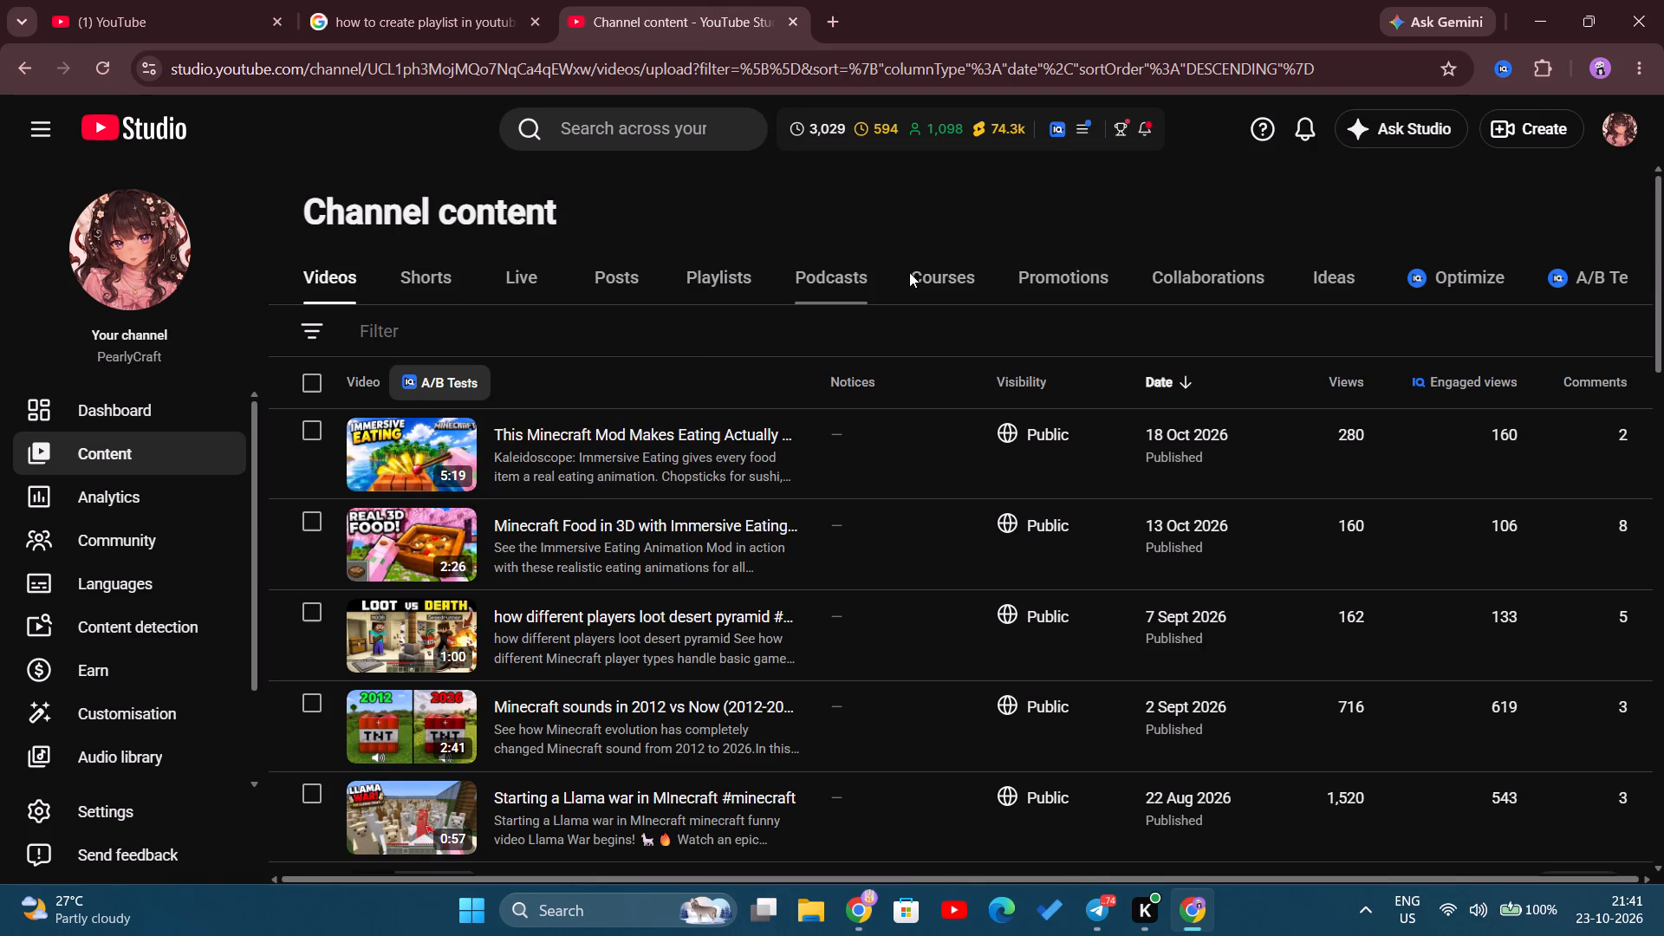
{"action": "left_click", "coordinate": [700, 283]}
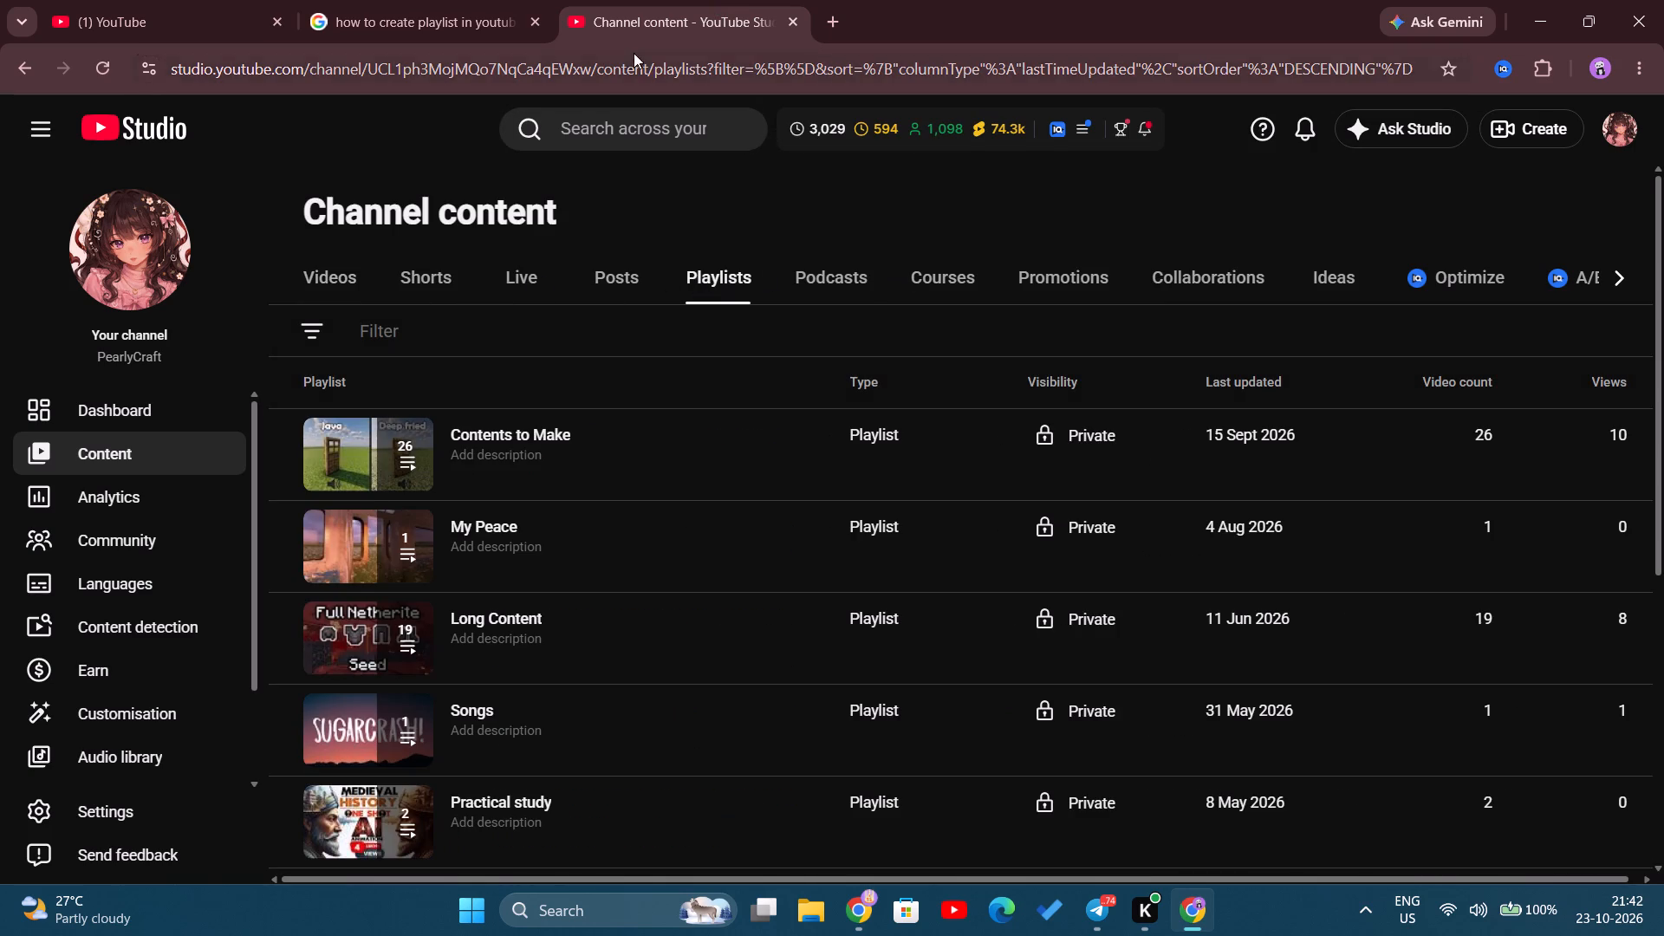
Recheck the YouTube Studio playlist method in the Google results, ending back on the channel's Playlists section.
{"action": "left_click", "coordinate": [469, 14]}
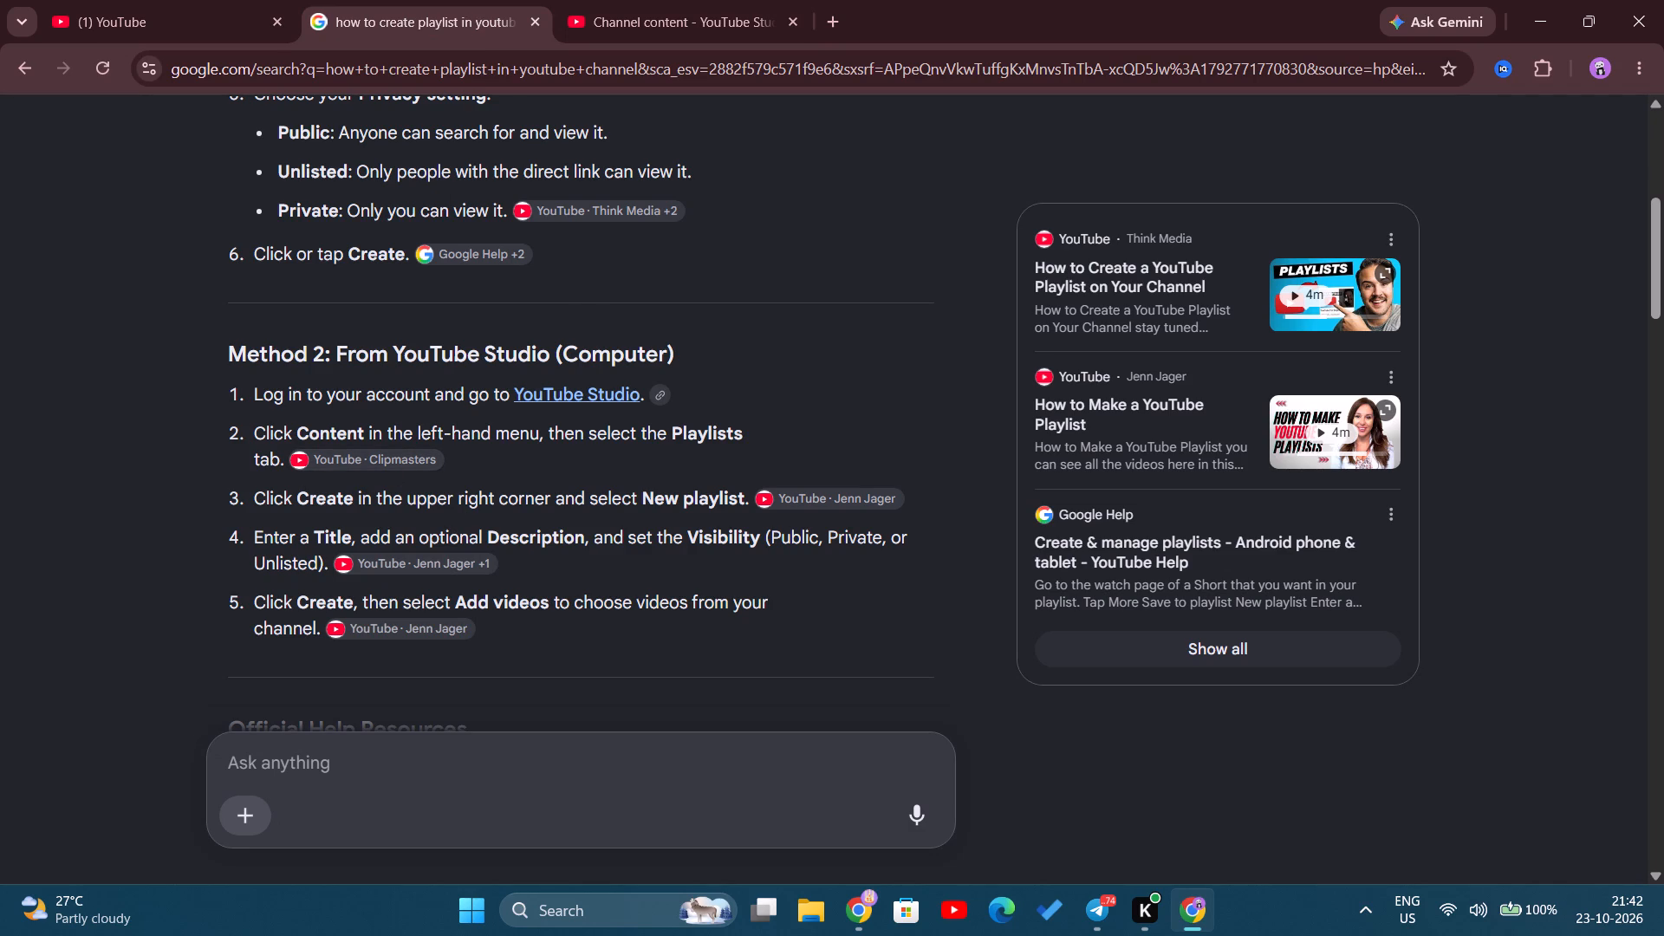
{"action": "left_click", "coordinate": [614, 0]}
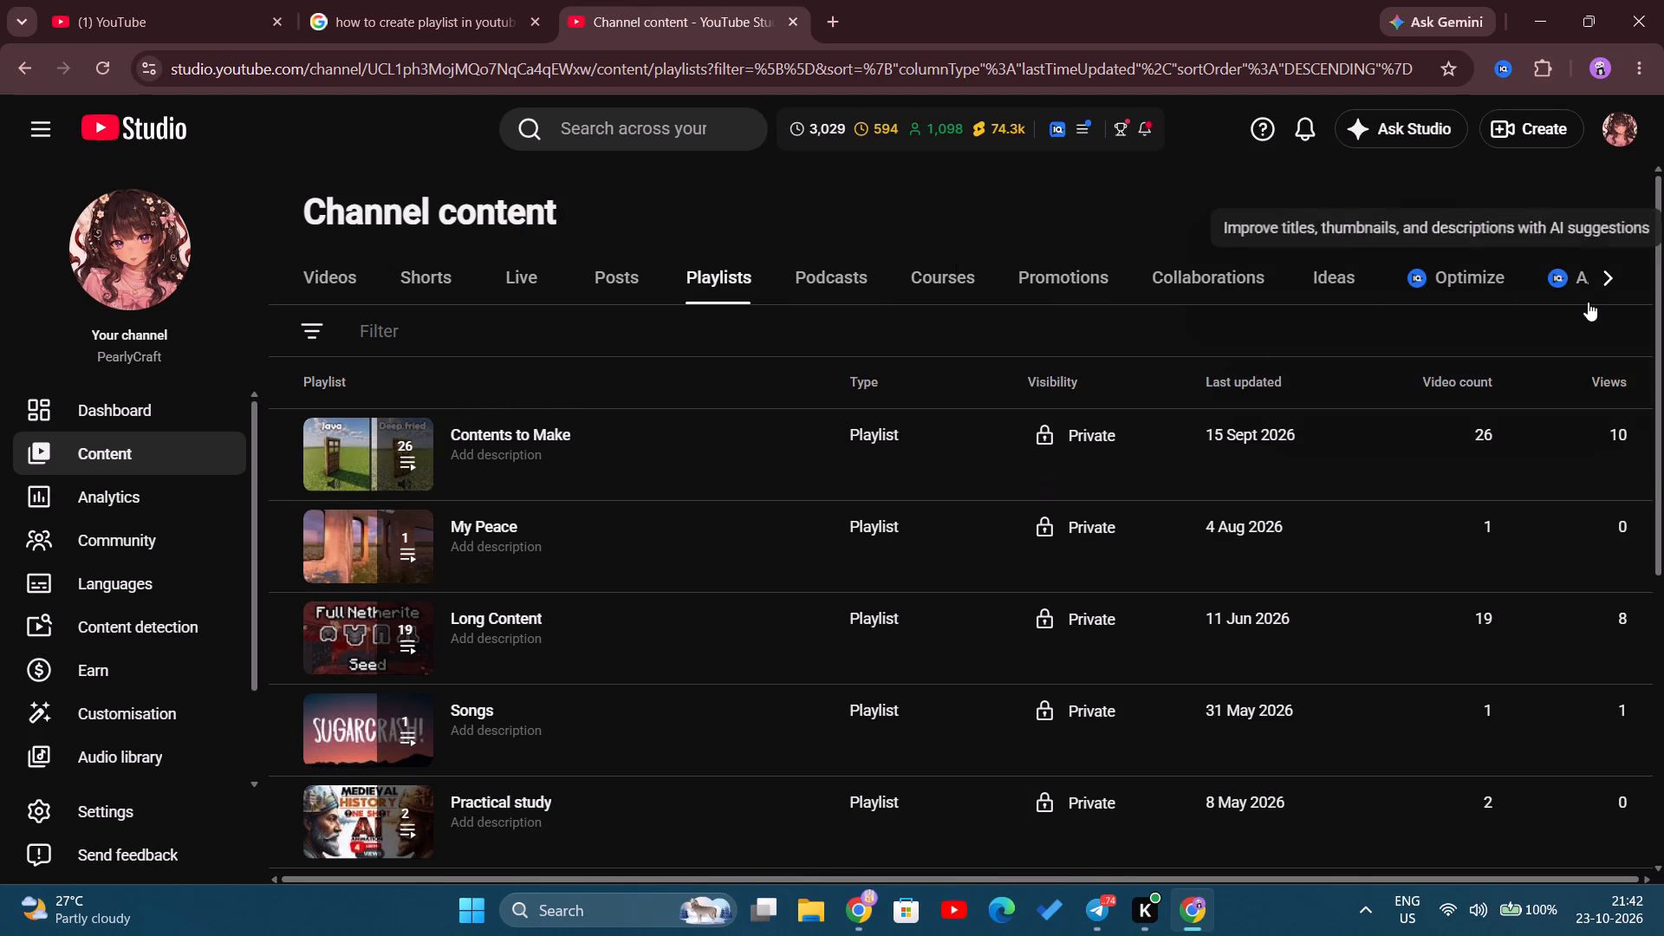
Look through the channel's existing playlists in the YouTube Studio Playlists section.
{"action": "scroll", "coordinate": [1585, 302], "scroll_direction": "up", "scroll_amount": 3}
{"action": "left_click_drag", "start_coordinate": [1480, 884], "coordinate": [1599, 883]}
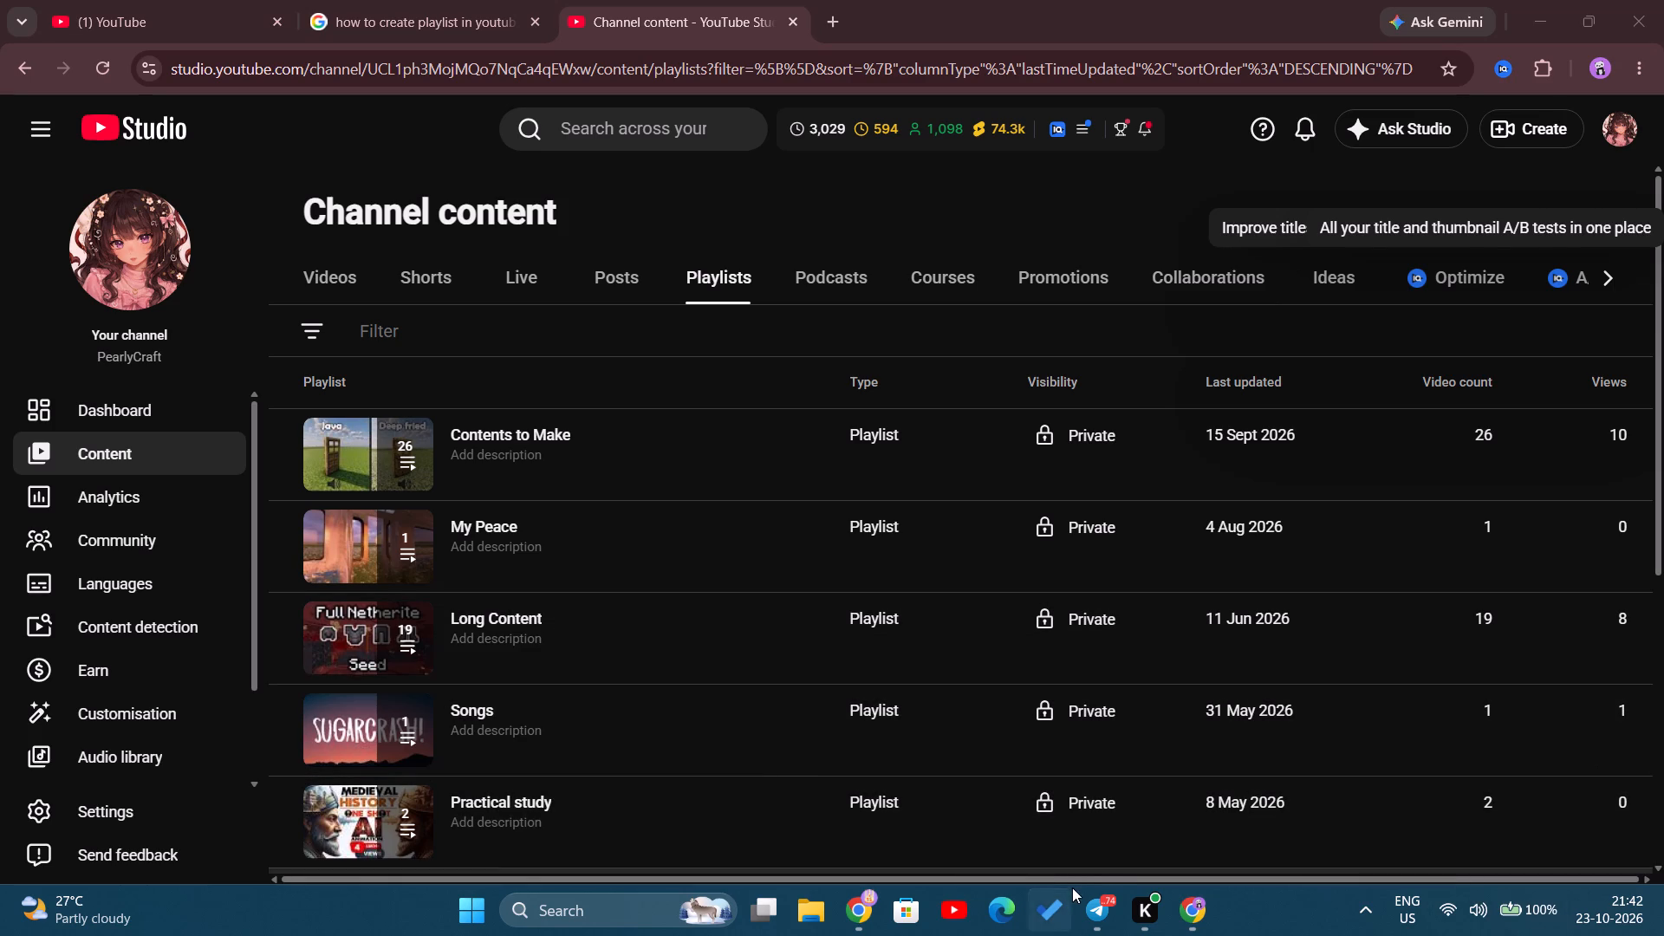
{"action": "left_click_drag", "start_coordinate": [1106, 873], "coordinate": [1288, 863]}
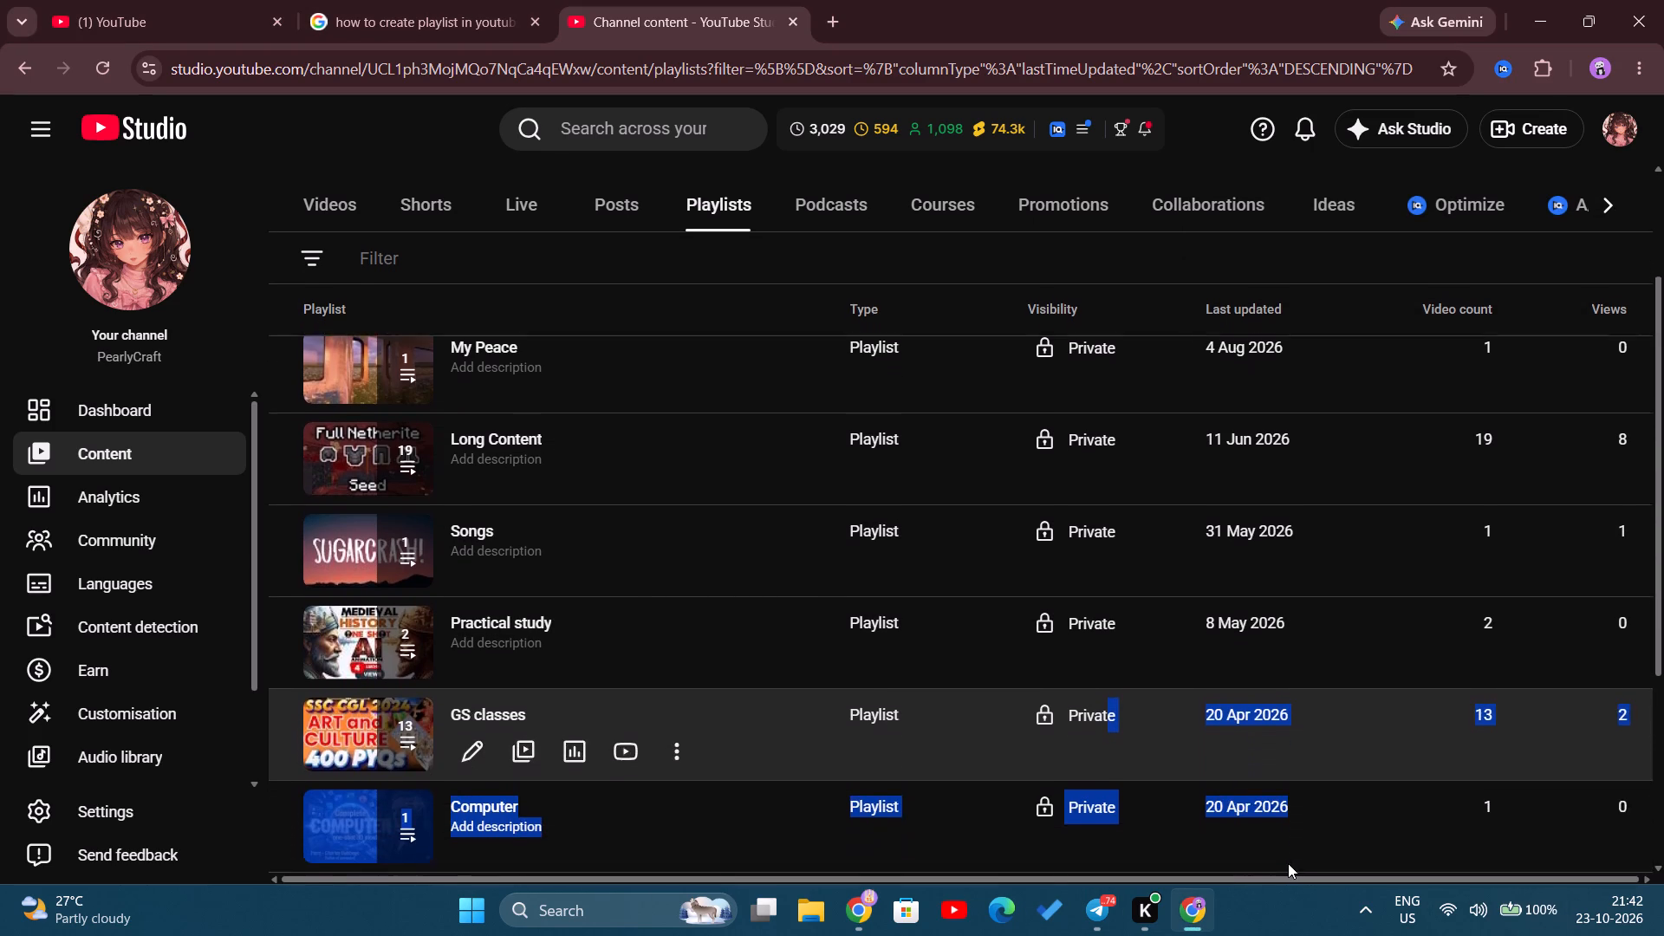
{"action": "left_click_drag", "start_coordinate": [1288, 863], "coordinate": [876, 895]}
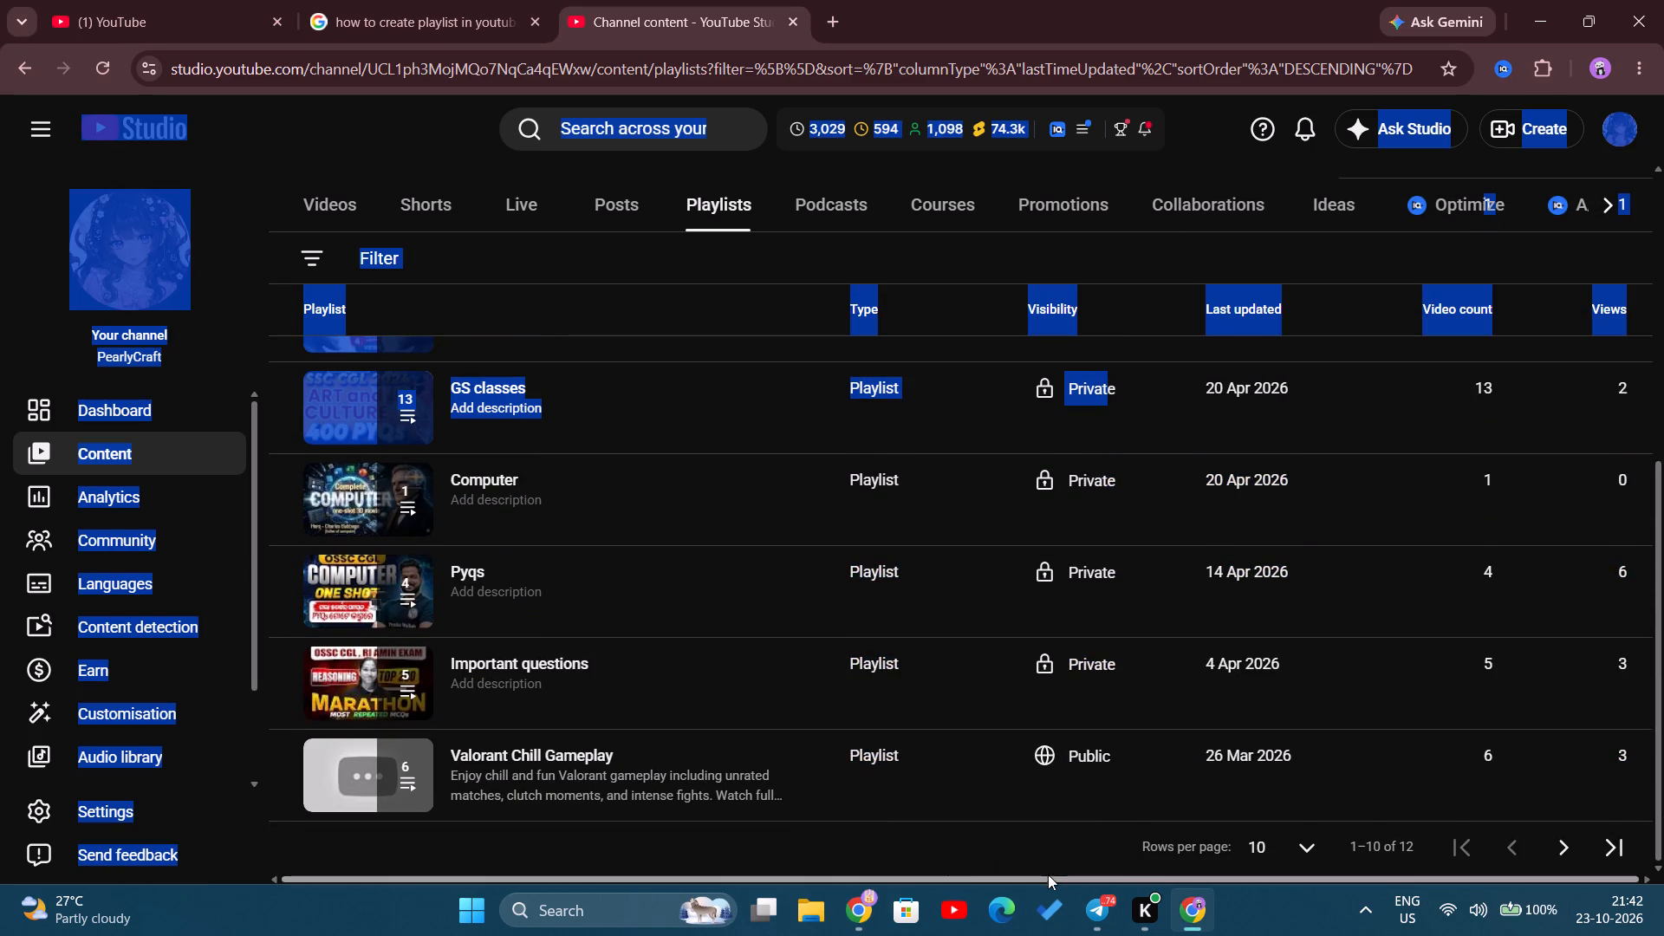
{"action": "left_click_drag", "start_coordinate": [1050, 880], "coordinate": [967, 879]}
{"action": "left_click", "coordinate": [1094, 858]}
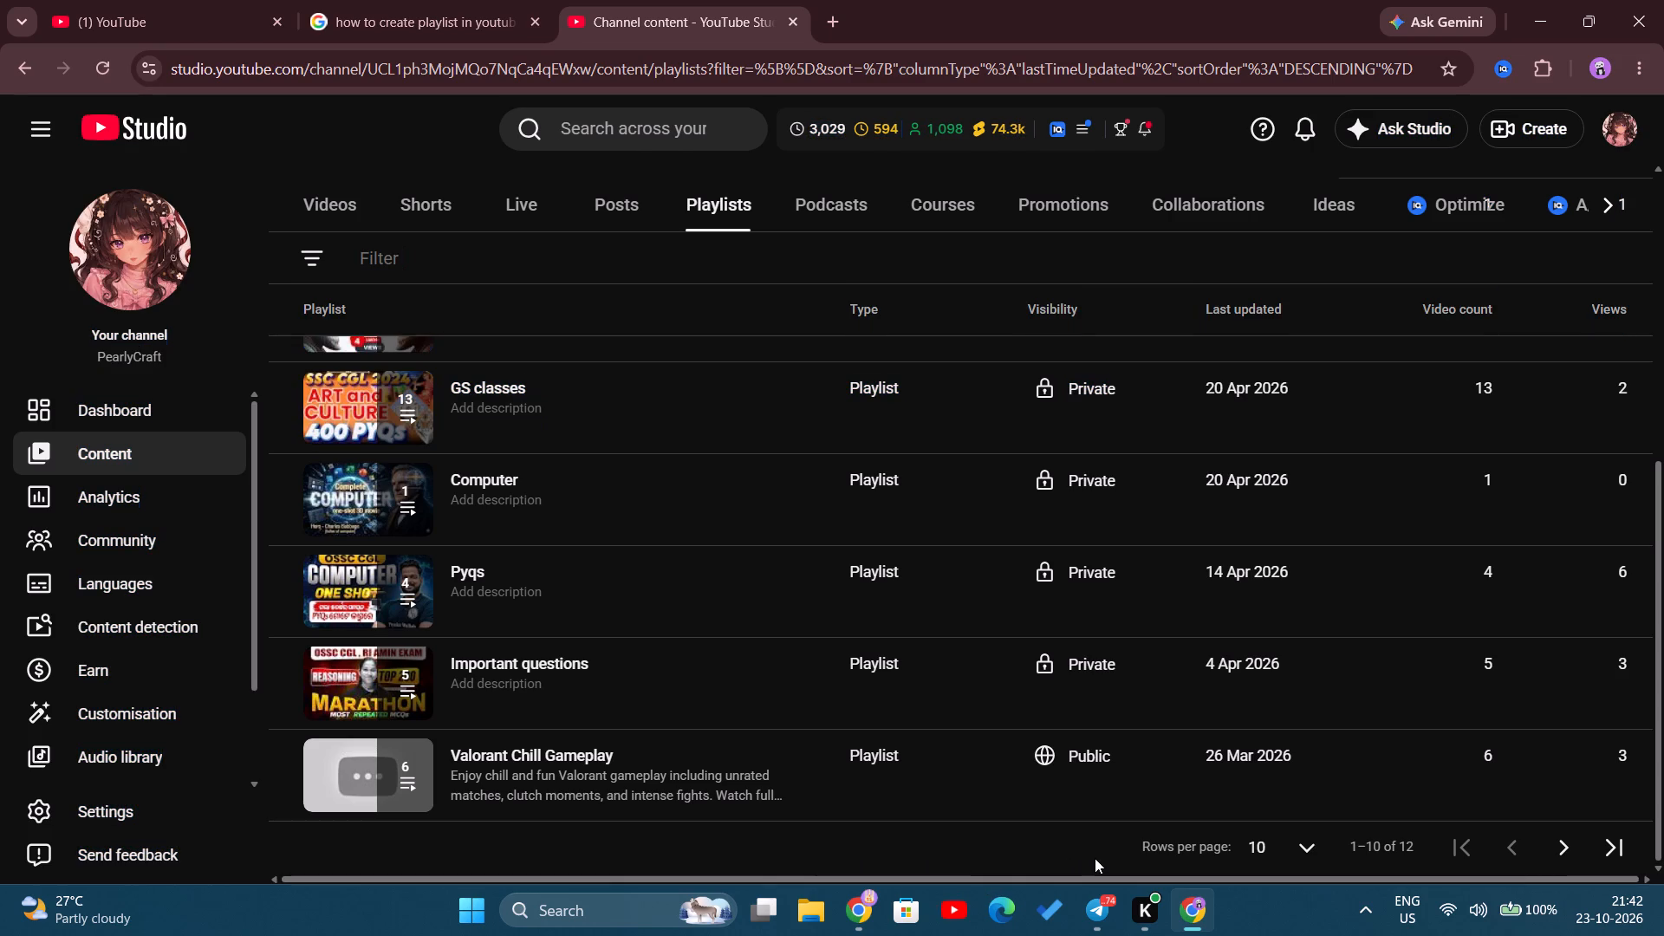
{"action": "scroll", "coordinate": [1039, 776], "scroll_direction": "up", "scroll_amount": 6}
{"action": "scroll", "coordinate": [1050, 611], "scroll_direction": "up", "scroll_amount": 5}
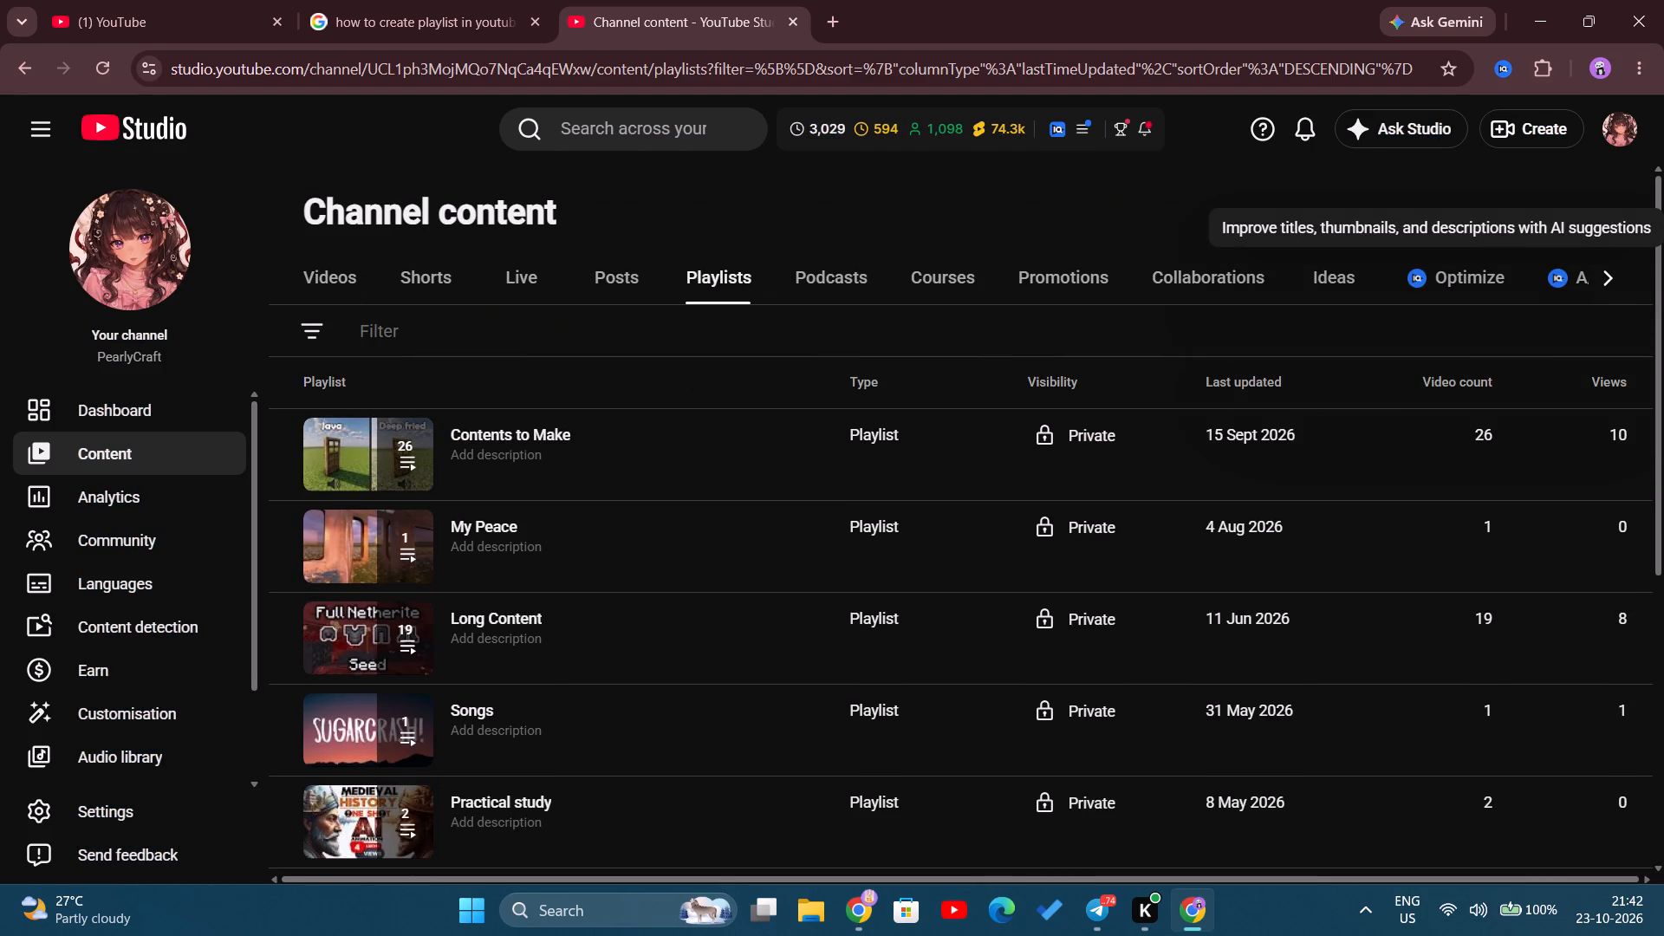
Start creating a new playlist for the PearlyCraft channel in YouTube Studio.
{"action": "left_click", "coordinate": [1518, 128]}
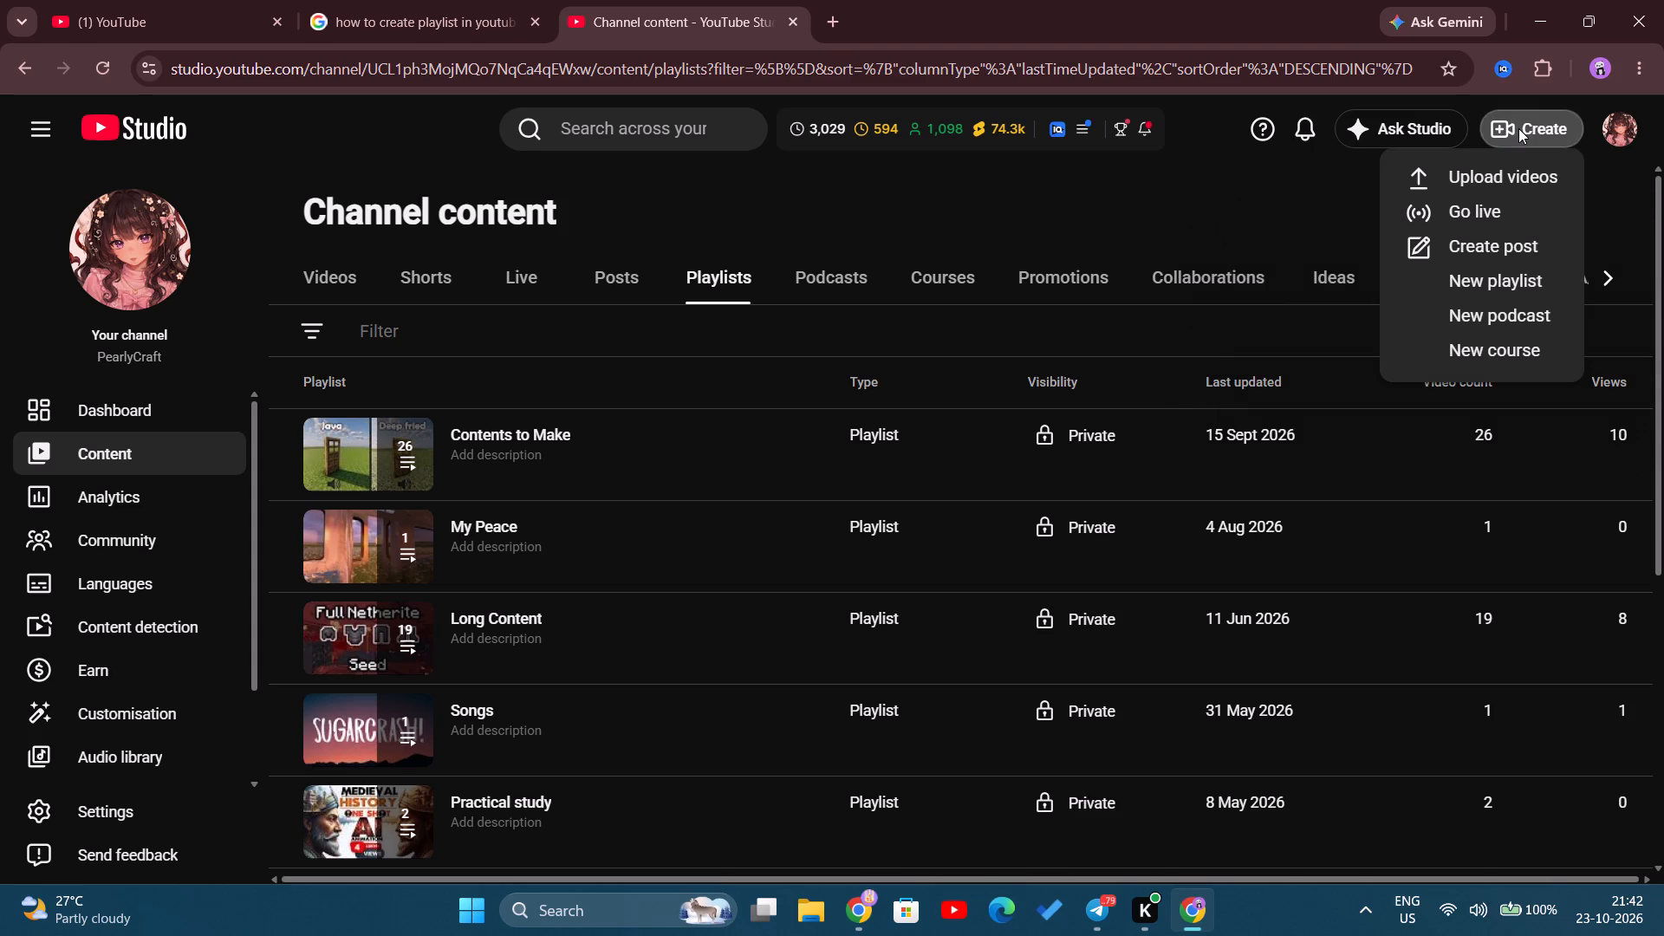
{"action": "left_click", "coordinate": [1511, 284]}
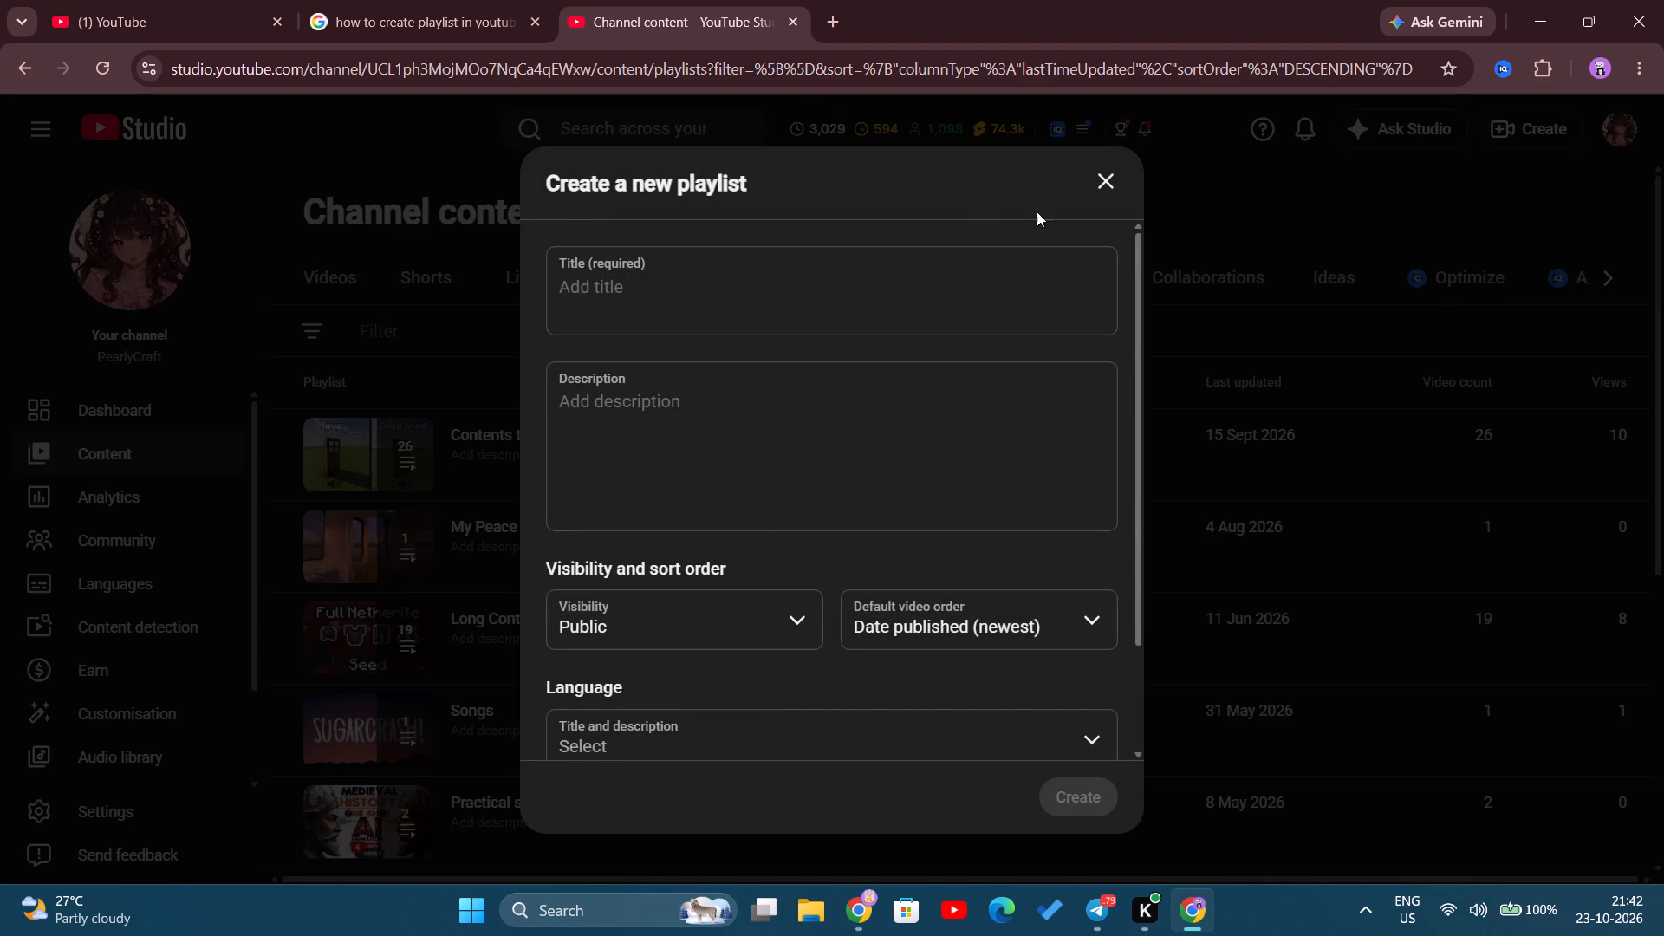
Compare the fields of the new-playlist form with the YouTube Studio method described in the Google results.
{"action": "left_click", "coordinate": [460, 0]}
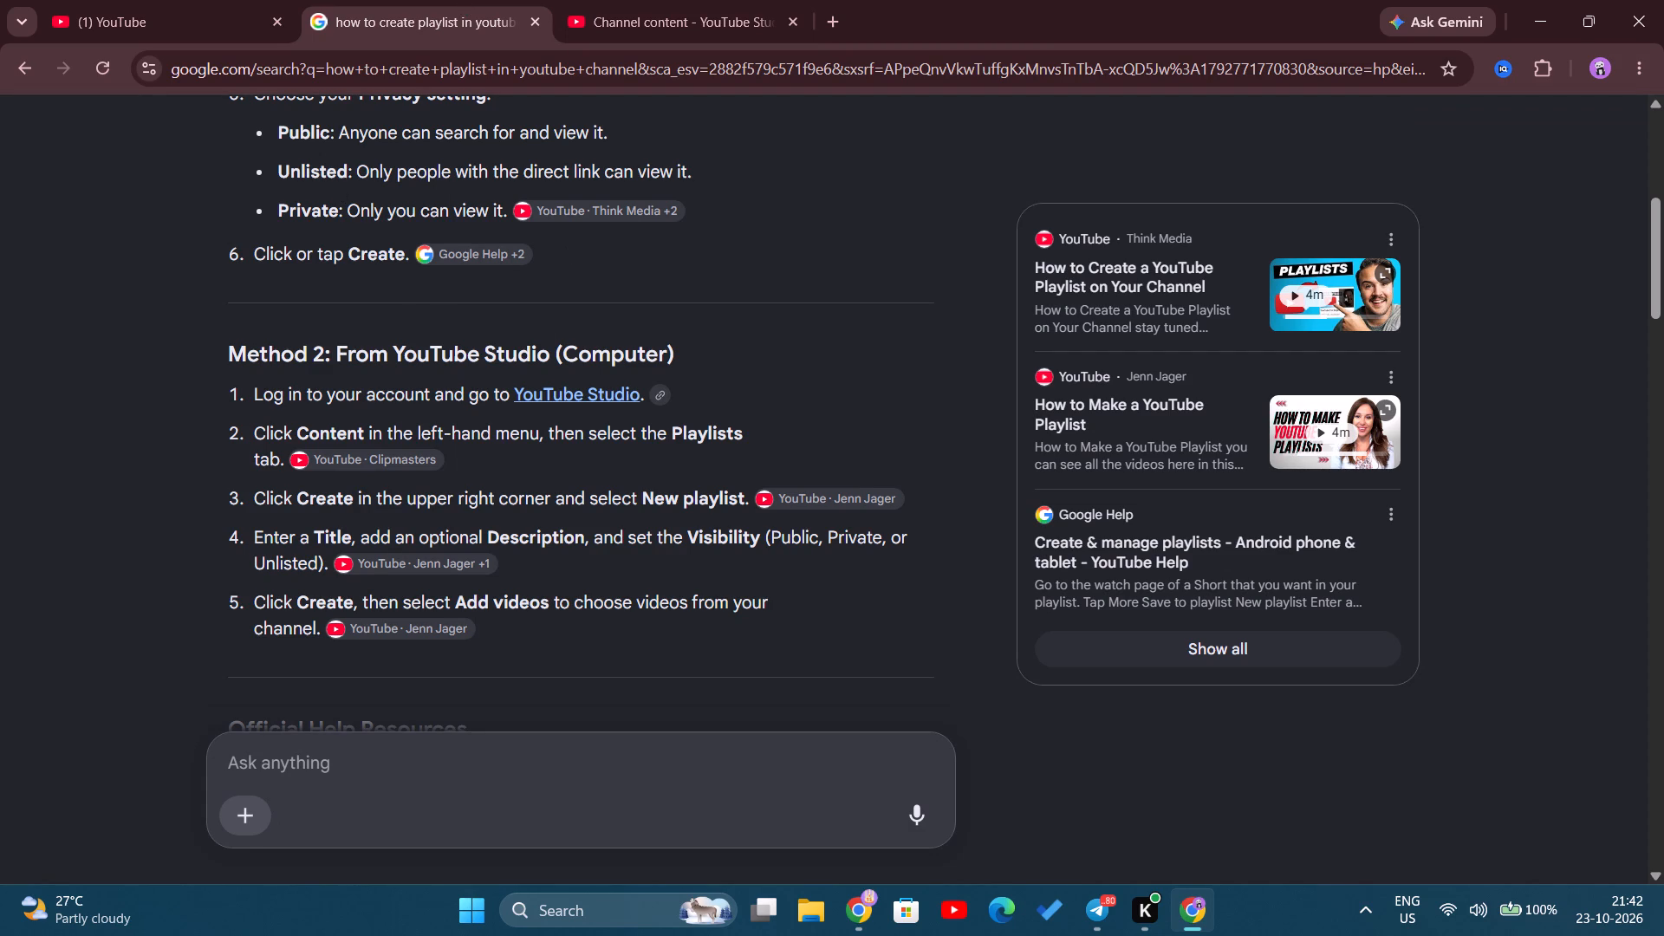
{"action": "scroll", "coordinate": [497, 266], "scroll_direction": "up", "scroll_amount": 2}
{"action": "scroll", "coordinate": [478, 302], "scroll_direction": "down", "scroll_amount": 2}
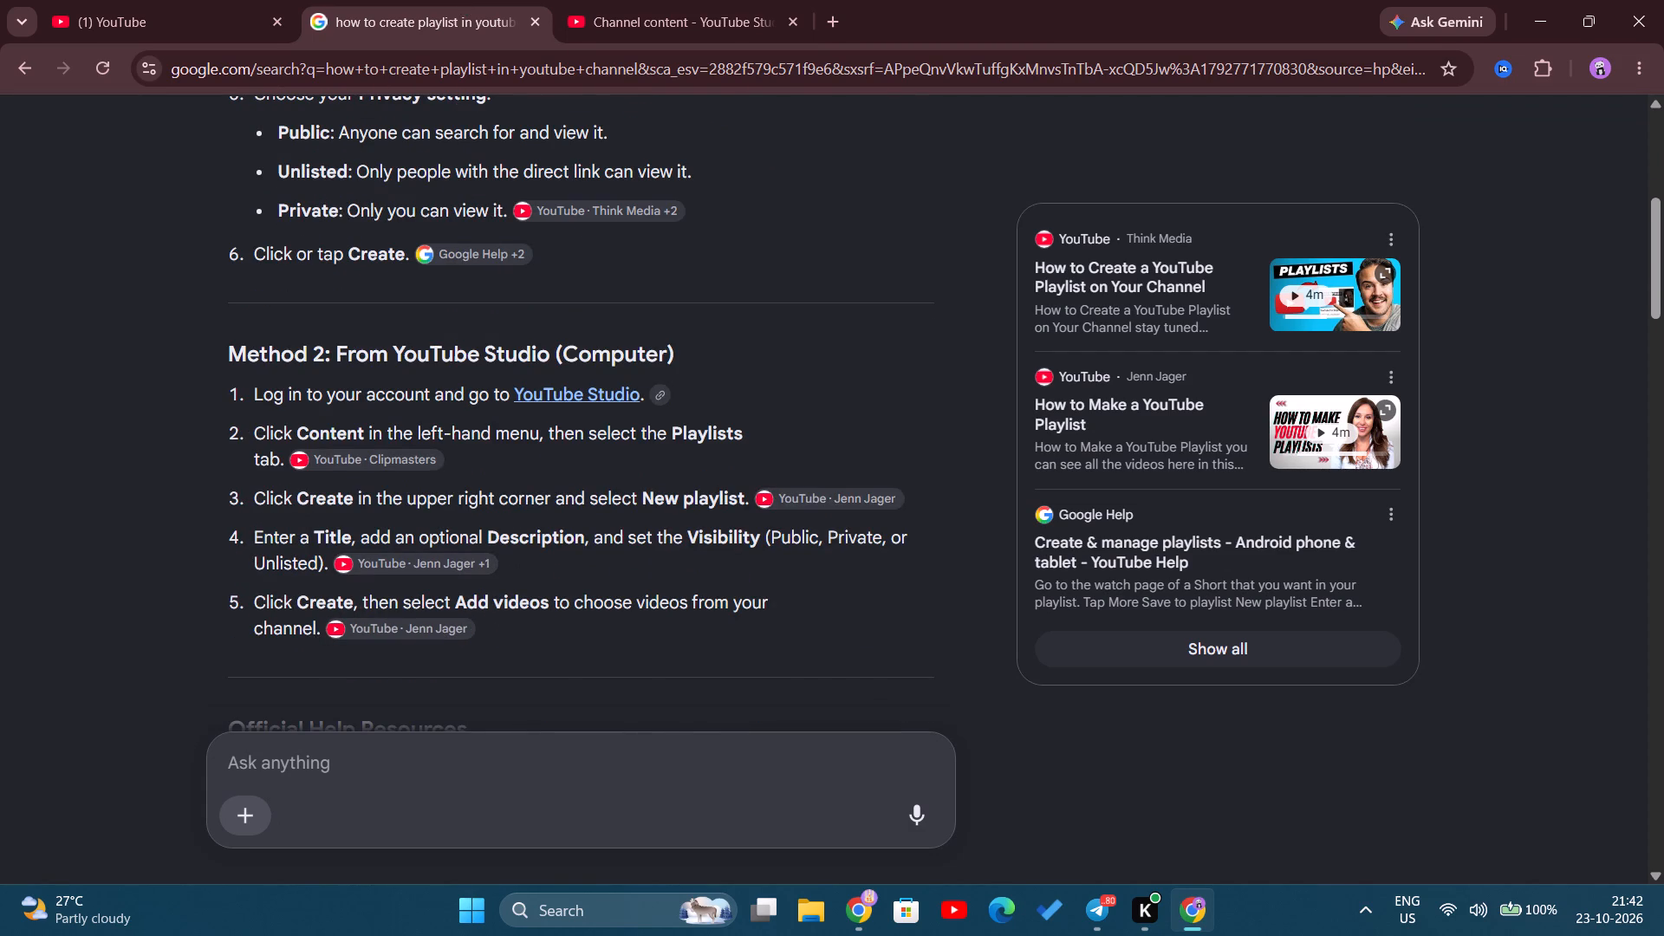
{"action": "left_click", "coordinate": [665, 17]}
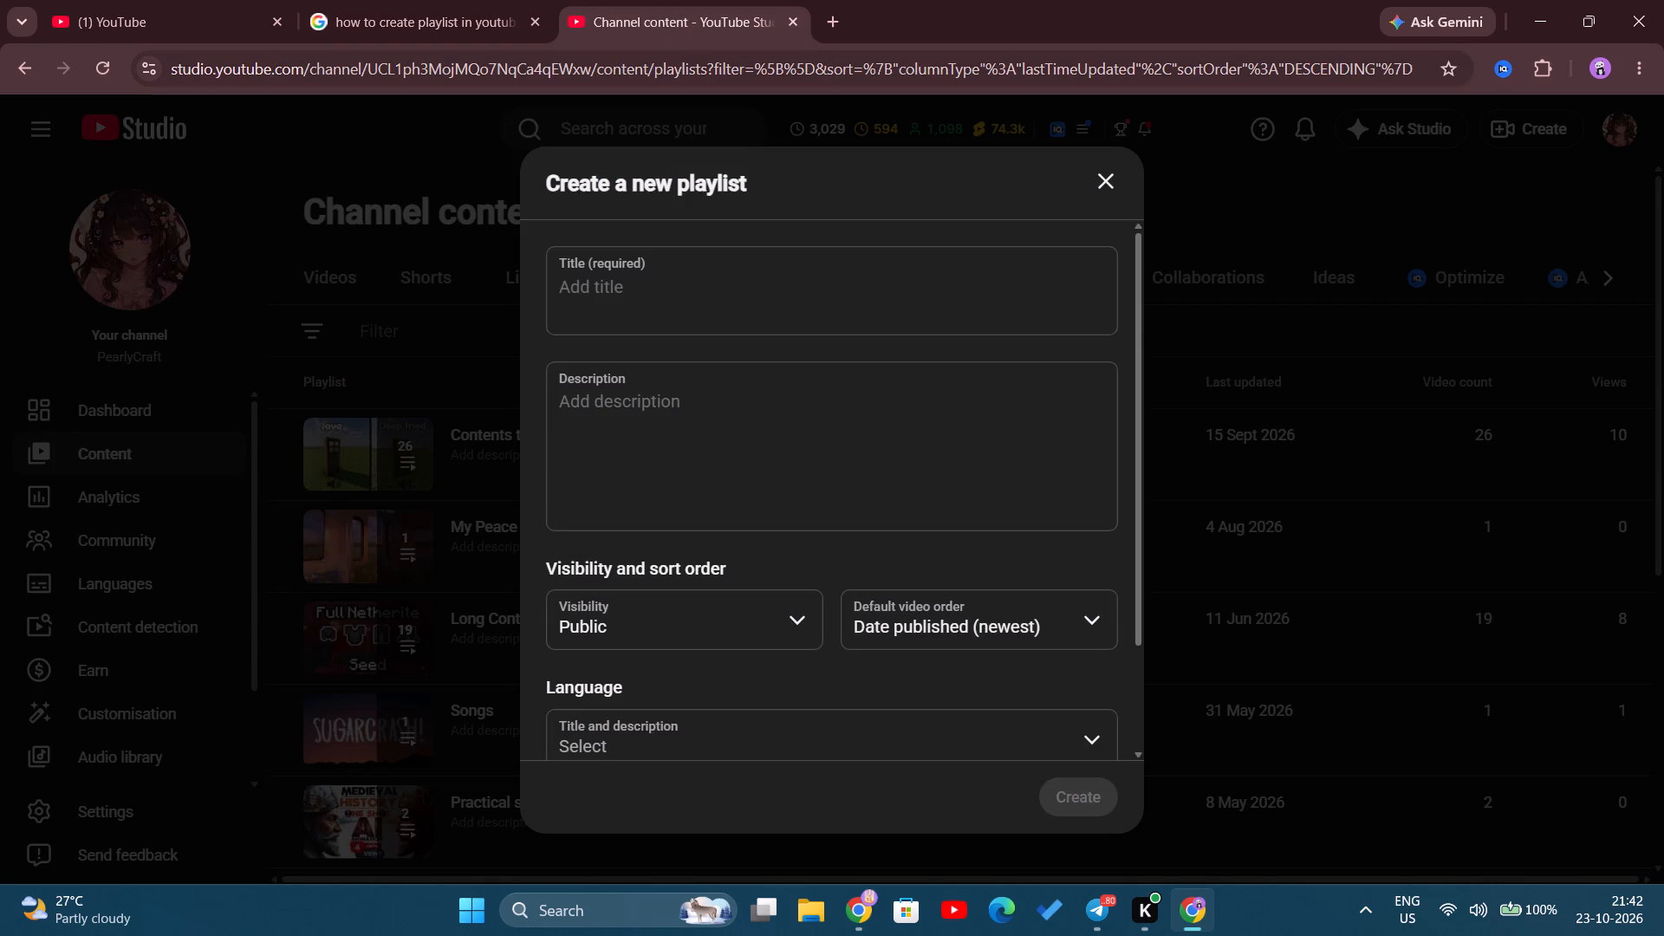
{"action": "scroll", "coordinate": [767, 488], "scroll_direction": "down", "scroll_amount": 7}
{"action": "scroll", "coordinate": [737, 497], "scroll_direction": "up", "scroll_amount": 5}
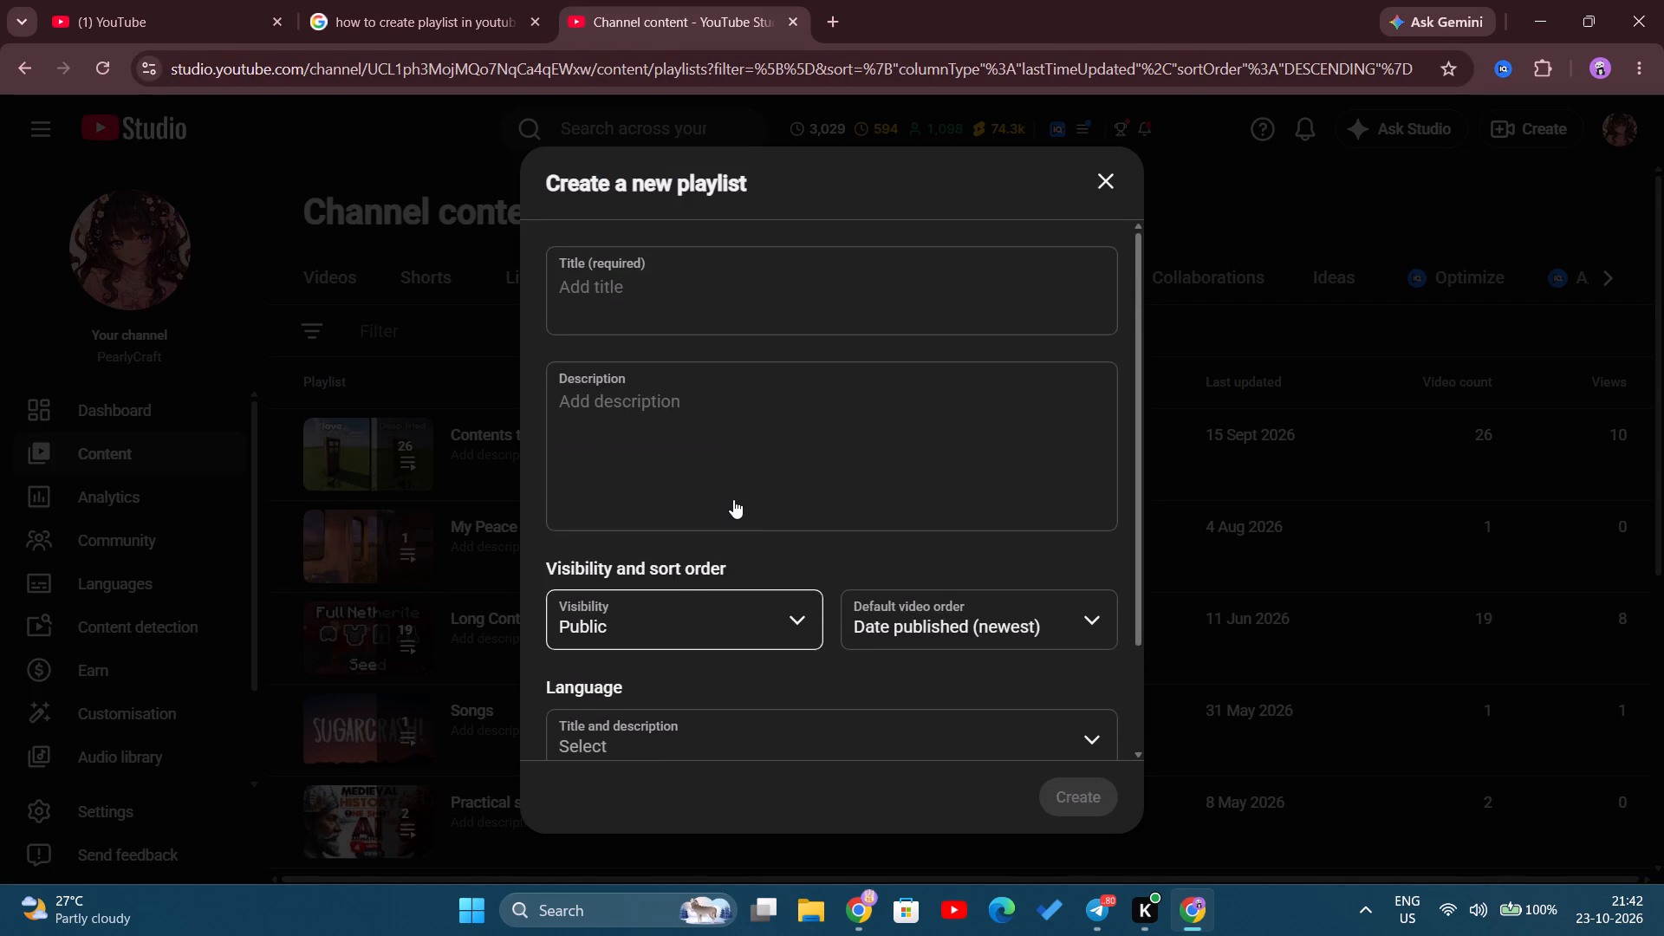
{"action": "scroll", "coordinate": [733, 499], "scroll_direction": "up", "scroll_amount": 1}
{"action": "left_click", "coordinate": [639, 300]}
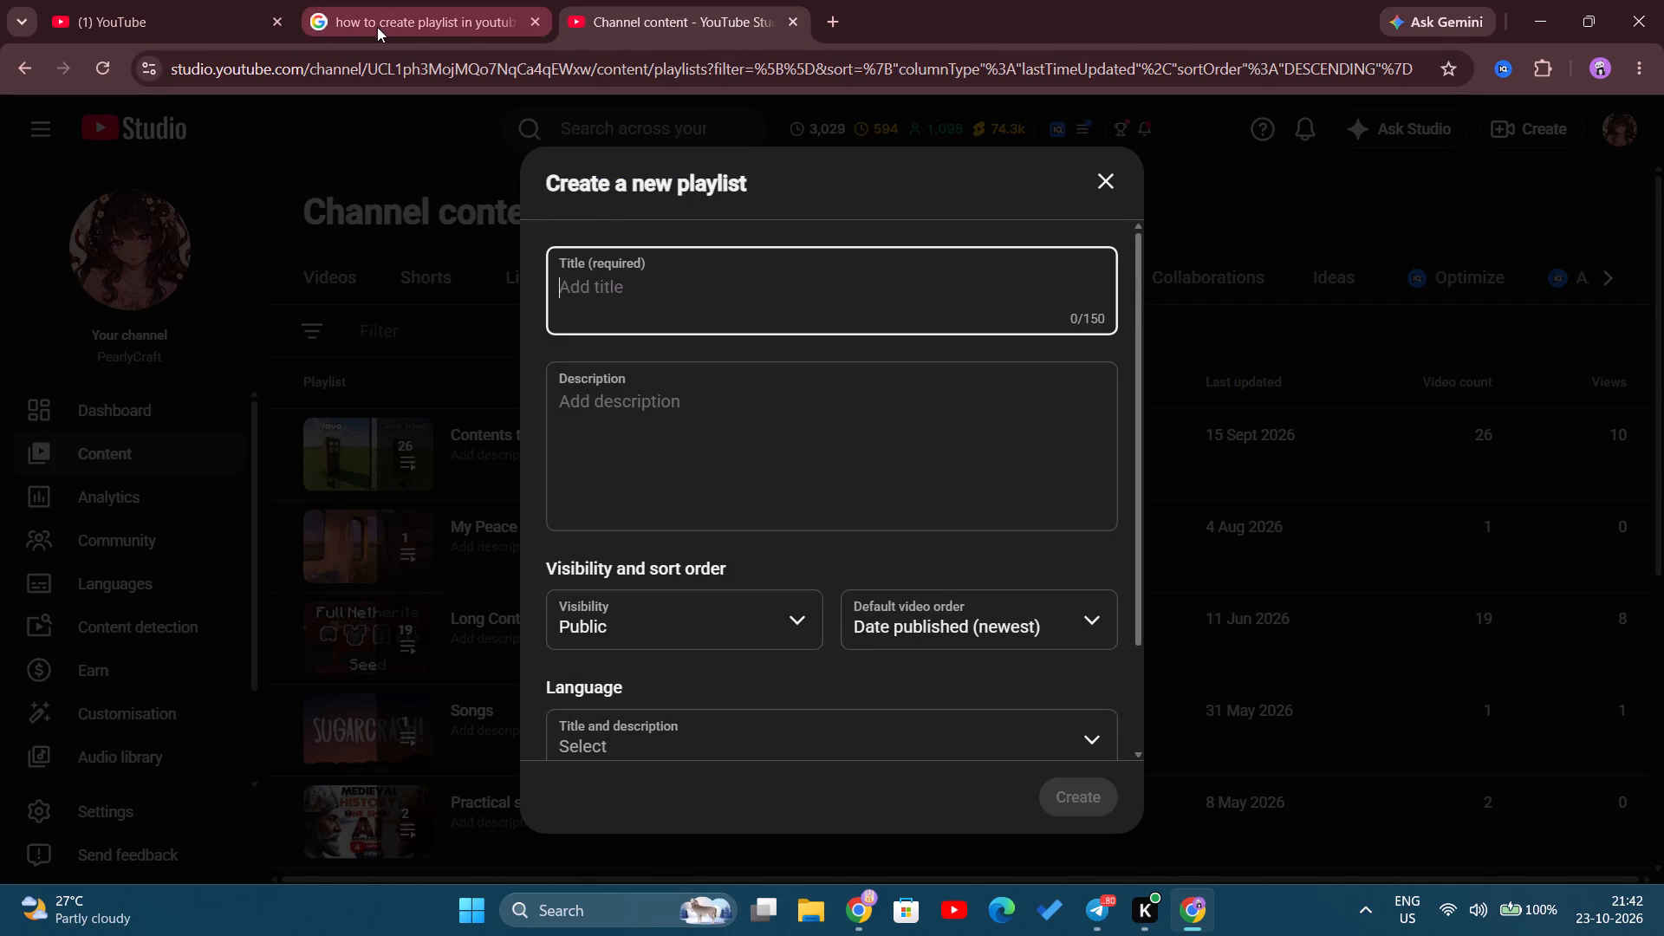
{"action": "left_click", "coordinate": [203, 18]}
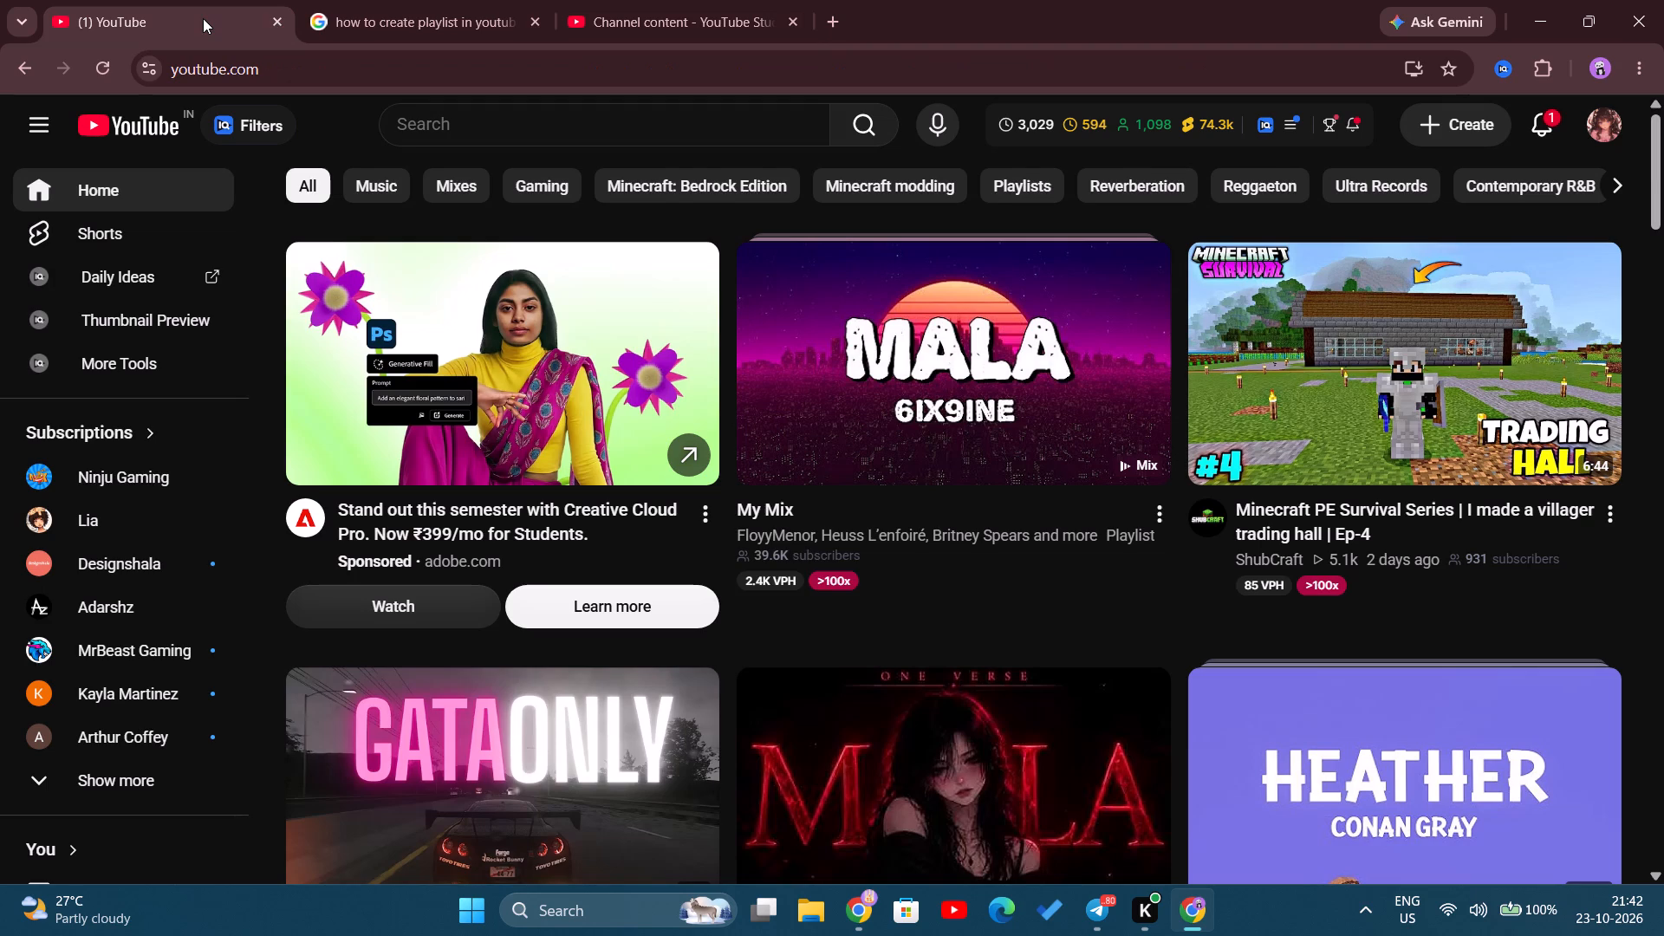
{"action": "left_click", "coordinate": [446, 0]}
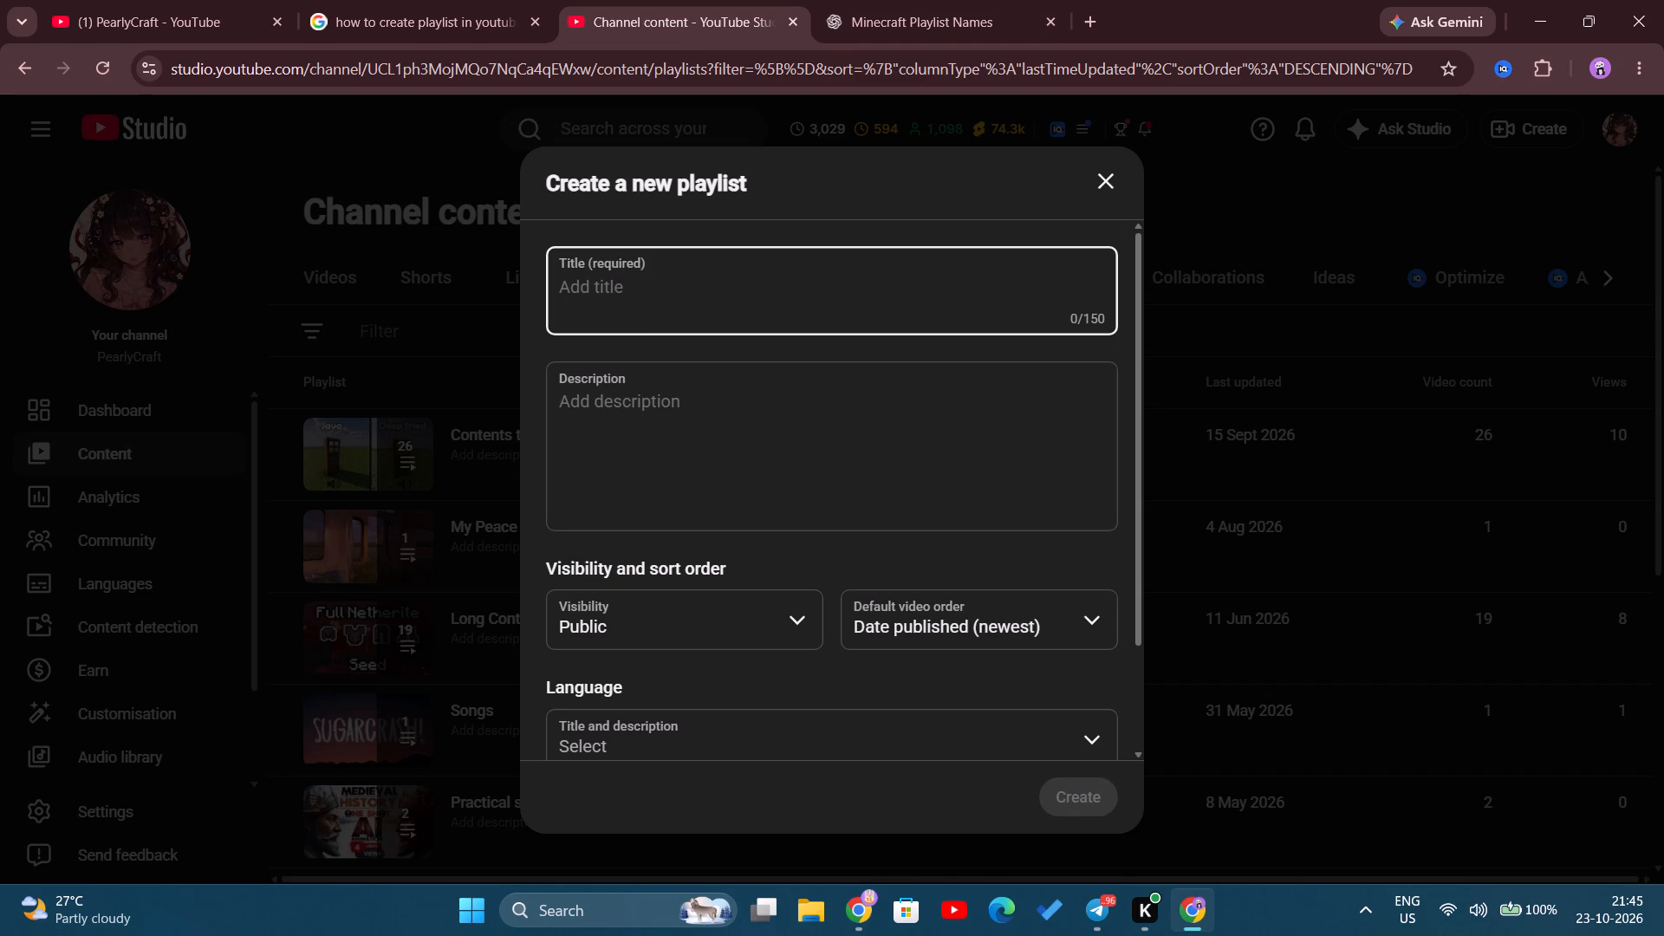
{"action": "key", "text": "ctrl+v"}
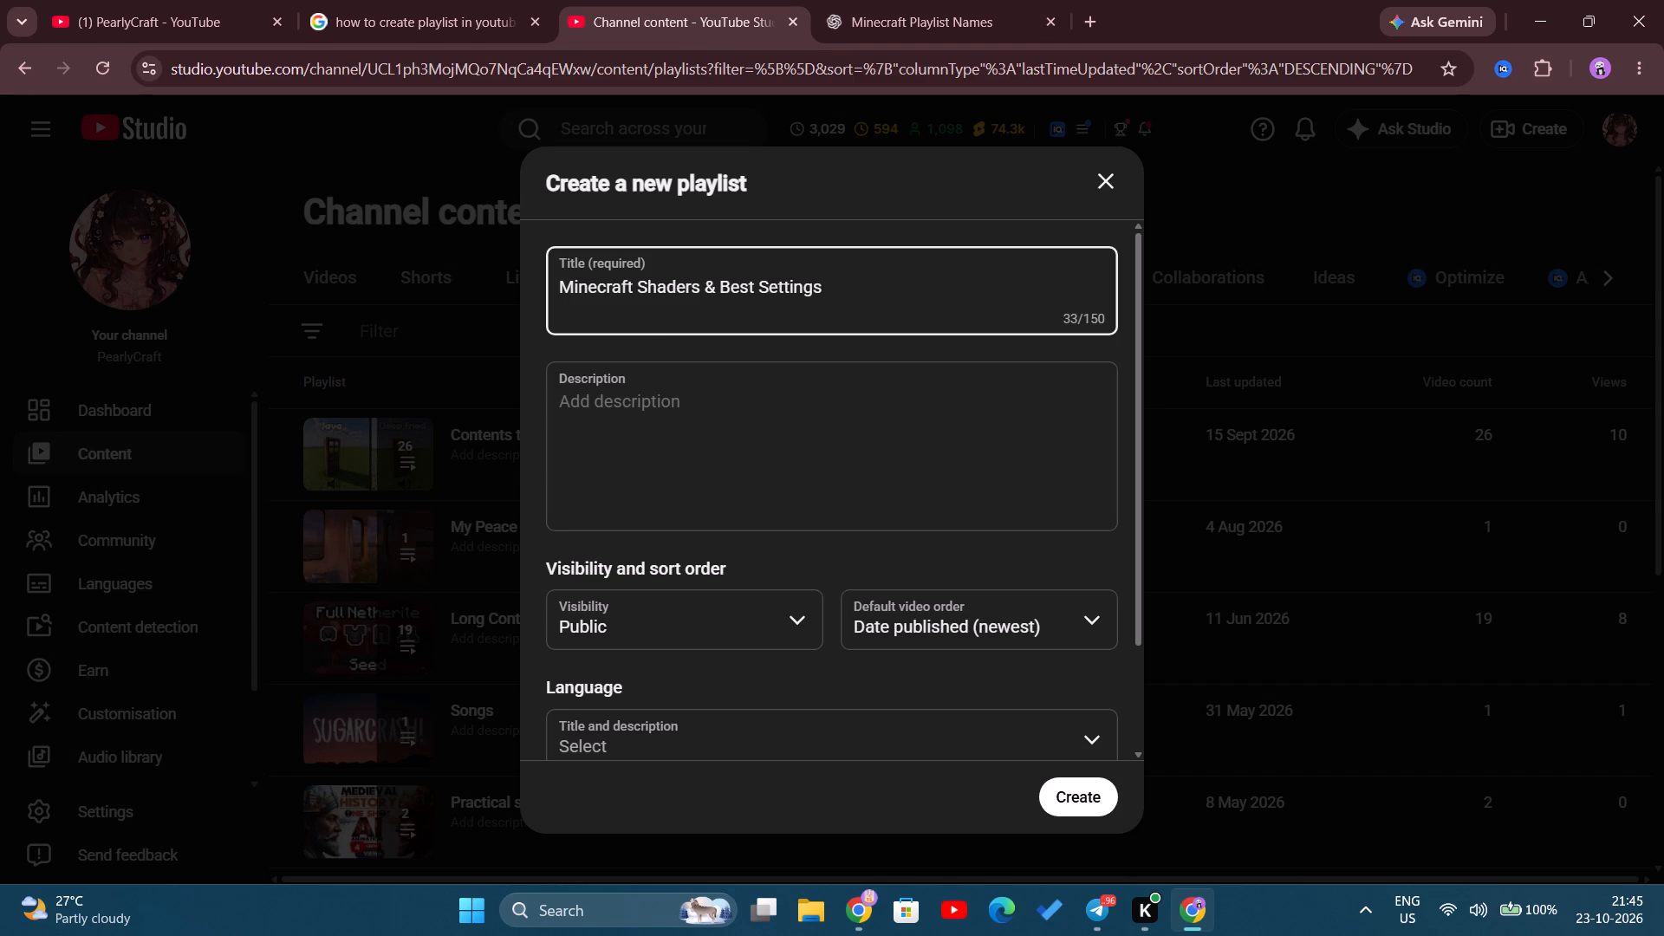
Insert "Comparision" after "Shaders" in the playlist title, making it "Minecraft Shaders Comparision & Best Settings".
{"action": "left_click", "coordinate": [702, 277]}
{"action": "key", "text": "space"}
{"action": "key", "text": "c"}
{"action": "type", "text": "omparision"}
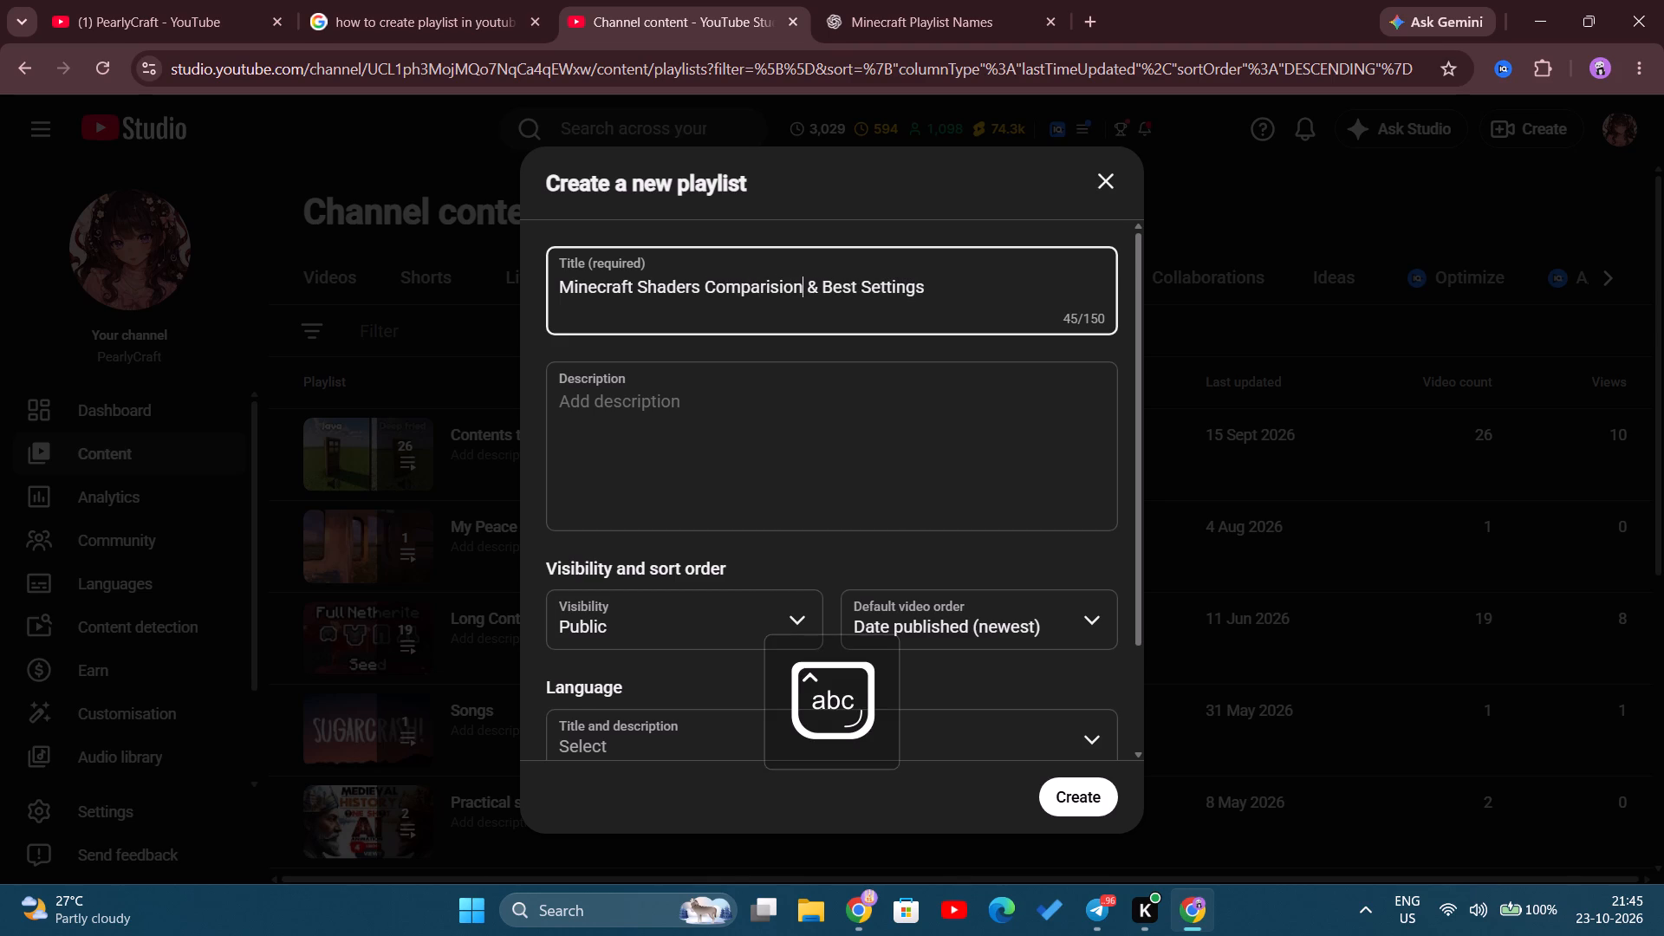
Leave the description empty and open the selection of videos to add to the new playlist.
{"action": "left_click", "coordinate": [666, 413]}
{"action": "scroll", "coordinate": [705, 494], "scroll_direction": "down", "scroll_amount": 3}
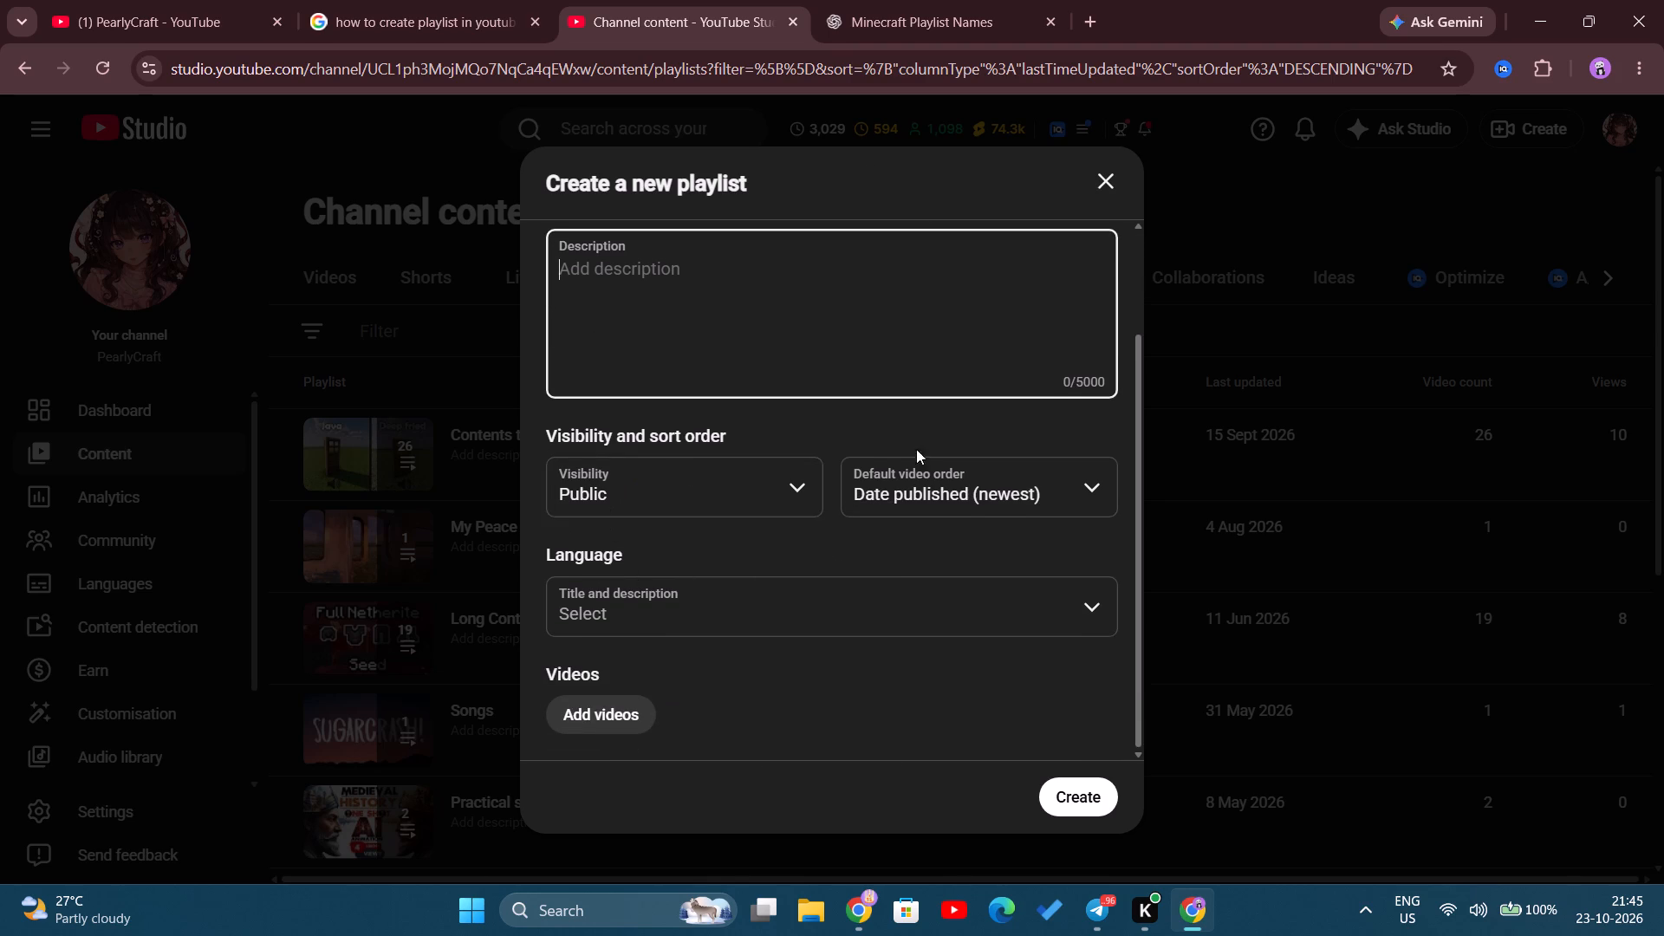
{"action": "scroll", "coordinate": [644, 554], "scroll_direction": "down", "scroll_amount": 4}
{"action": "left_click", "coordinate": [613, 717]}
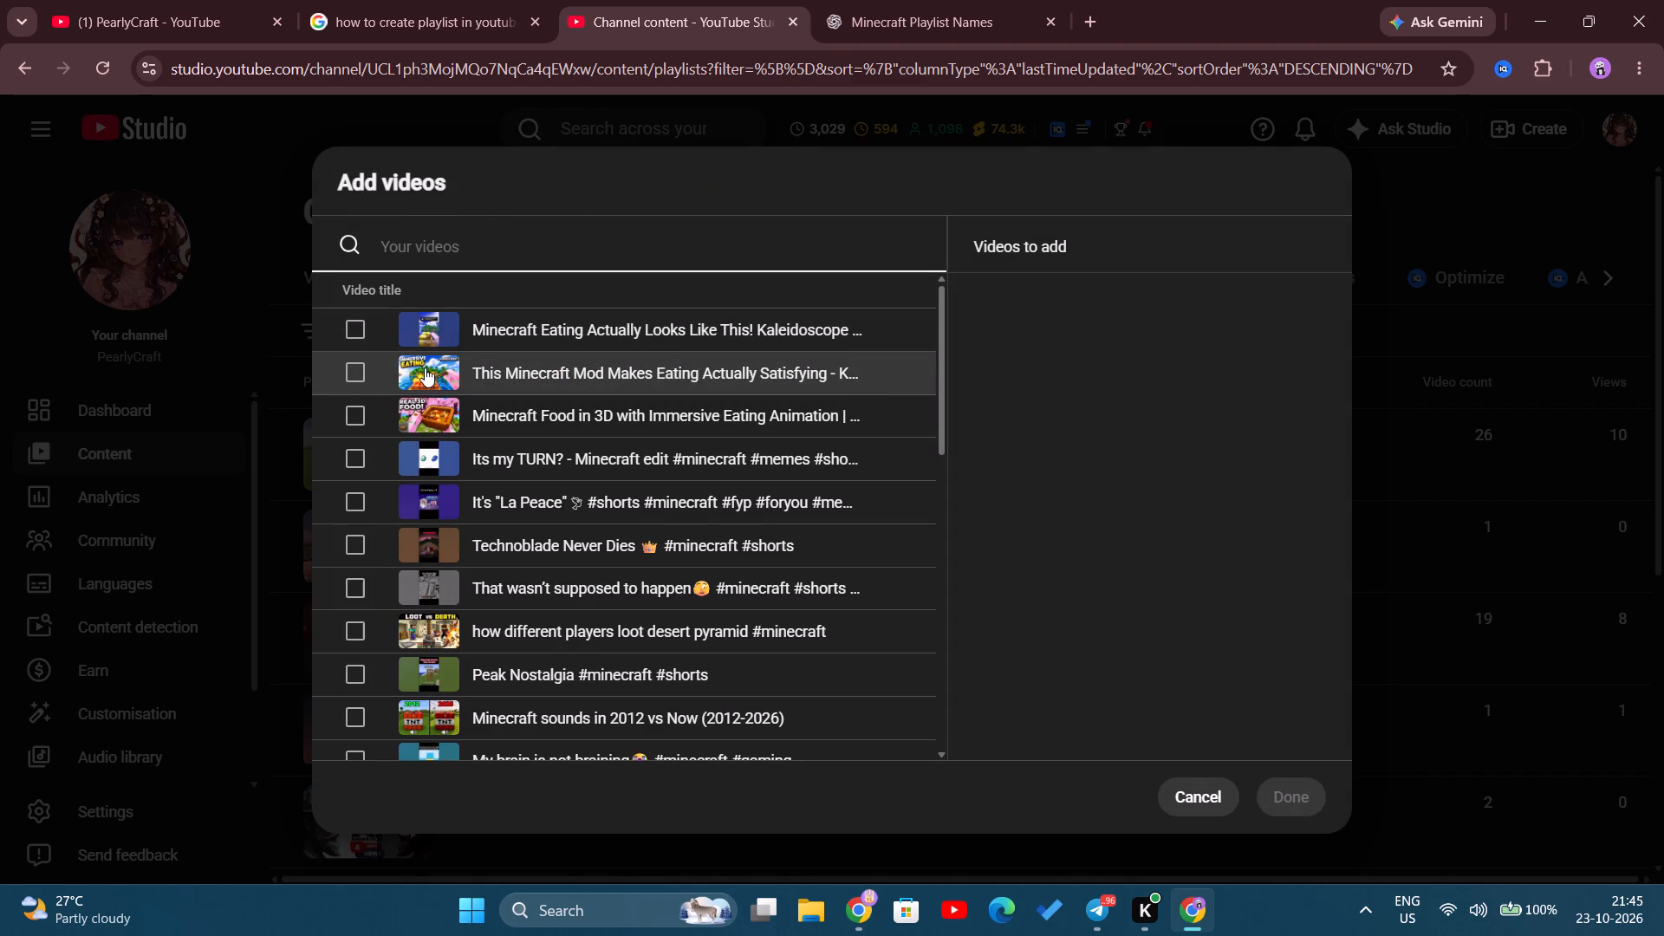
Look through the channel's video list for shader videos that suit the playlist.
{"action": "scroll", "coordinate": [414, 413], "scroll_direction": "down", "scroll_amount": 2}
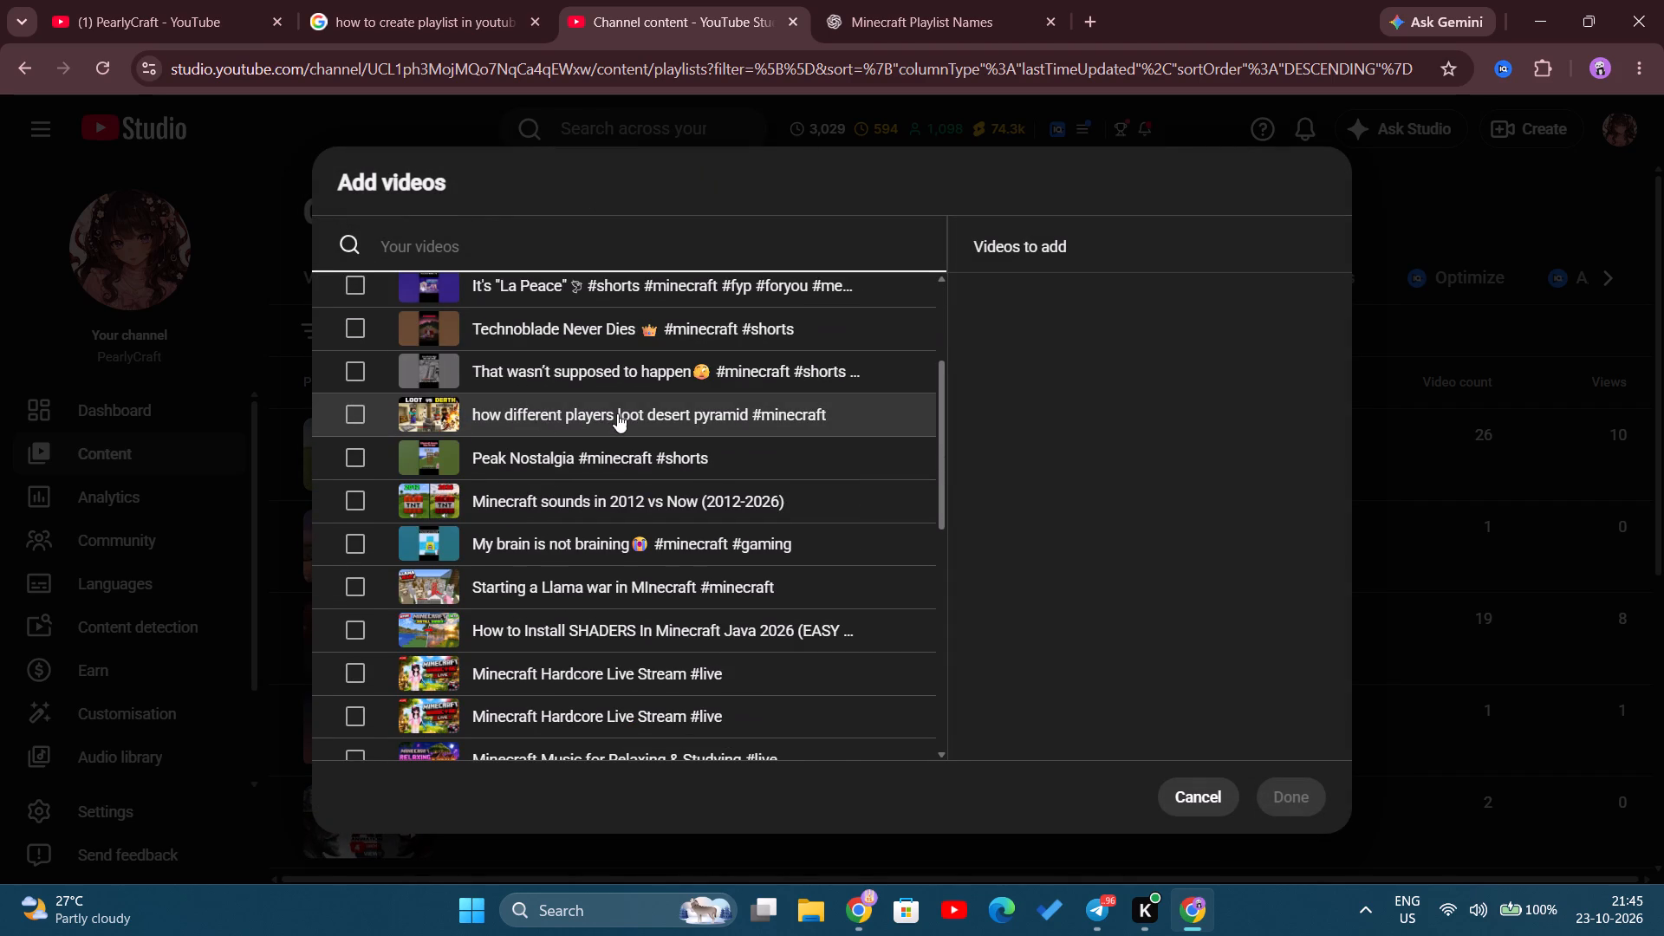
{"action": "scroll", "coordinate": [545, 453], "scroll_direction": "down", "scroll_amount": 10}
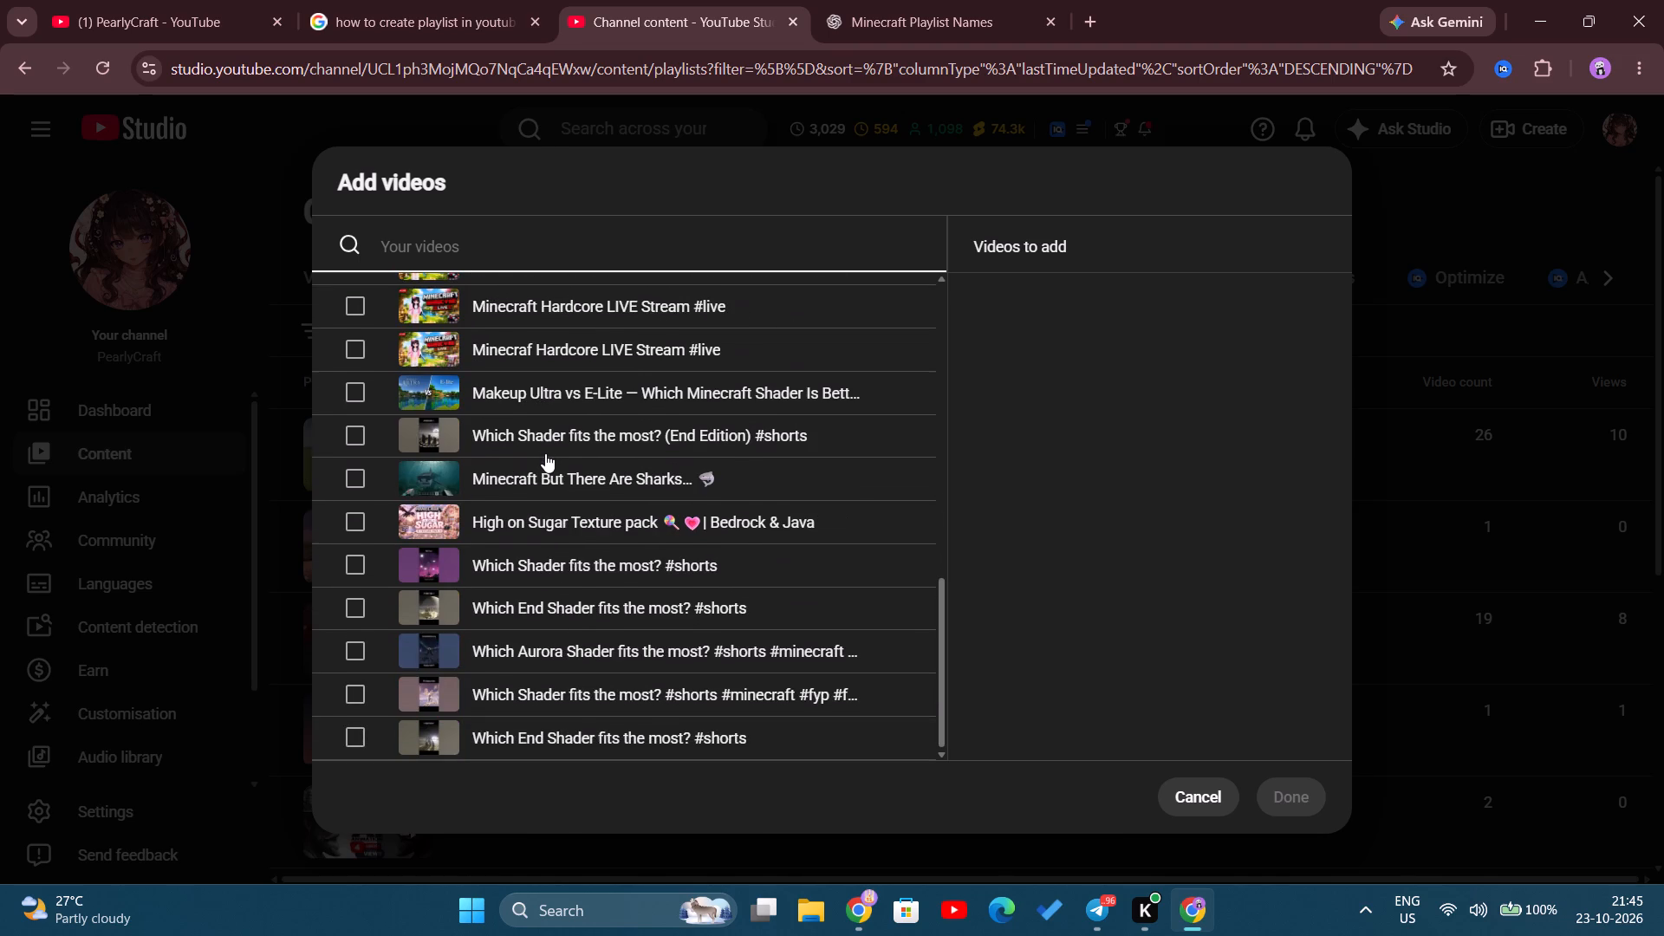
{"action": "scroll", "coordinate": [545, 453], "scroll_direction": "down", "scroll_amount": 6}
{"action": "scroll", "coordinate": [552, 646], "scroll_direction": "up", "scroll_amount": 4}
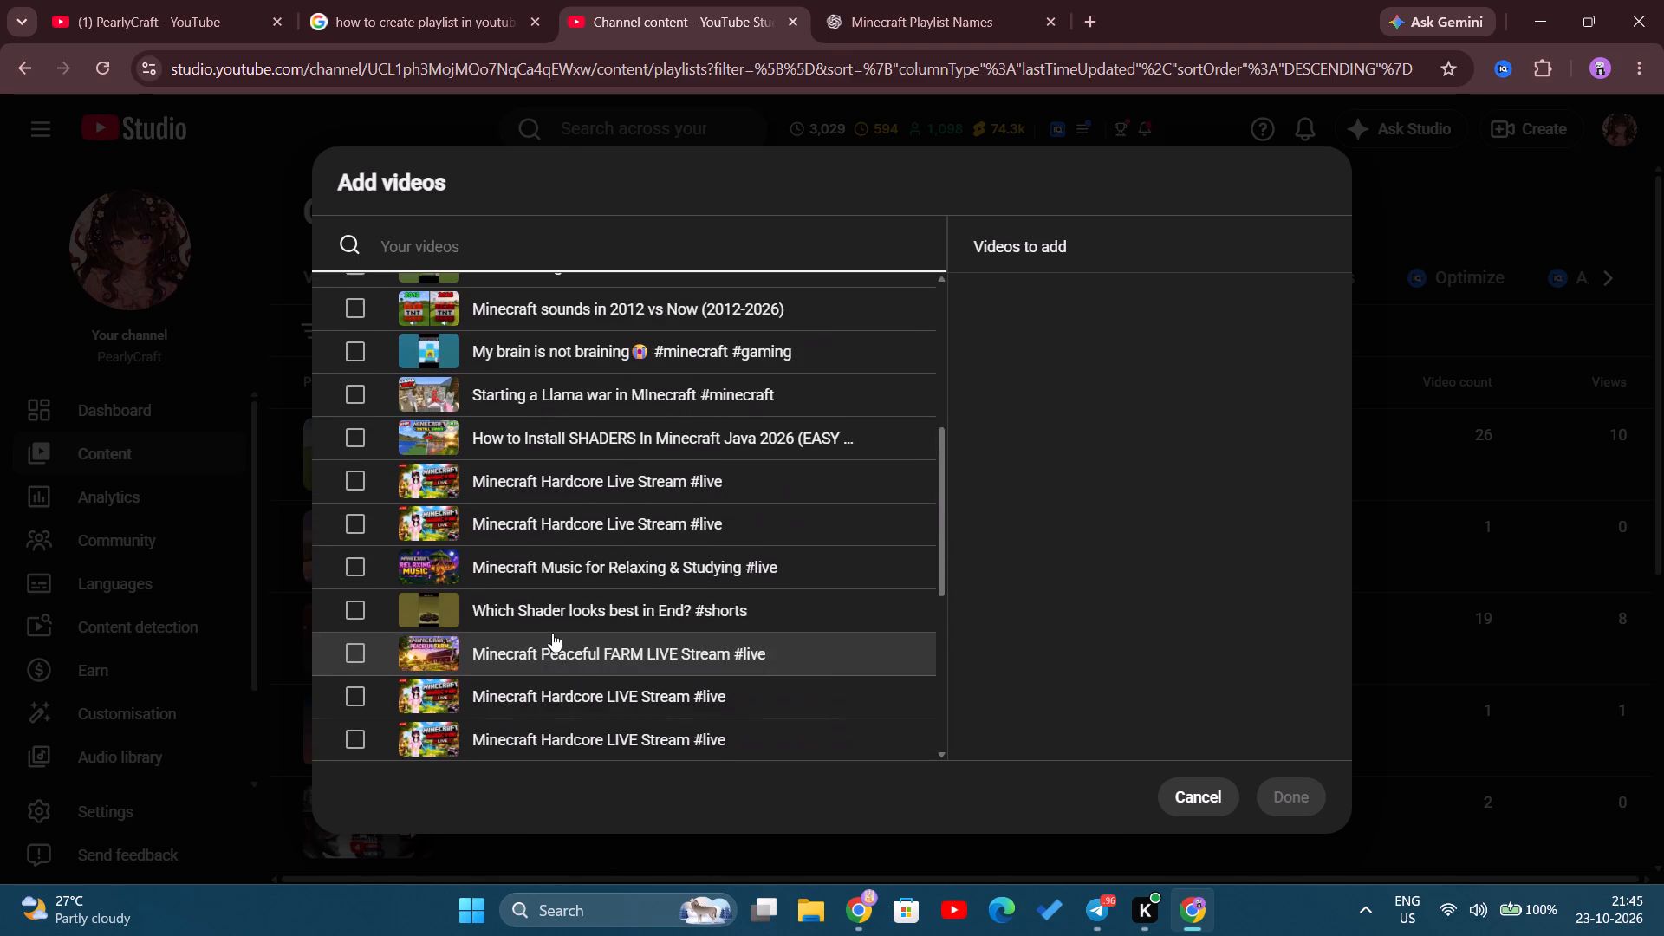
{"action": "scroll", "coordinate": [552, 633], "scroll_direction": "up", "scroll_amount": 2}
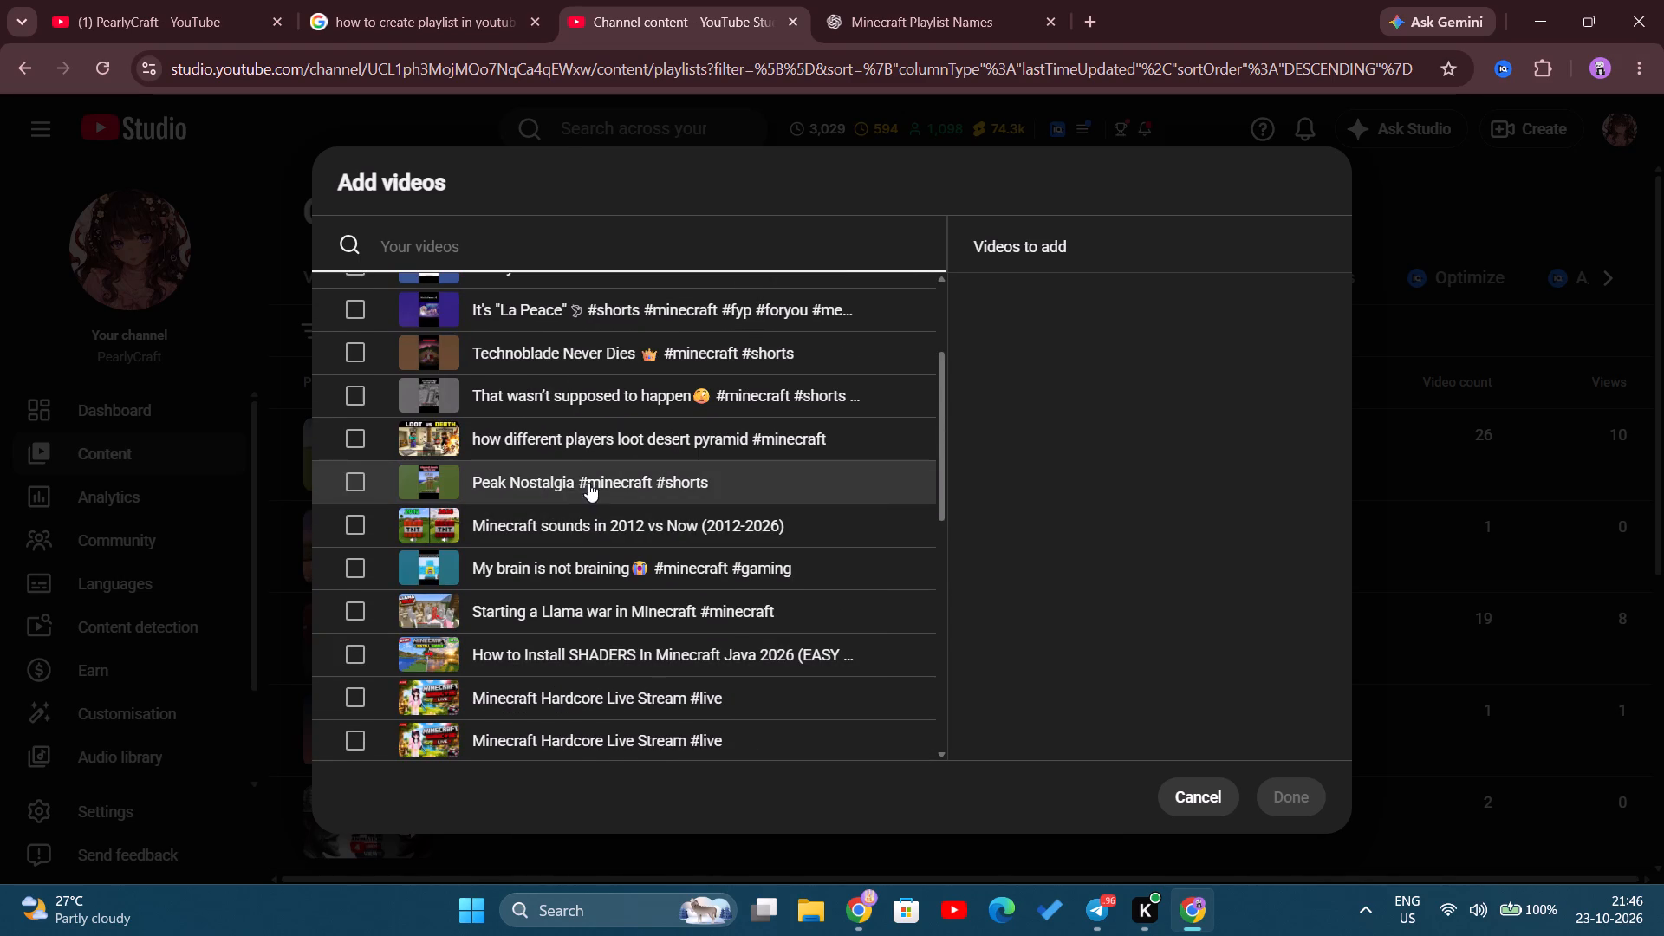
{"action": "scroll", "coordinate": [520, 538], "scroll_direction": "up", "scroll_amount": 3}
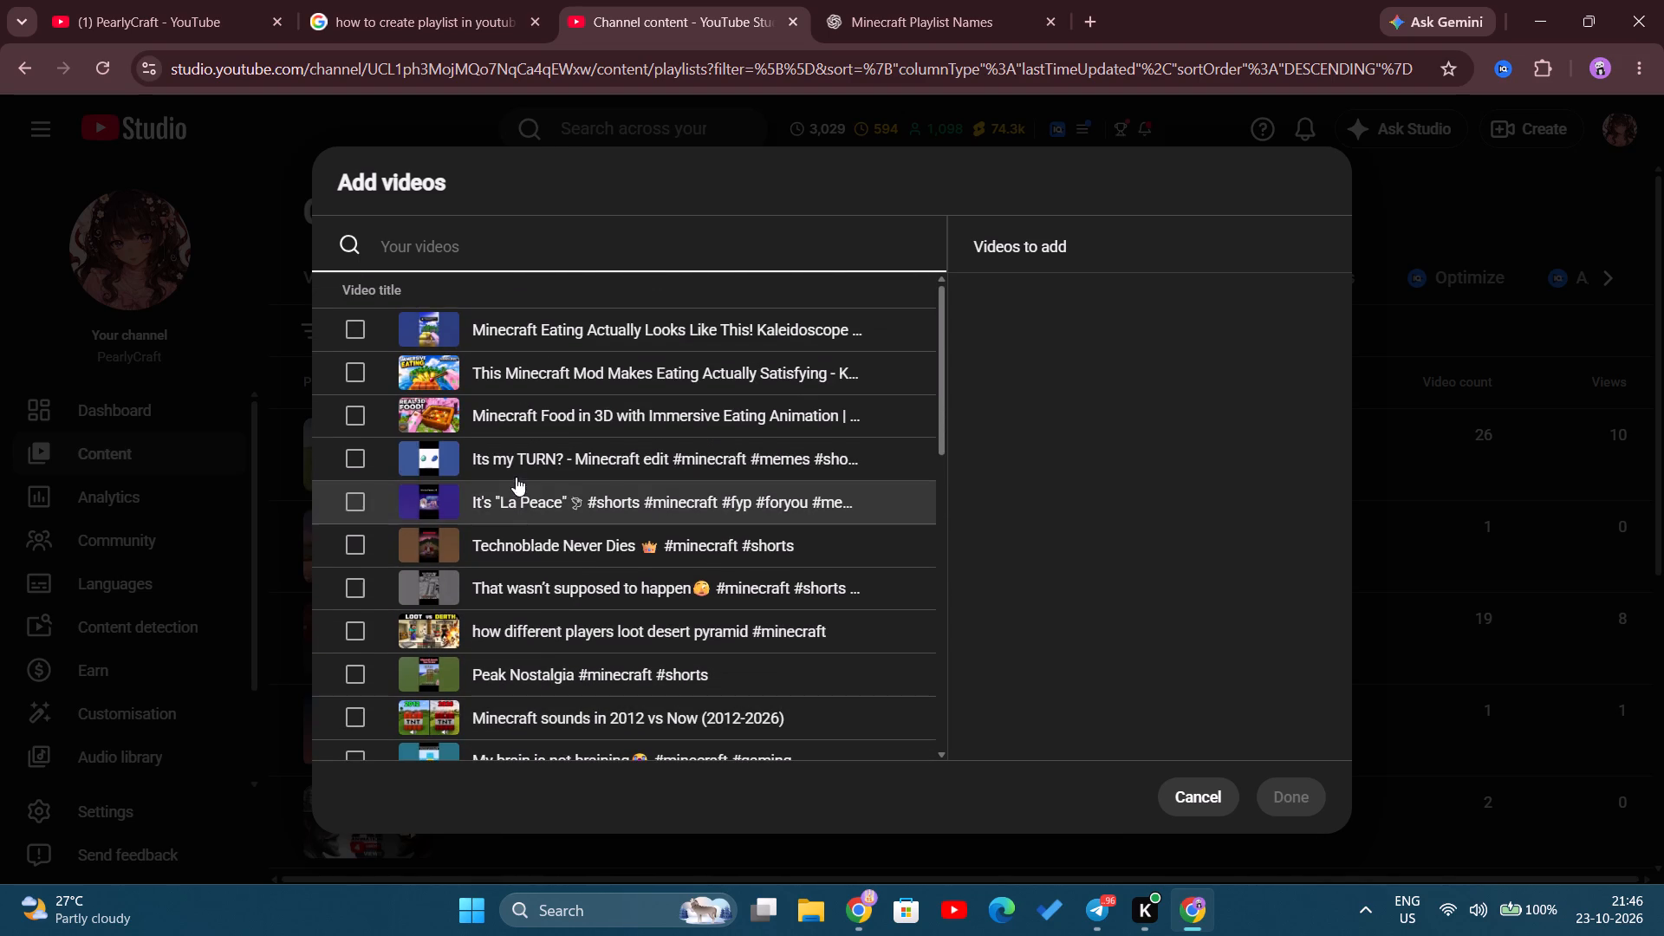
{"action": "scroll", "coordinate": [489, 596], "scroll_direction": "up", "scroll_amount": 4}
{"action": "left_click", "coordinate": [403, 292]}
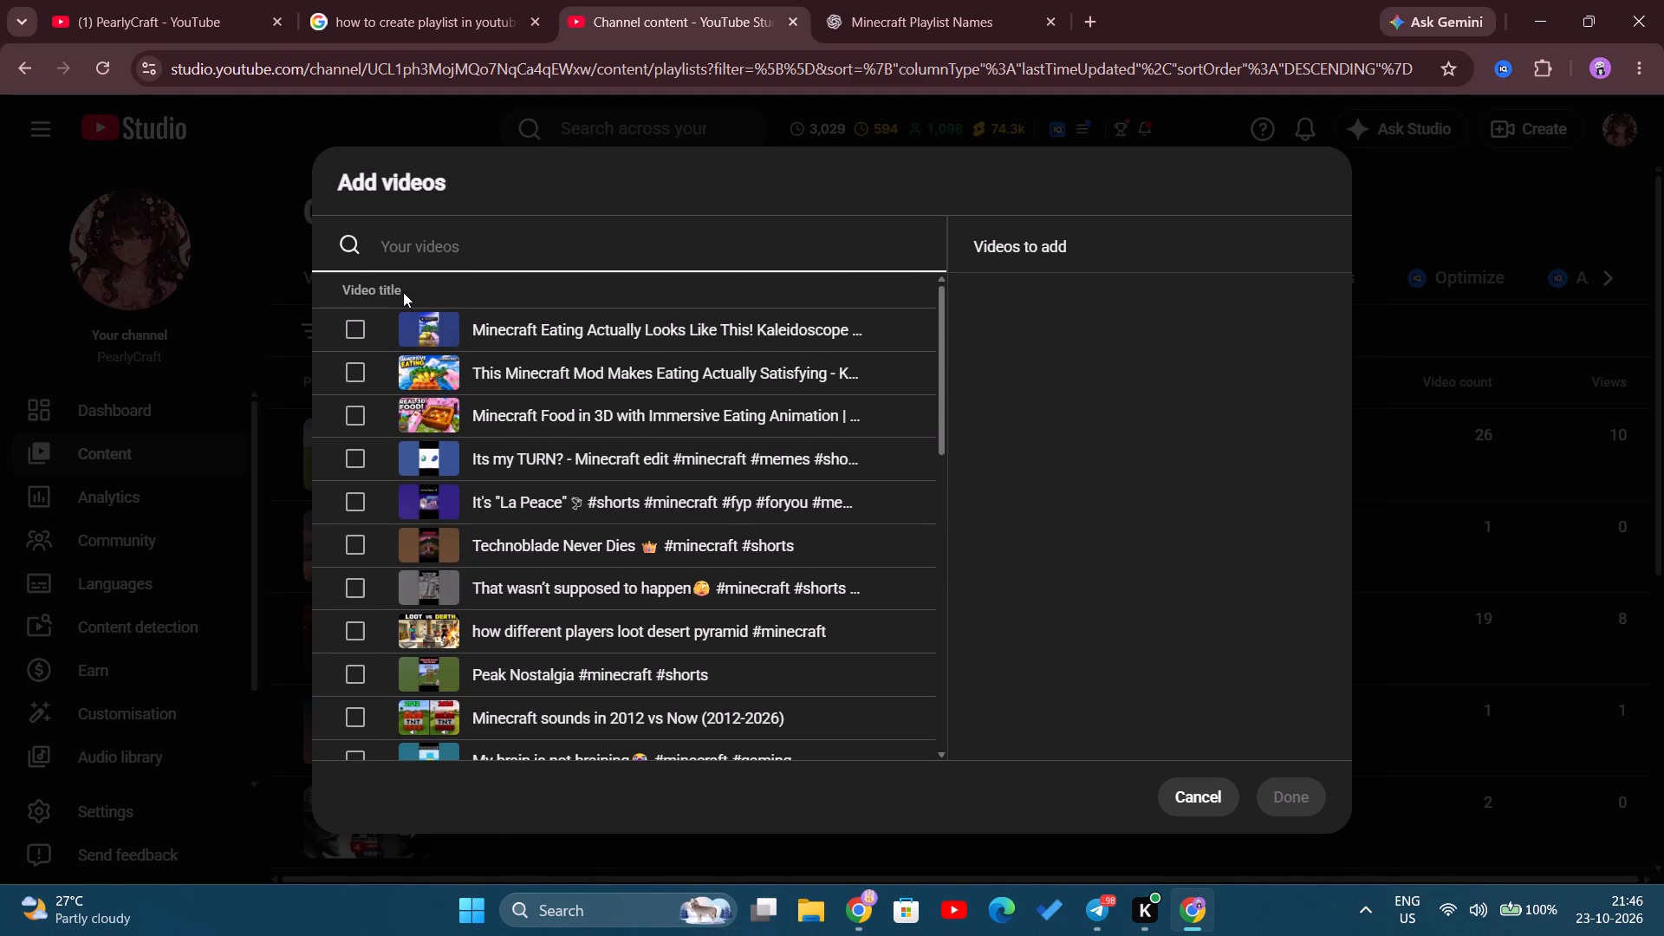
Search the videos for "comp" and select "Complementary Unbound vs Reimagined" and "Minecraft Complementary Reimagined".
{"action": "left_click", "coordinate": [511, 250]}
{"action": "type", "text": "comp"}
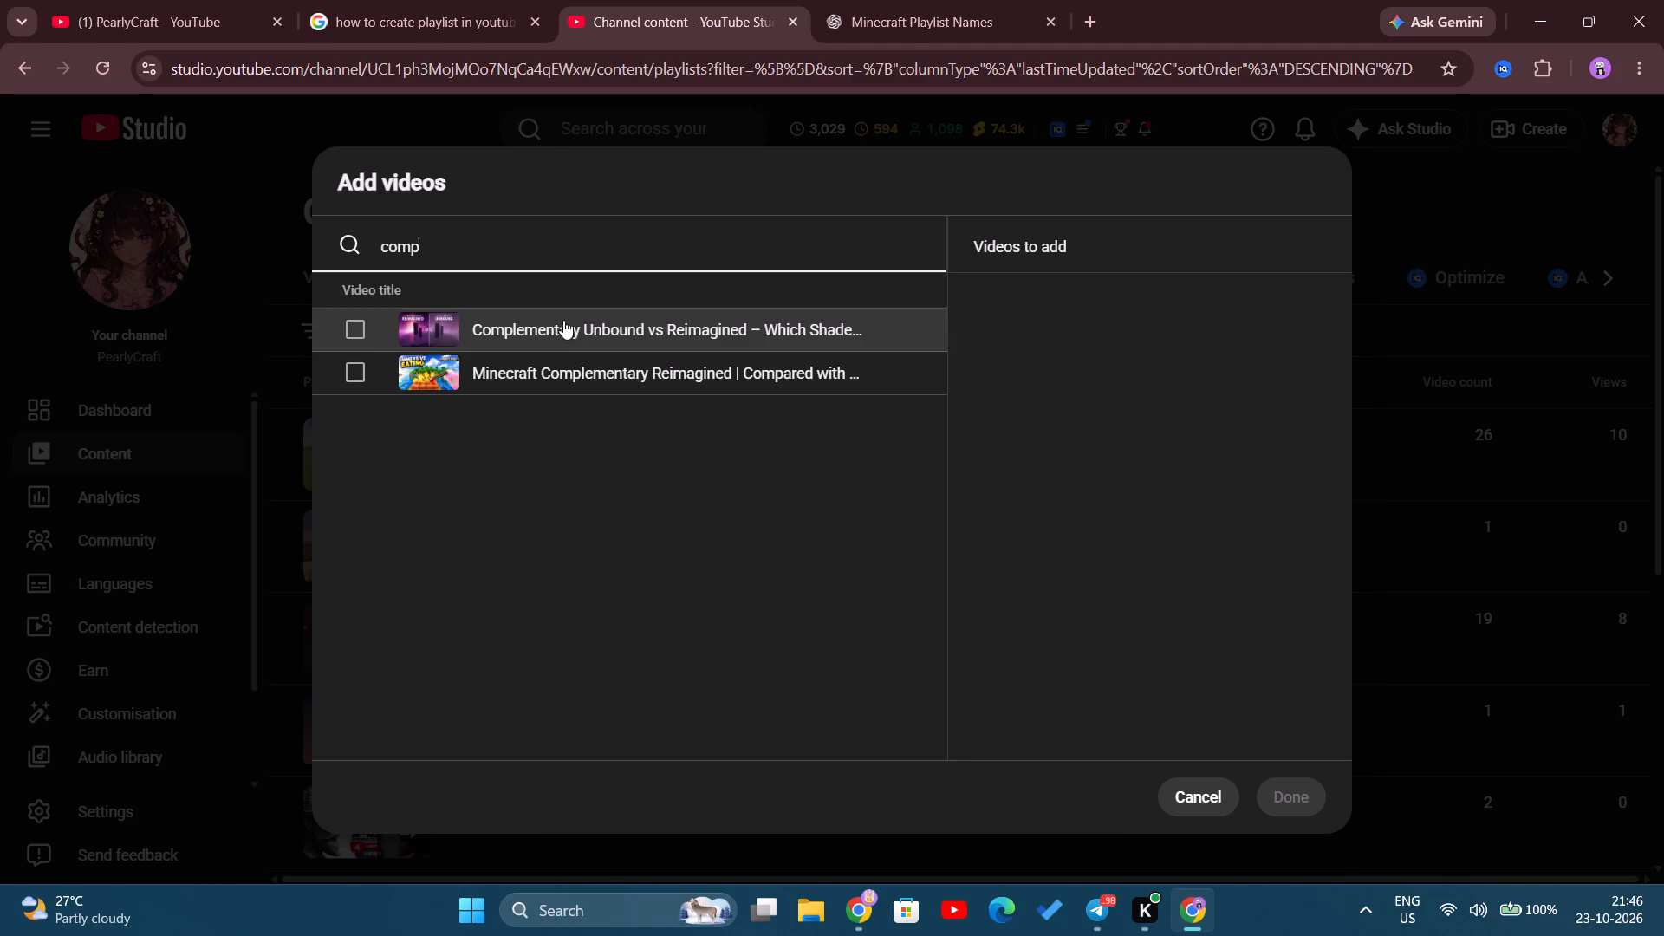
{"action": "left_click", "coordinate": [359, 326]}
{"action": "left_click", "coordinate": [355, 368]}
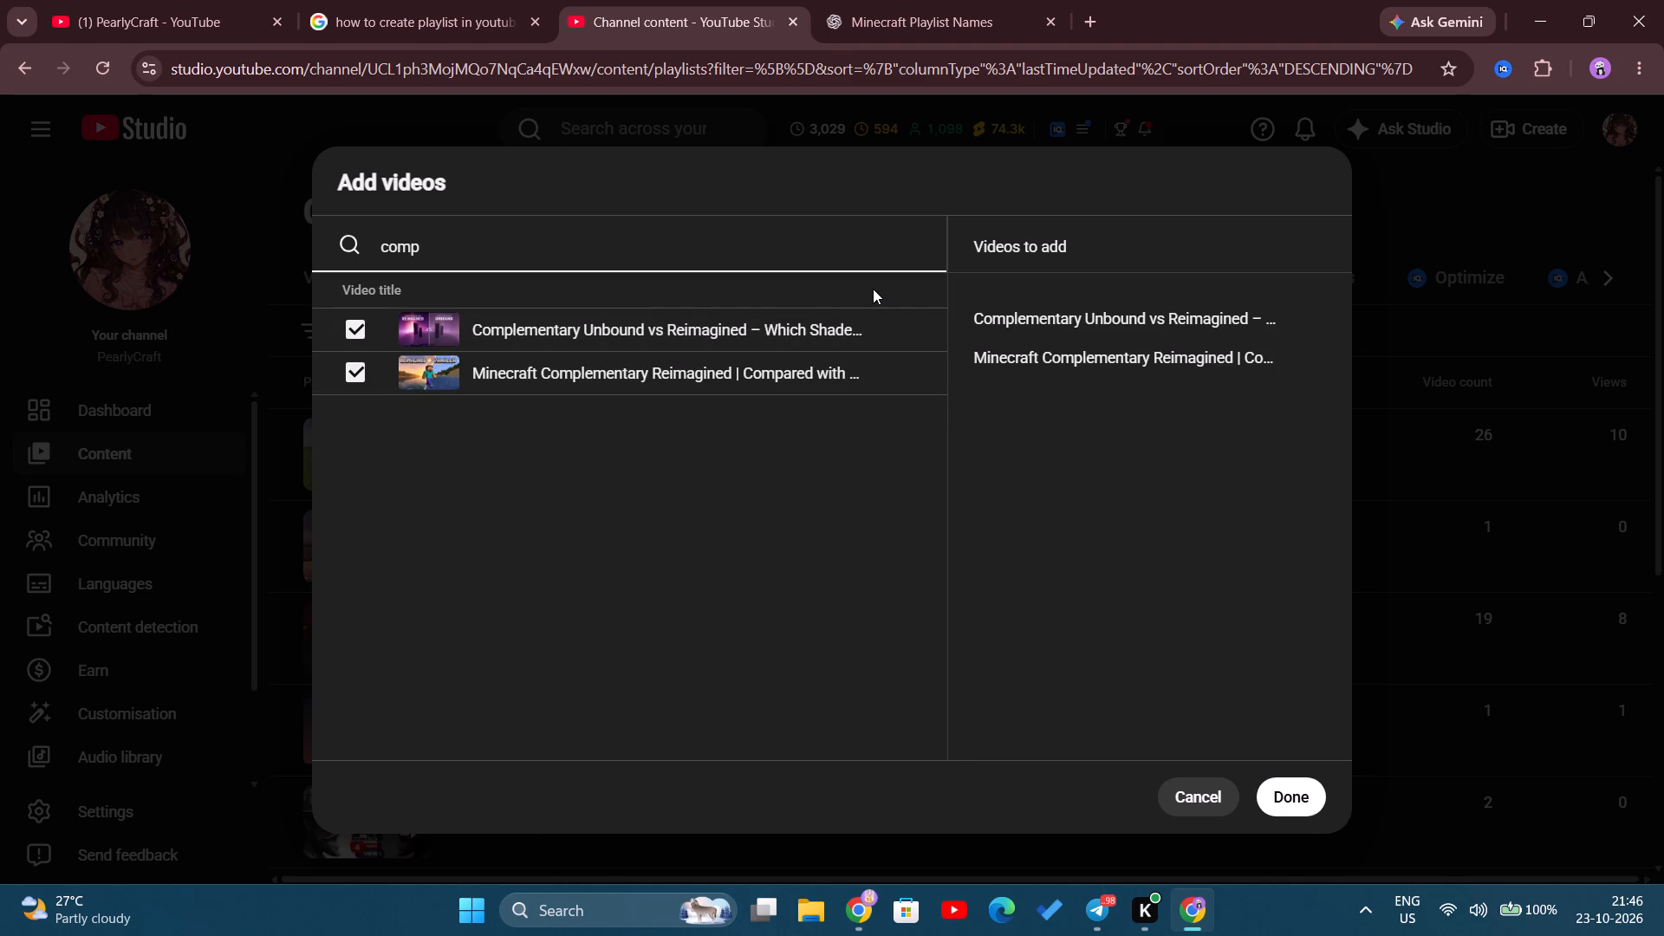
Replace the video search with "how" and select "How to Install SHADERS In Minecraft Java 2026".
{"action": "left_click_drag", "start_coordinate": [533, 257], "coordinate": [368, 246]}
{"action": "key", "text": "BackSpace"}
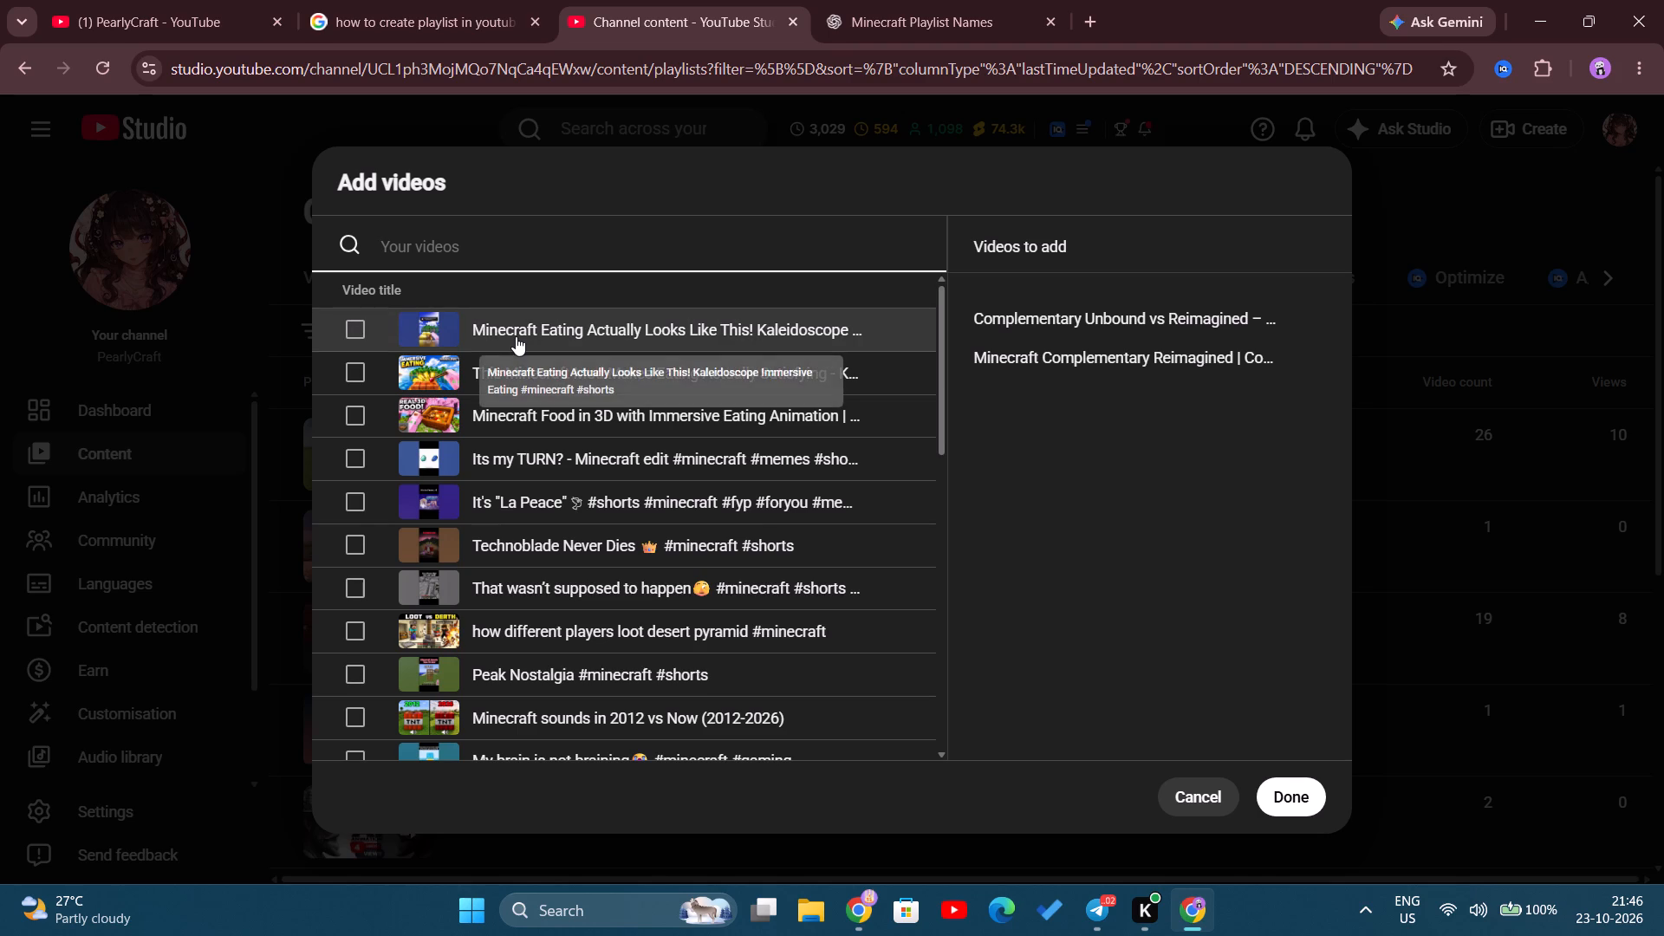
{"action": "left_click", "coordinate": [511, 253]}
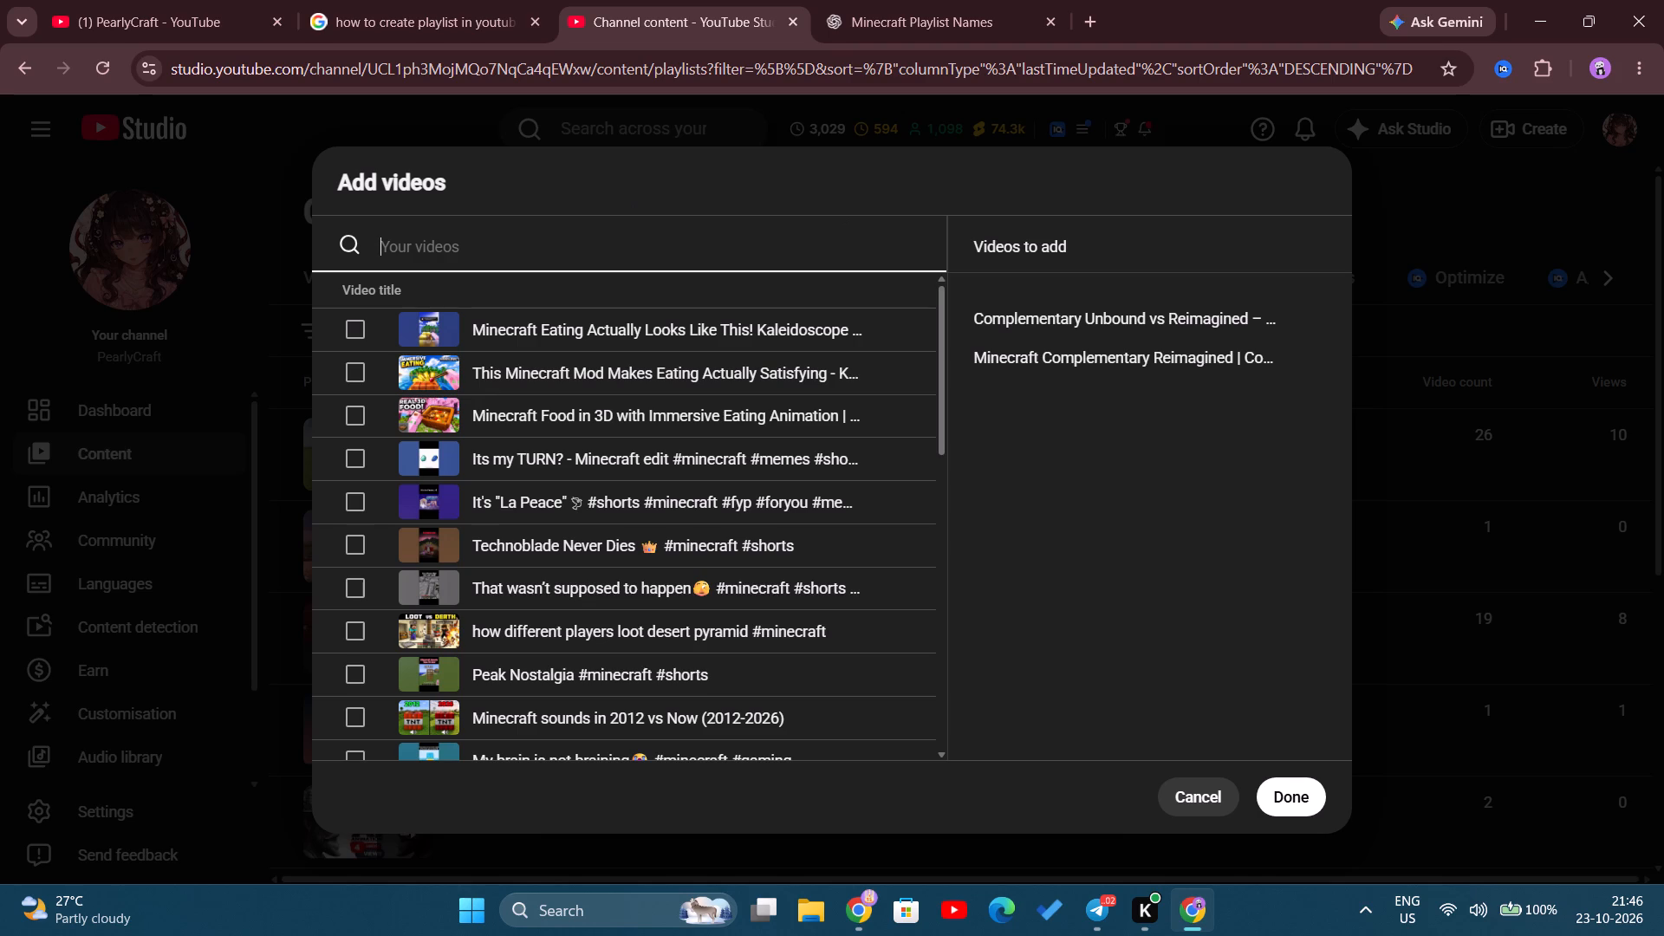
{"action": "type", "text": "how"}
{"action": "key", "text": "space"}
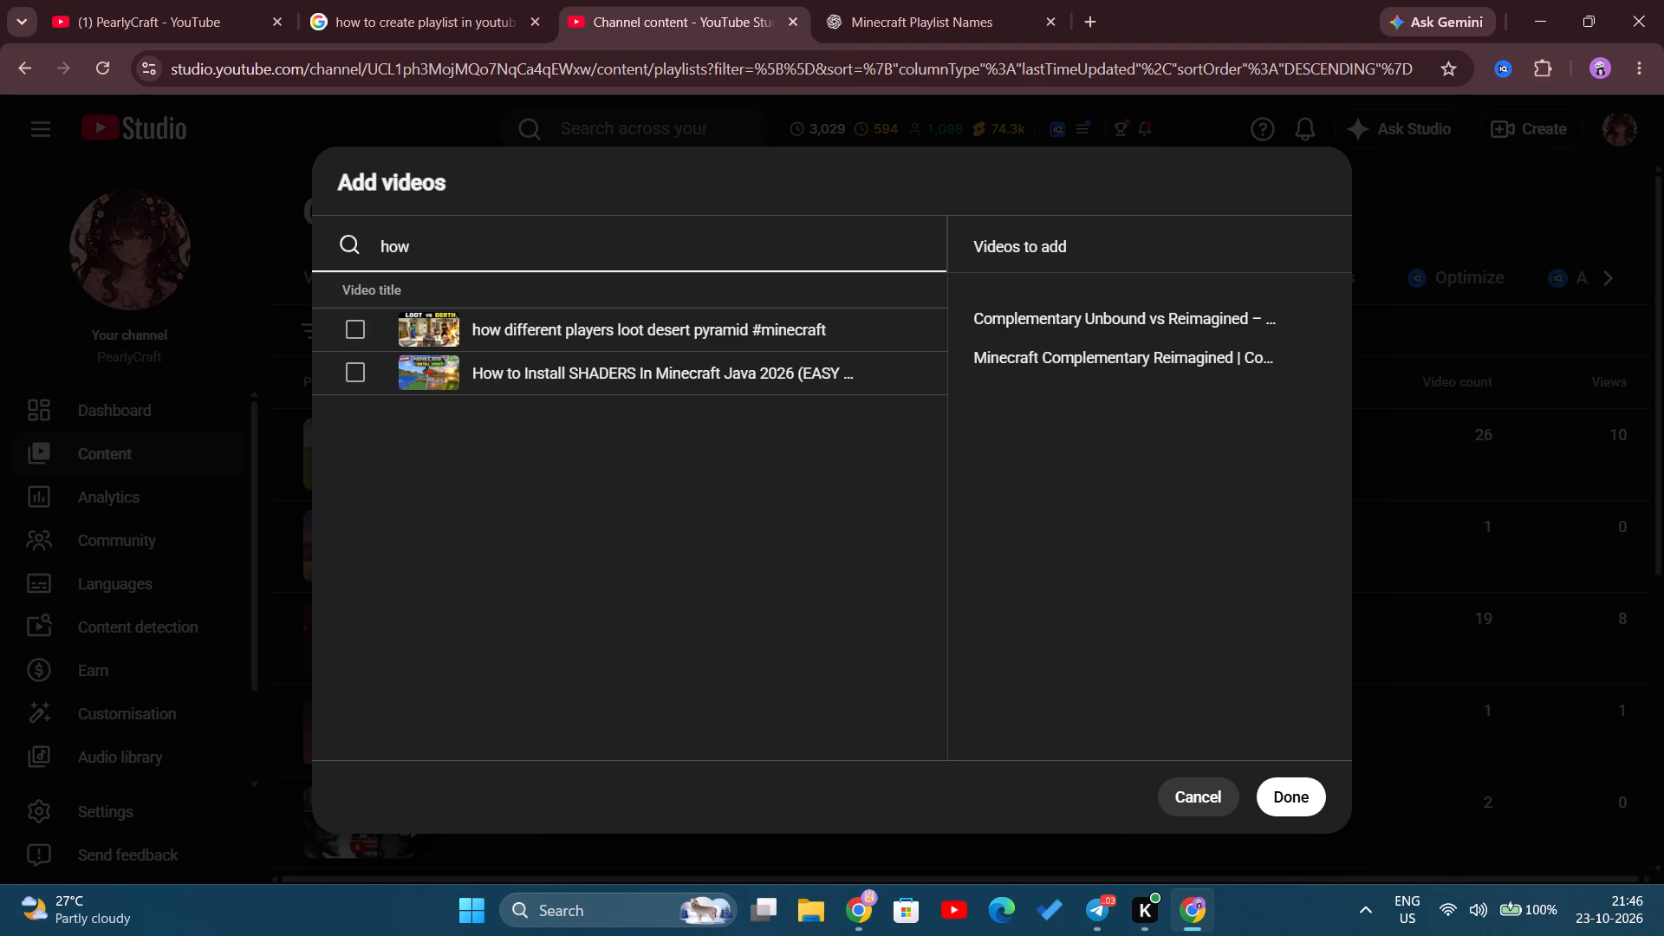
{"action": "left_click", "coordinate": [568, 368]}
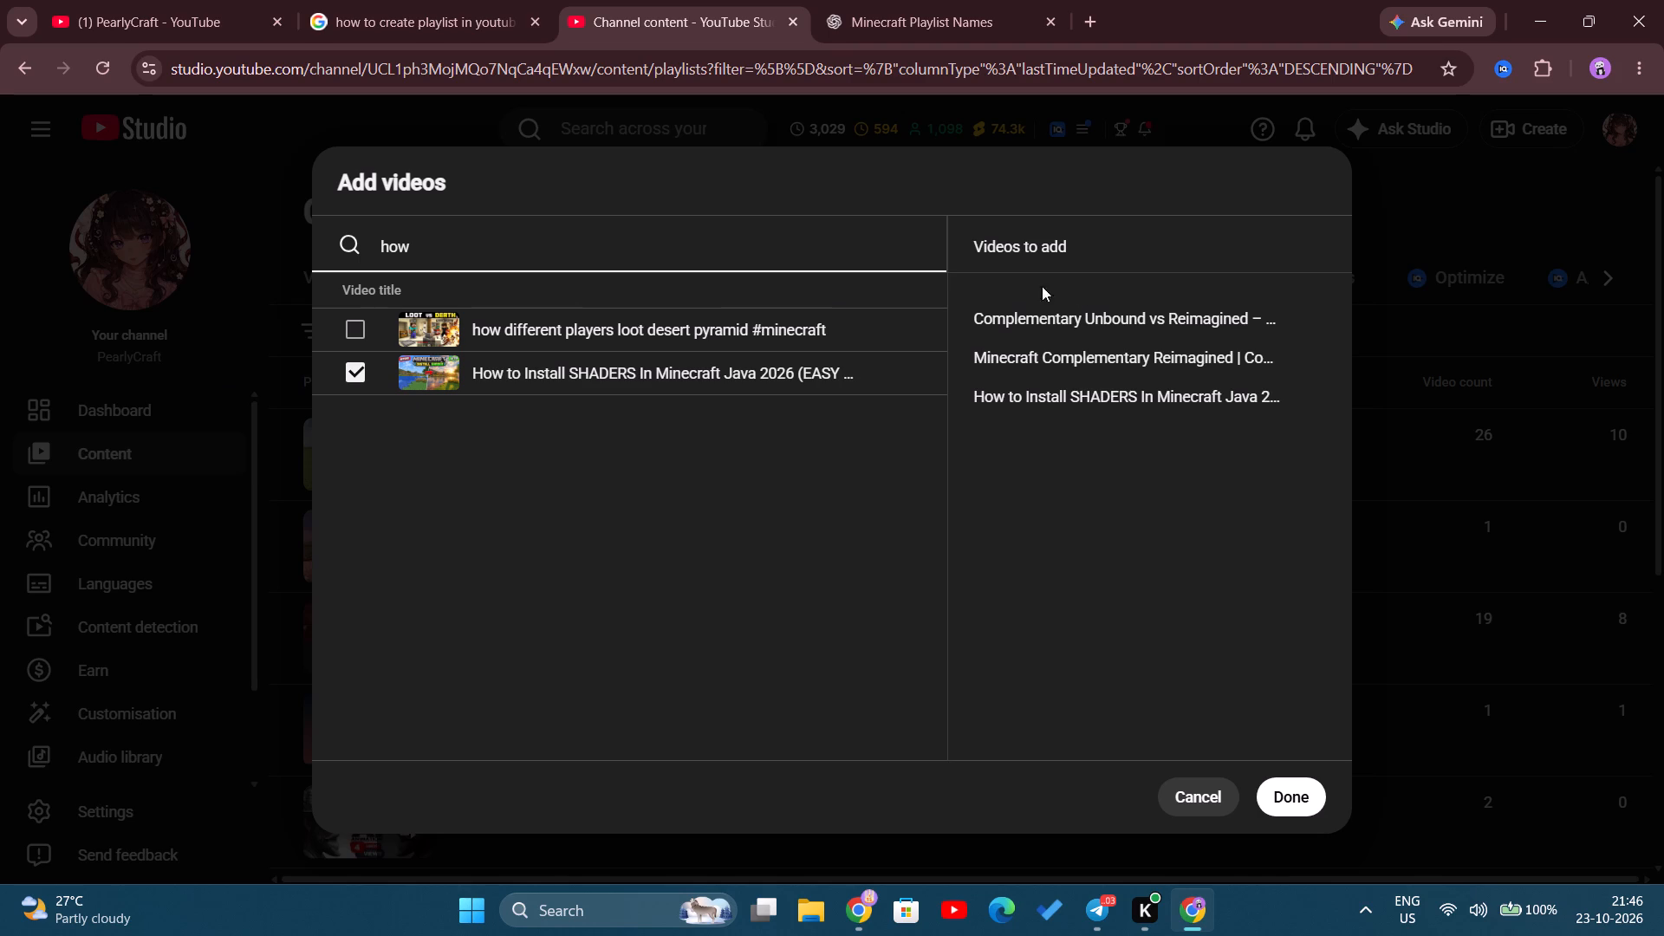
Search for "make", select the Makeup Ultra vs E-Lite, 3 best Lightweight Shaders and 7 Shaders for Potato PC videos, and confirm the playlist's video selection.
{"action": "left_click_drag", "start_coordinate": [926, 242], "coordinate": [292, 282]}
{"action": "key", "text": "BackSpace"}
{"action": "type", "text": "make"}
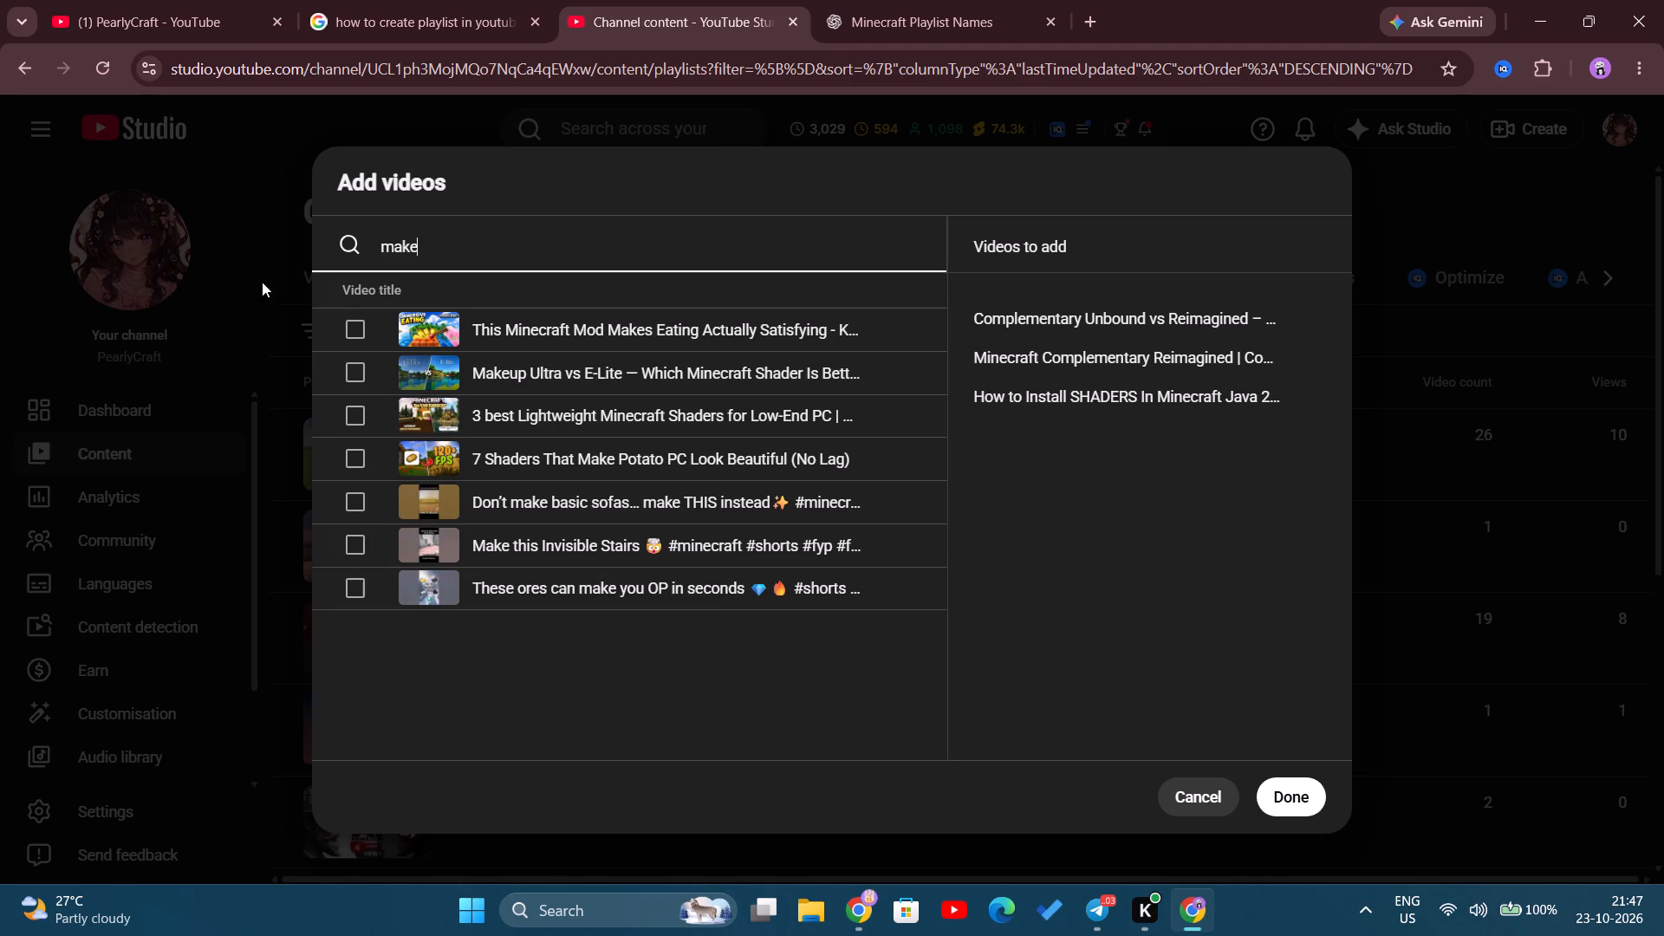
{"action": "left_click", "coordinate": [479, 368]}
{"action": "left_click", "coordinate": [491, 423]}
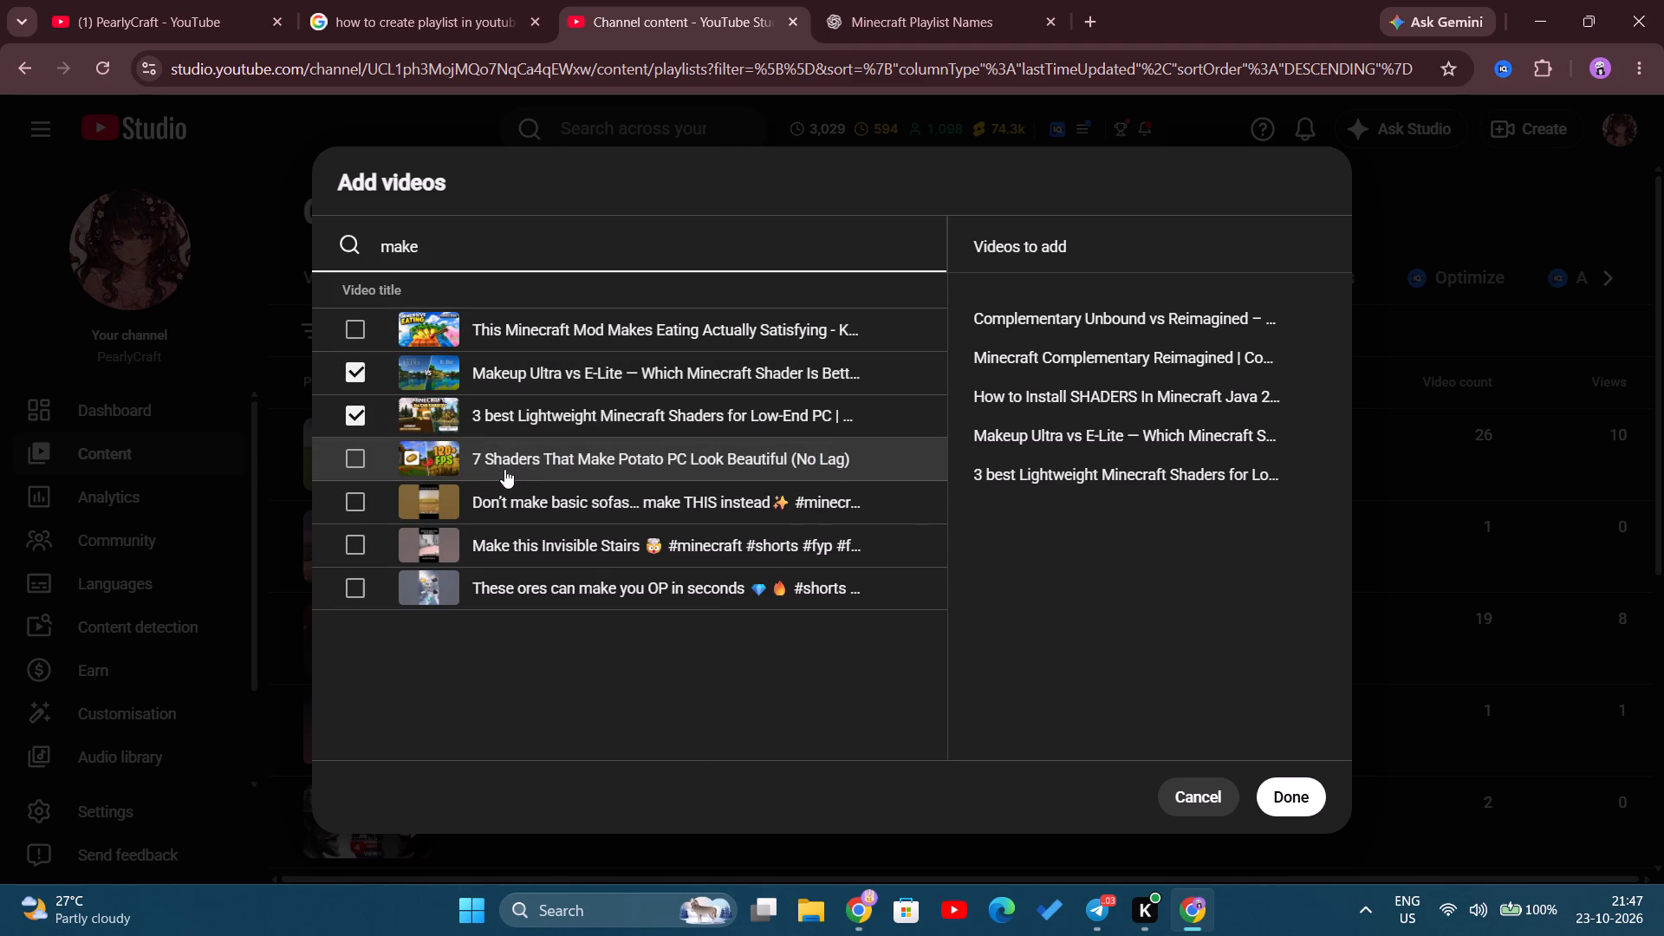
{"action": "left_click", "coordinate": [504, 466]}
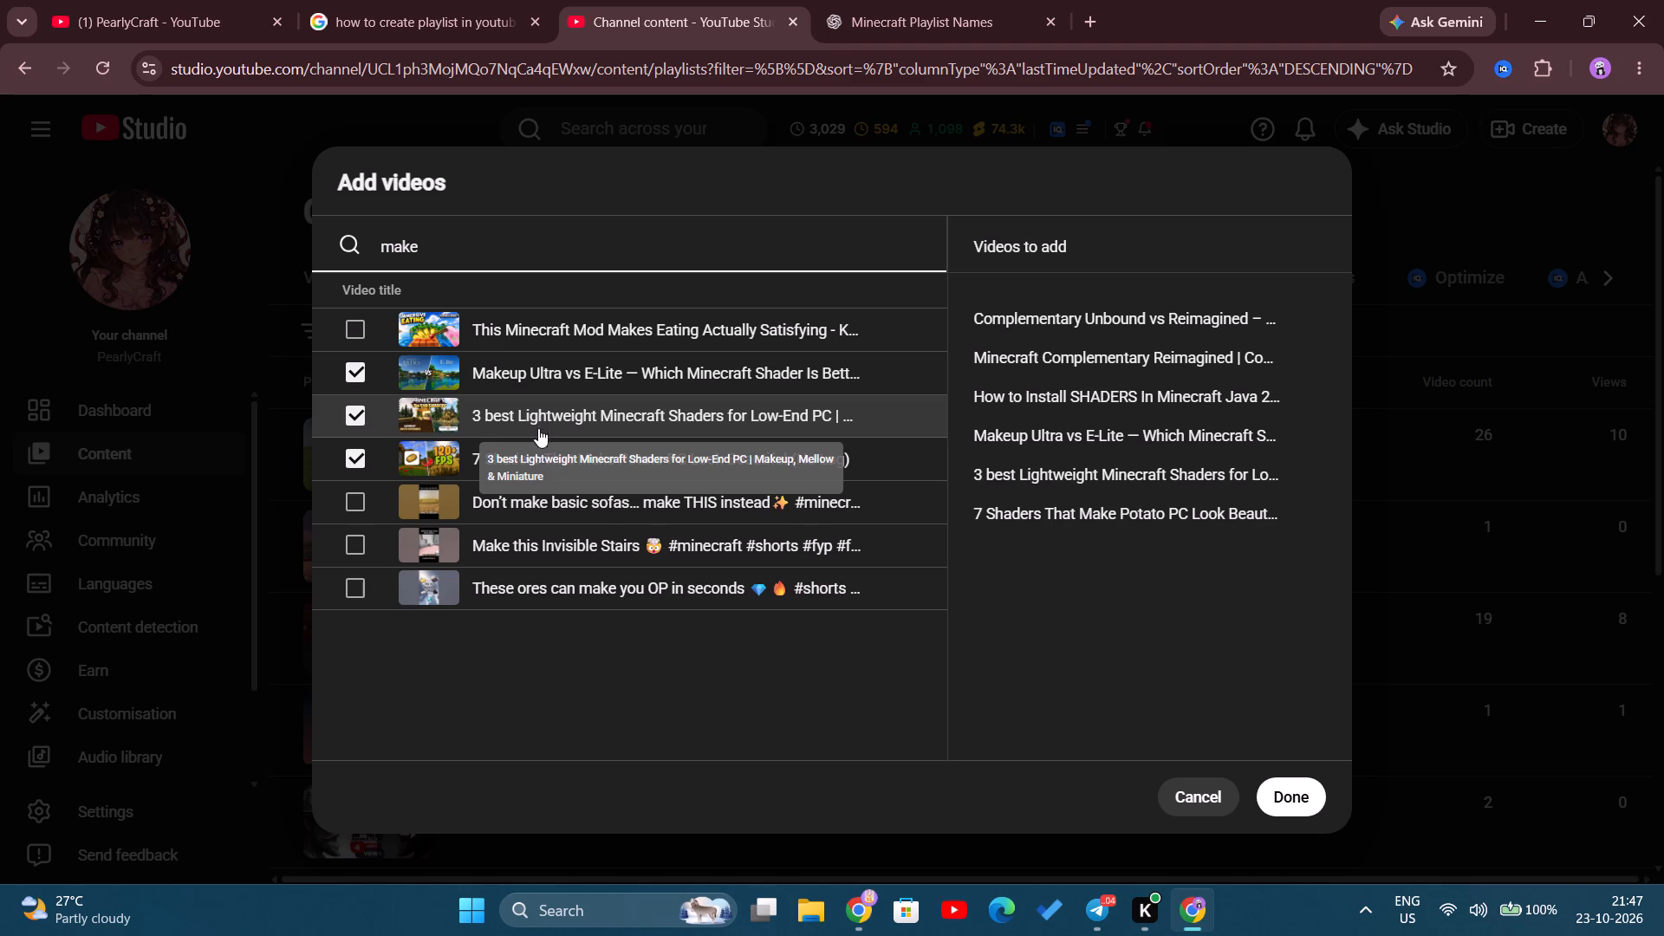
{"action": "left_click", "coordinate": [1273, 802]}
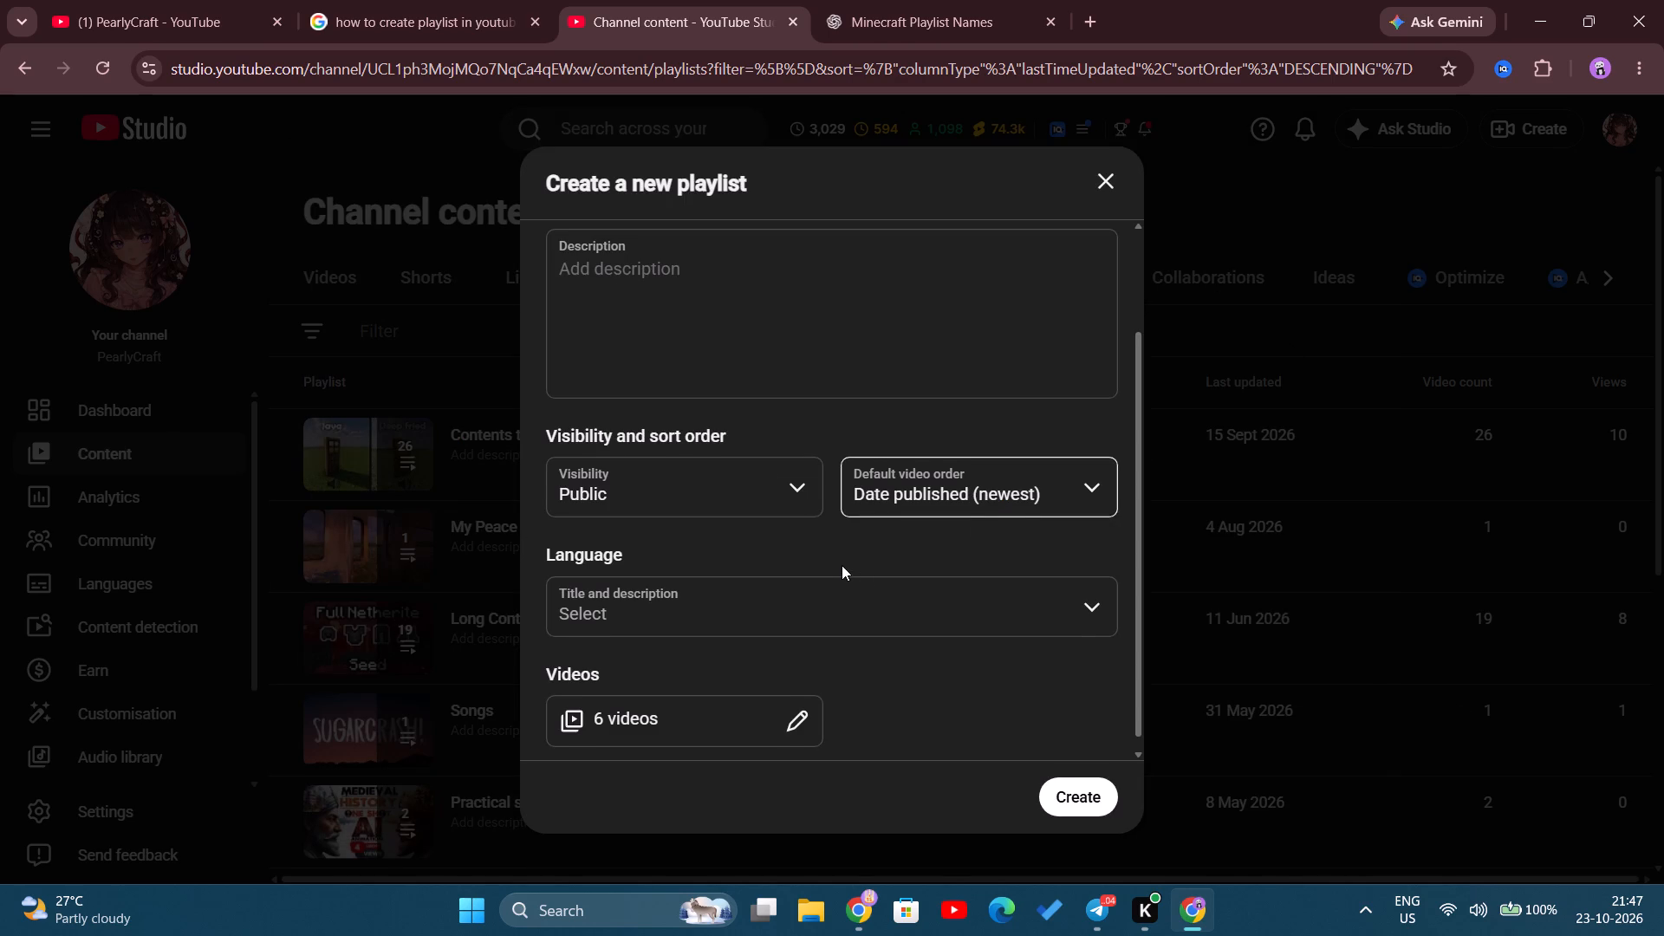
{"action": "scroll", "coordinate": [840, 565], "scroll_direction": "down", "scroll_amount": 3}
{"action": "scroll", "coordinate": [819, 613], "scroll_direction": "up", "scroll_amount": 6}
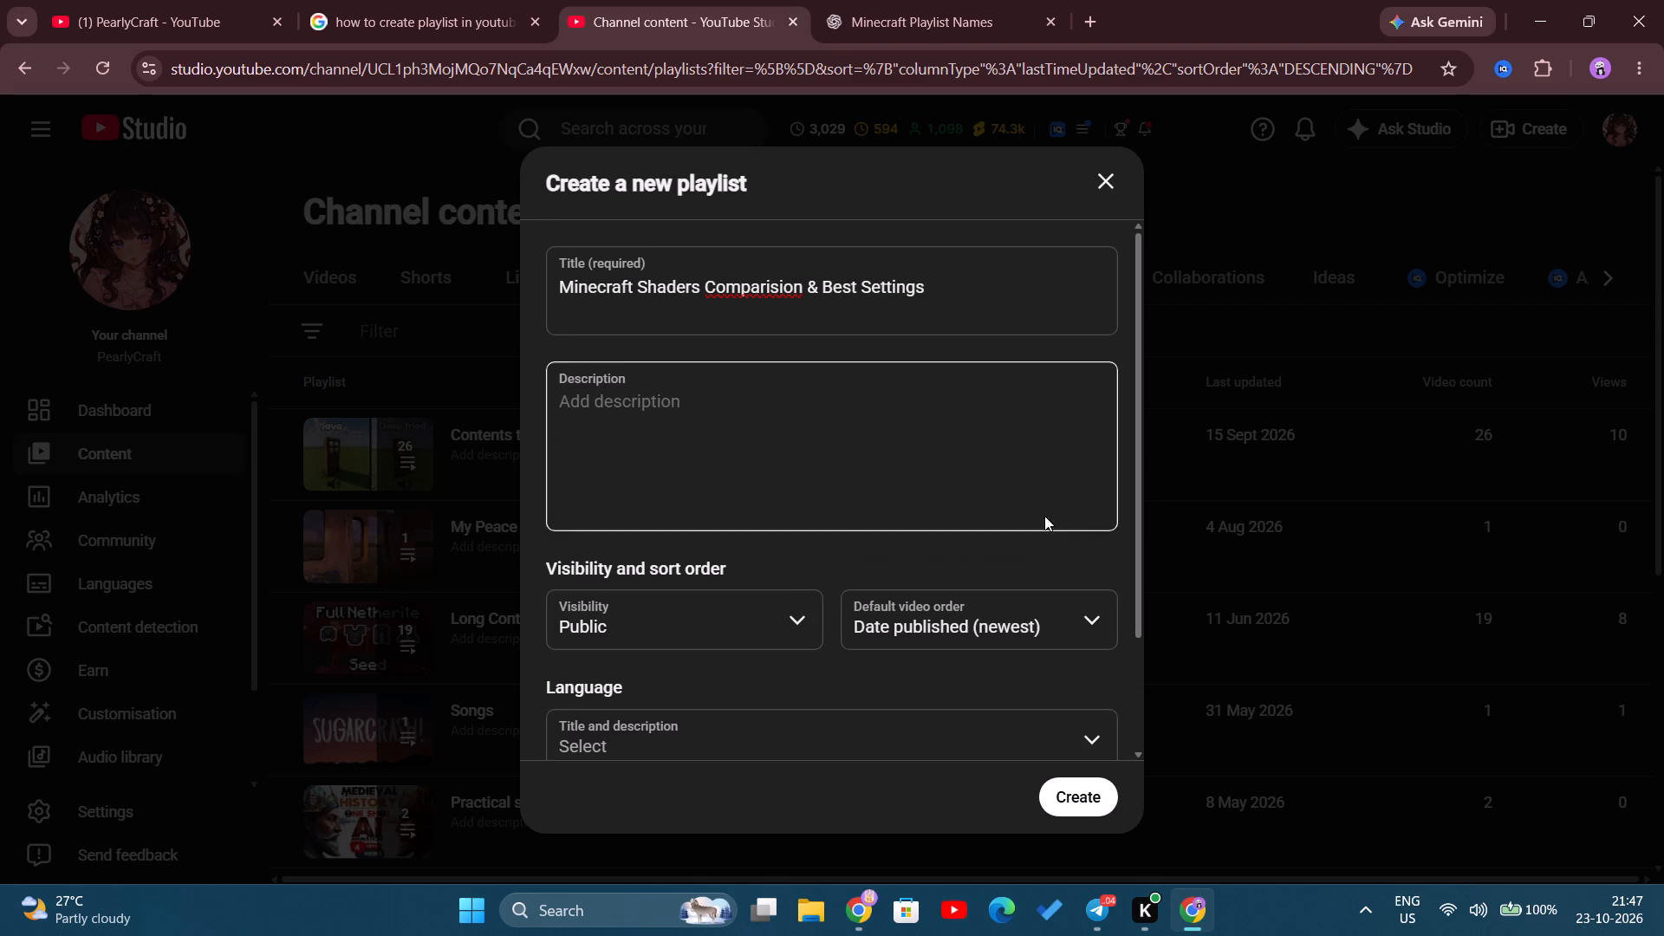
Create the "Minecraft Shaders Comparision & Best Settings" playlist with the entered details and selected videos.
{"action": "left_click", "coordinate": [1083, 799]}
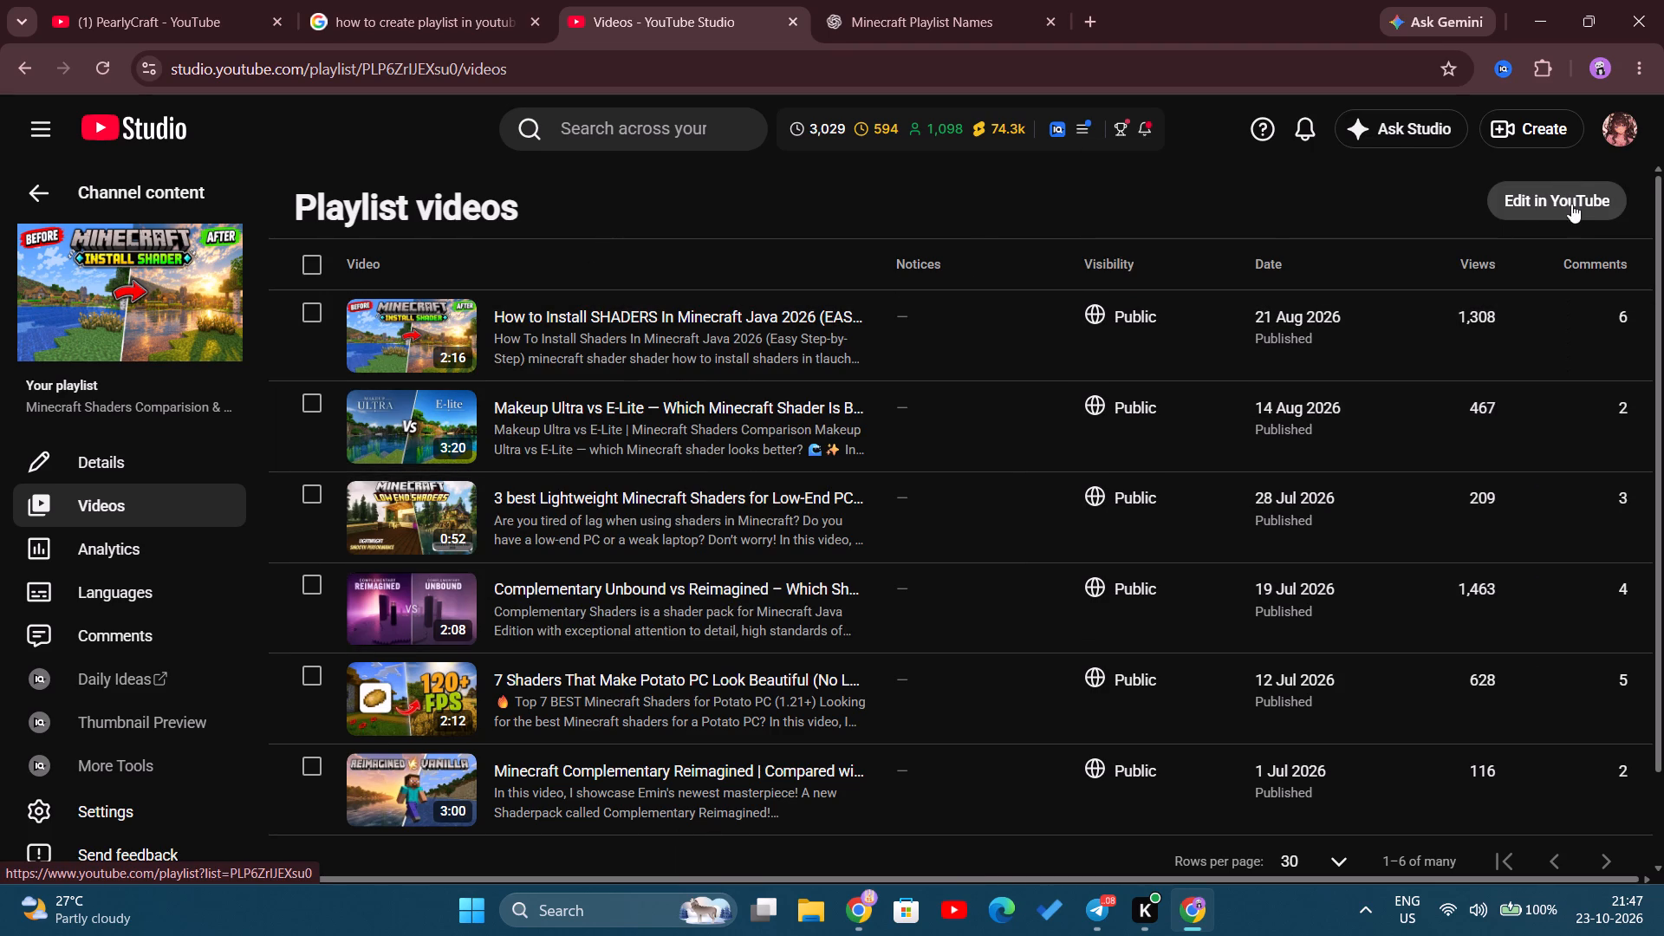
Start another new playlist and title it "Best Minecraft Shaders".
{"action": "left_click", "coordinate": [1517, 129]}
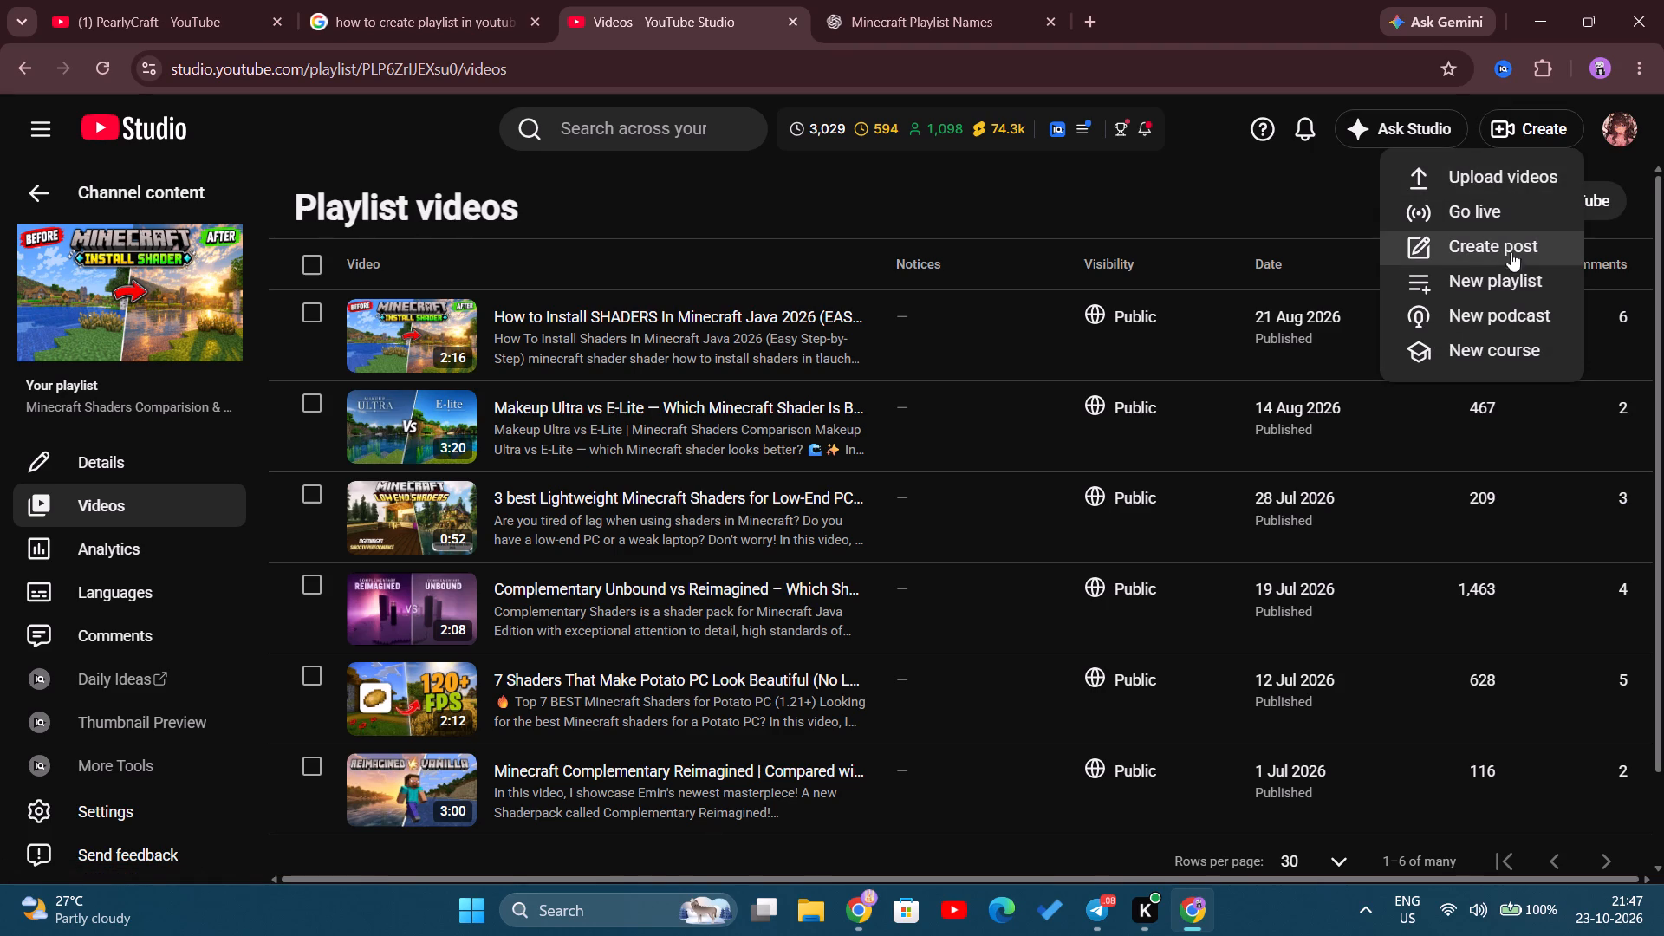
{"action": "left_click", "coordinate": [1508, 287]}
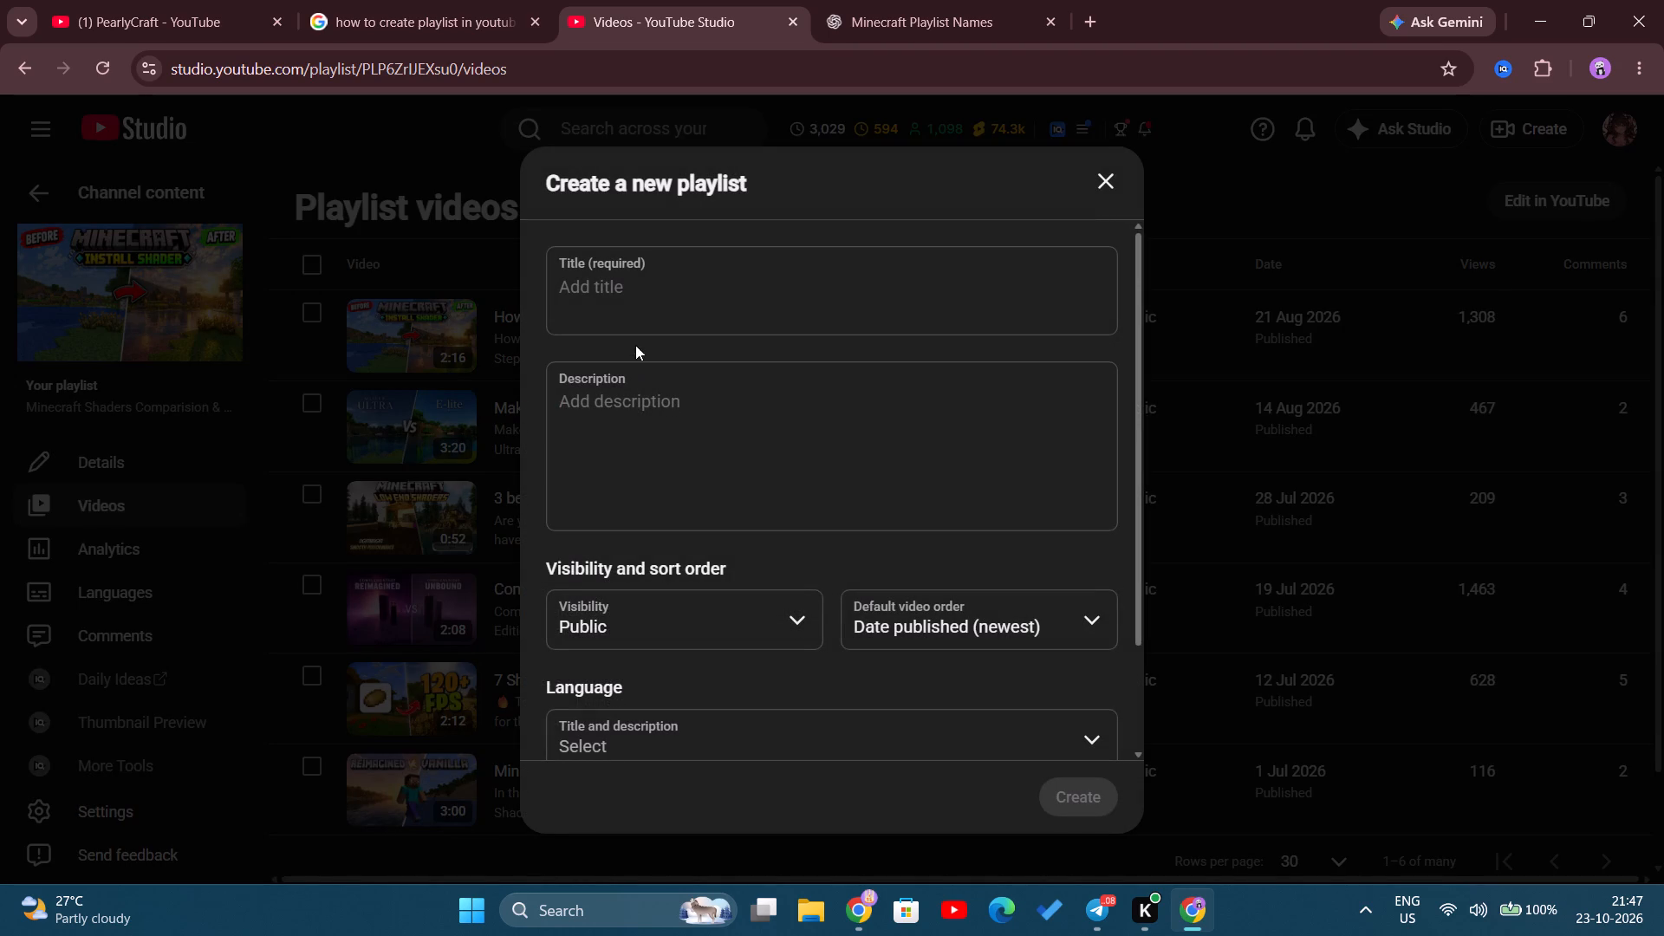
{"action": "left_click", "coordinate": [621, 295]}
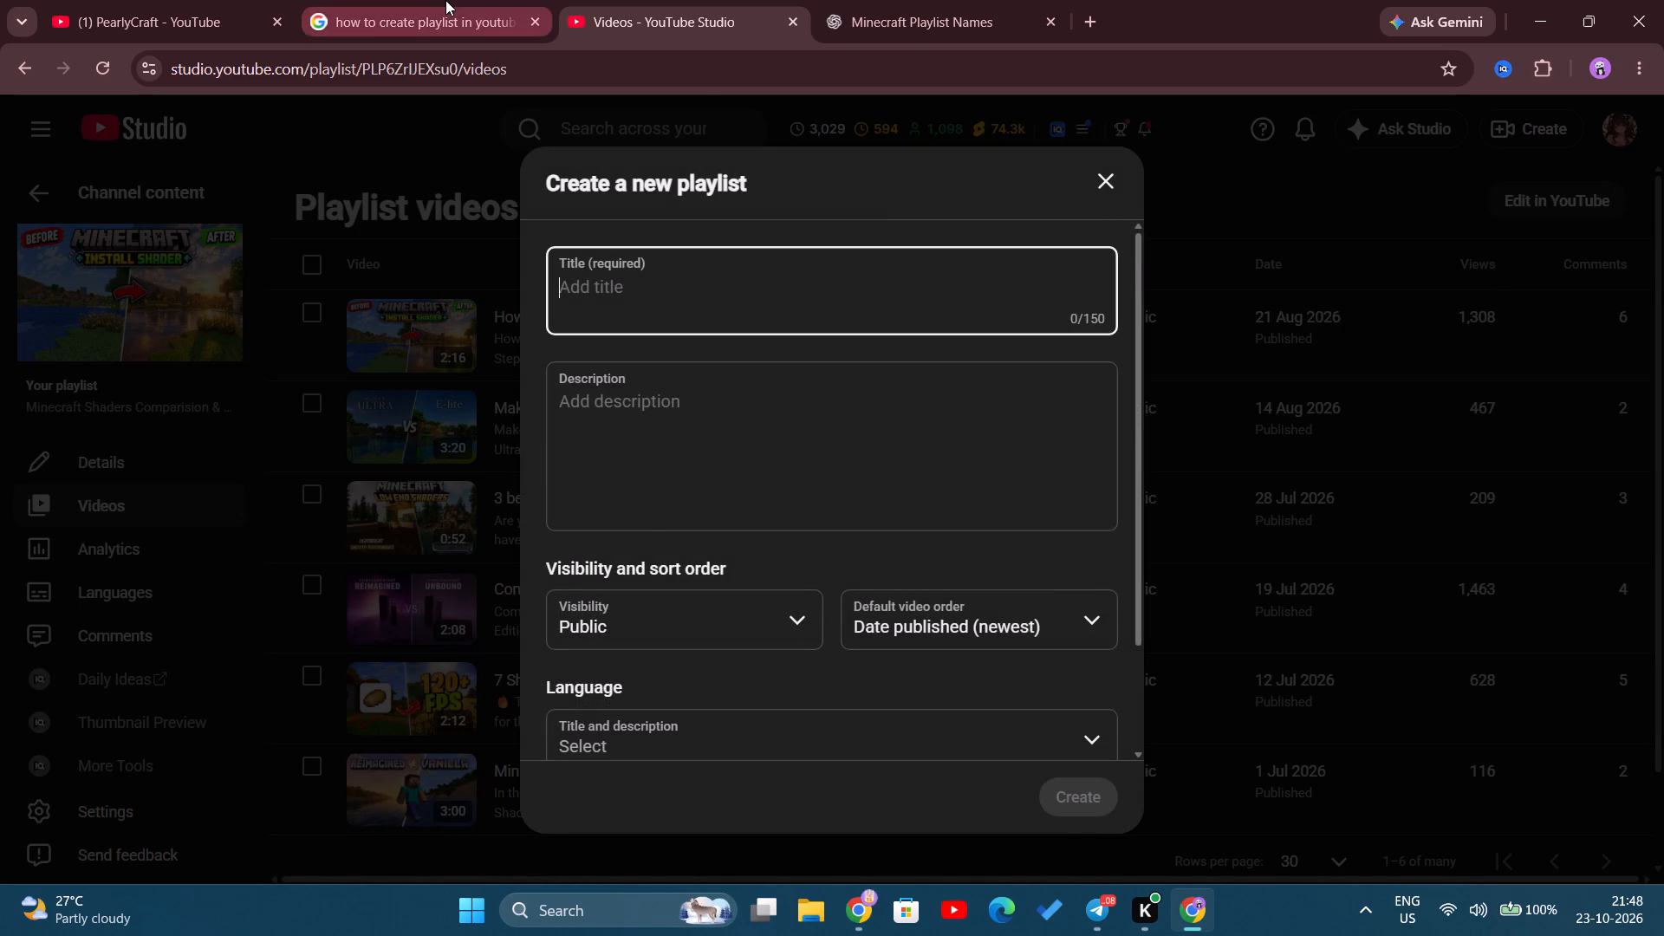
{"action": "left_click", "coordinate": [445, 0]}
{"action": "left_click", "coordinate": [687, 16]}
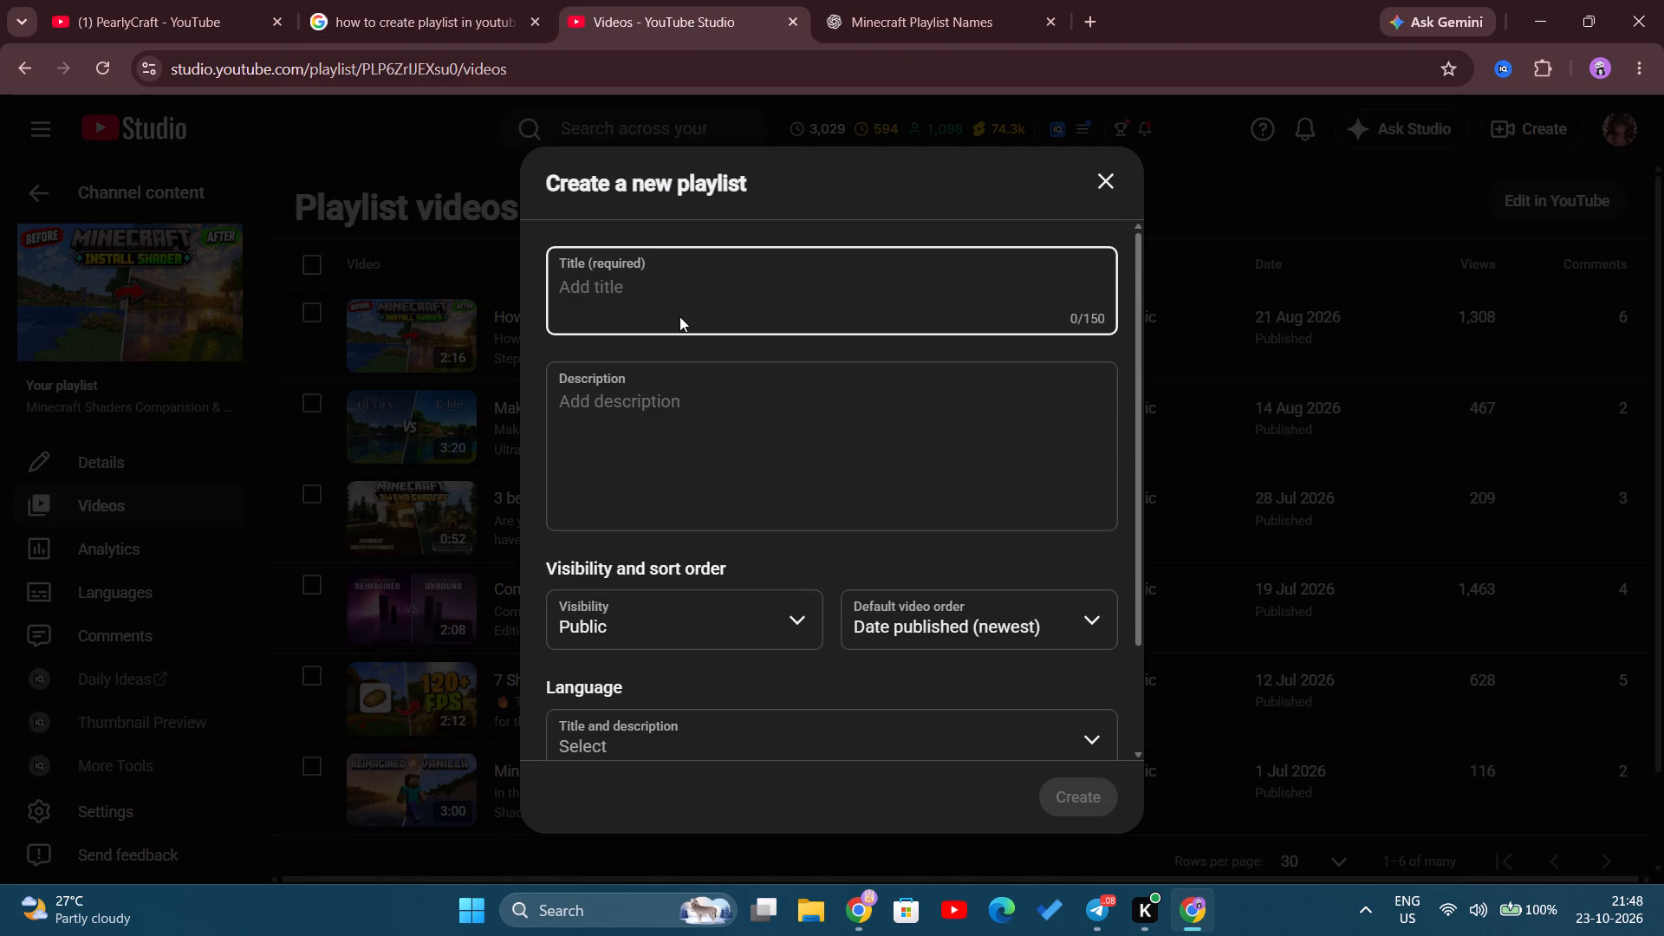
{"action": "left_click", "coordinate": [636, 289]}
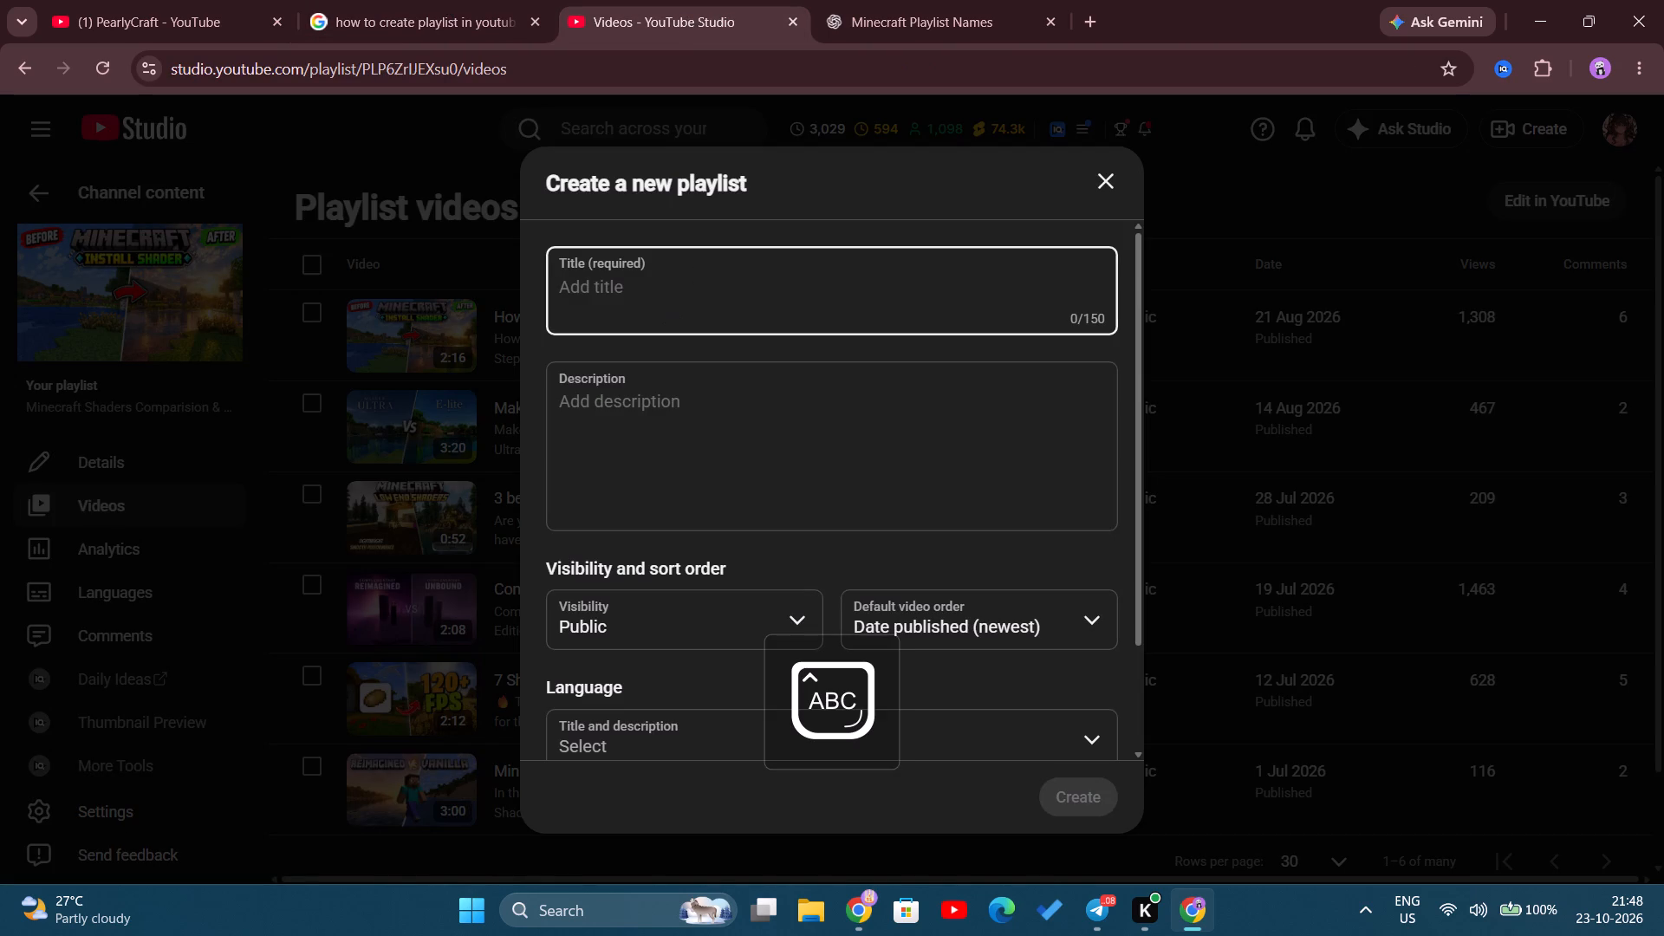
{"action": "key", "text": "b"}
{"action": "type", "text": "est"}
{"action": "key", "text": "space"}
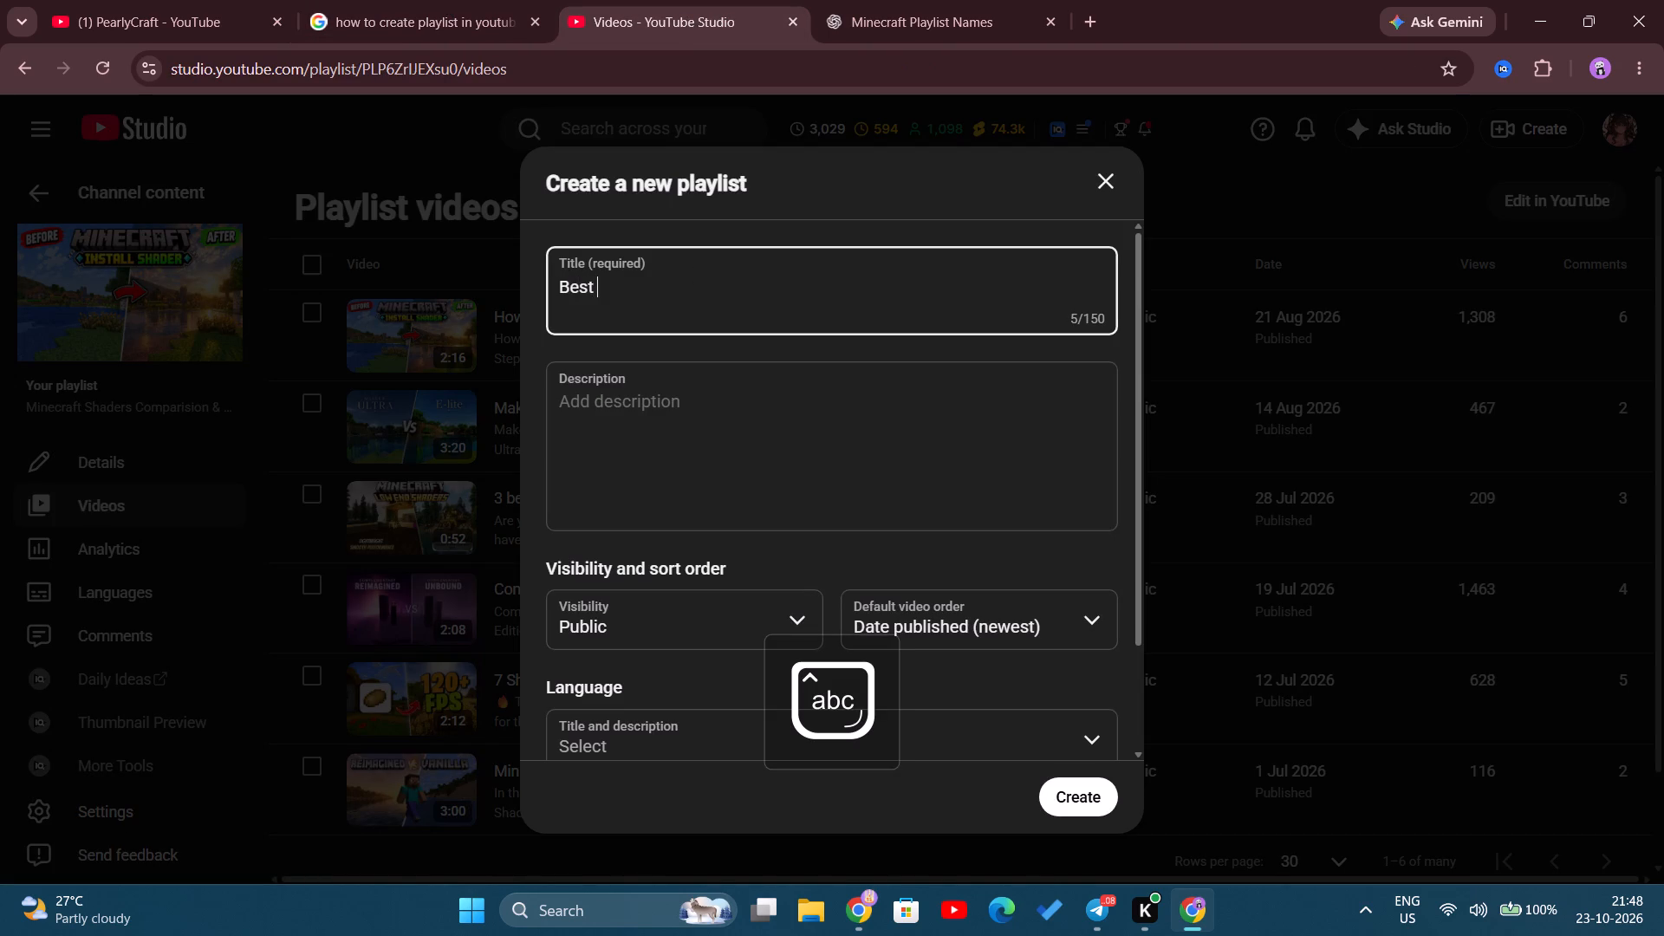
{"action": "key", "text": "m"}
{"action": "type", "text": "inecrad"}
{"action": "key", "text": "BackSpace"}
{"action": "type", "text": "ft"}
{"action": "key", "text": "space"}
{"action": "key", "text": "s"}
{"action": "type", "text": "haders"}
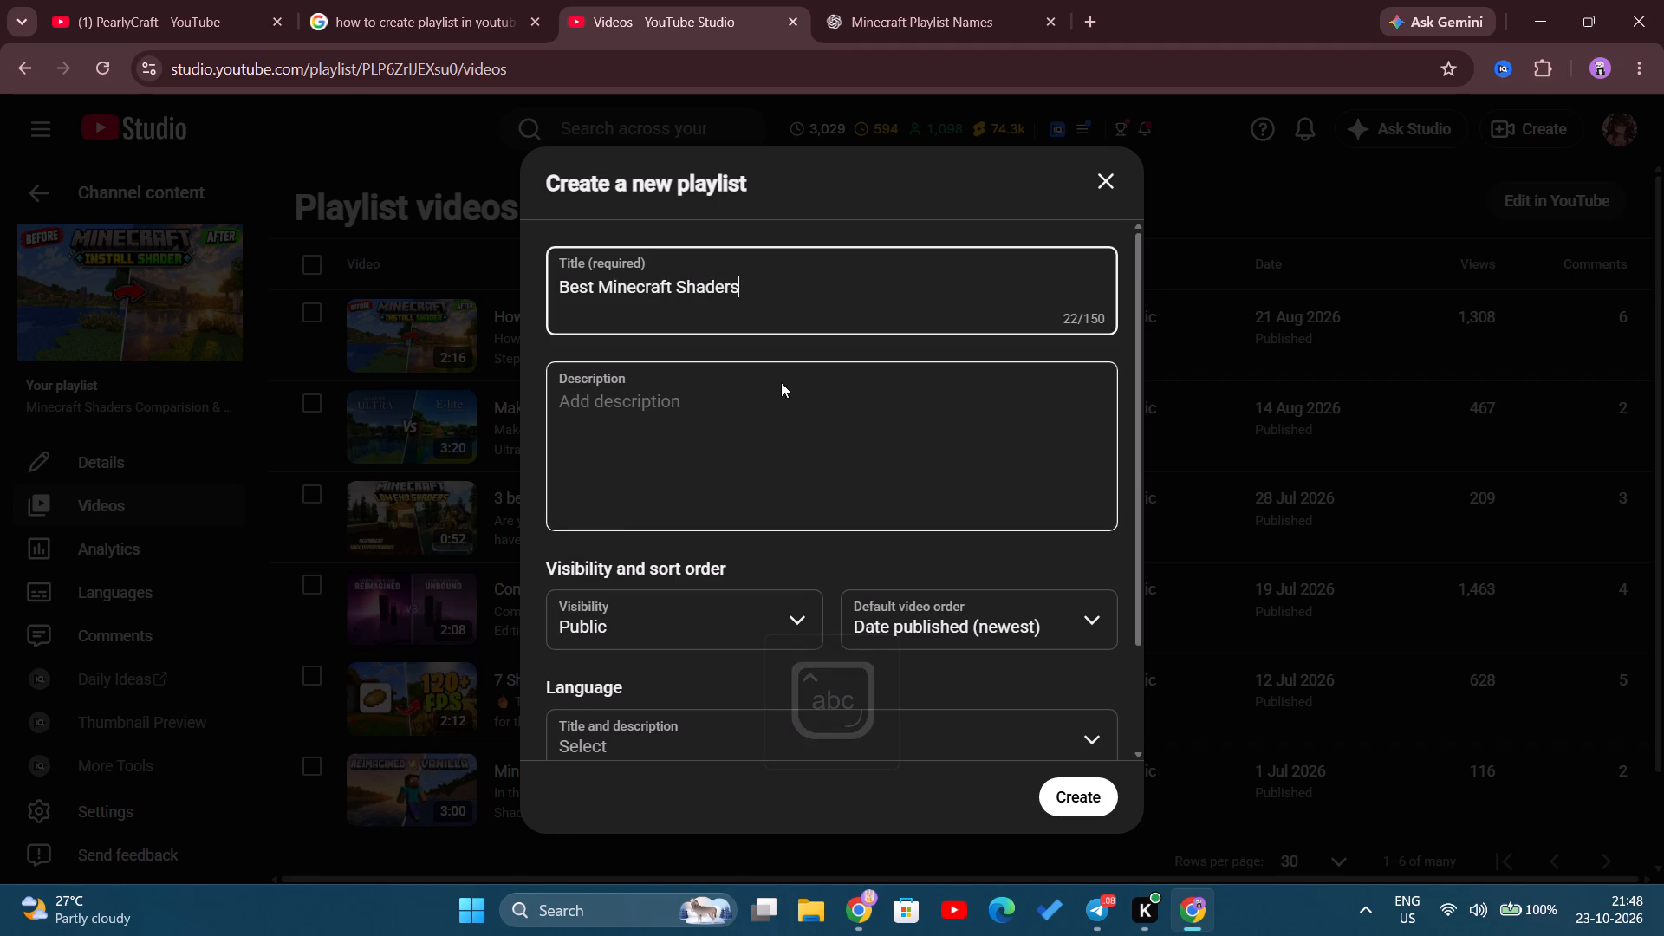
Search the channel's videos for "best" and select the 3 best Lightweight Minecraft Shaders and 3 BEST Realistic Texture Packs videos for the playlist.
{"action": "scroll", "coordinate": [681, 579], "scroll_direction": "down", "scroll_amount": 2}
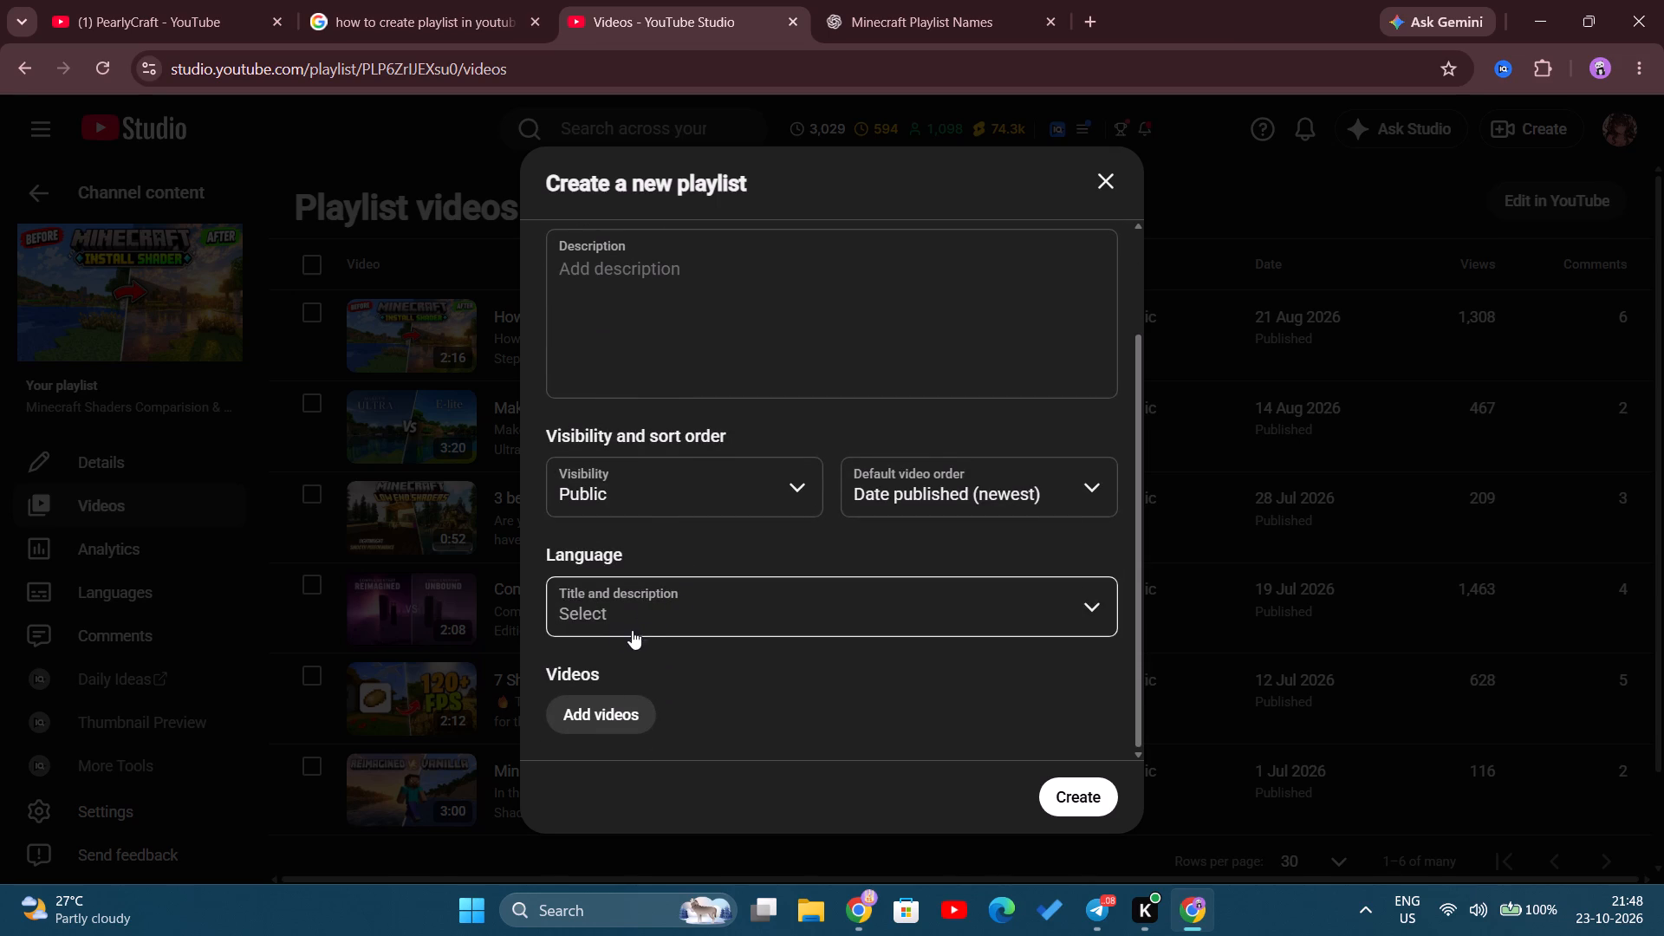
{"action": "scroll", "coordinate": [643, 624], "scroll_direction": "down", "scroll_amount": 2}
{"action": "left_click", "coordinate": [600, 738]}
{"action": "left_click", "coordinate": [611, 719]}
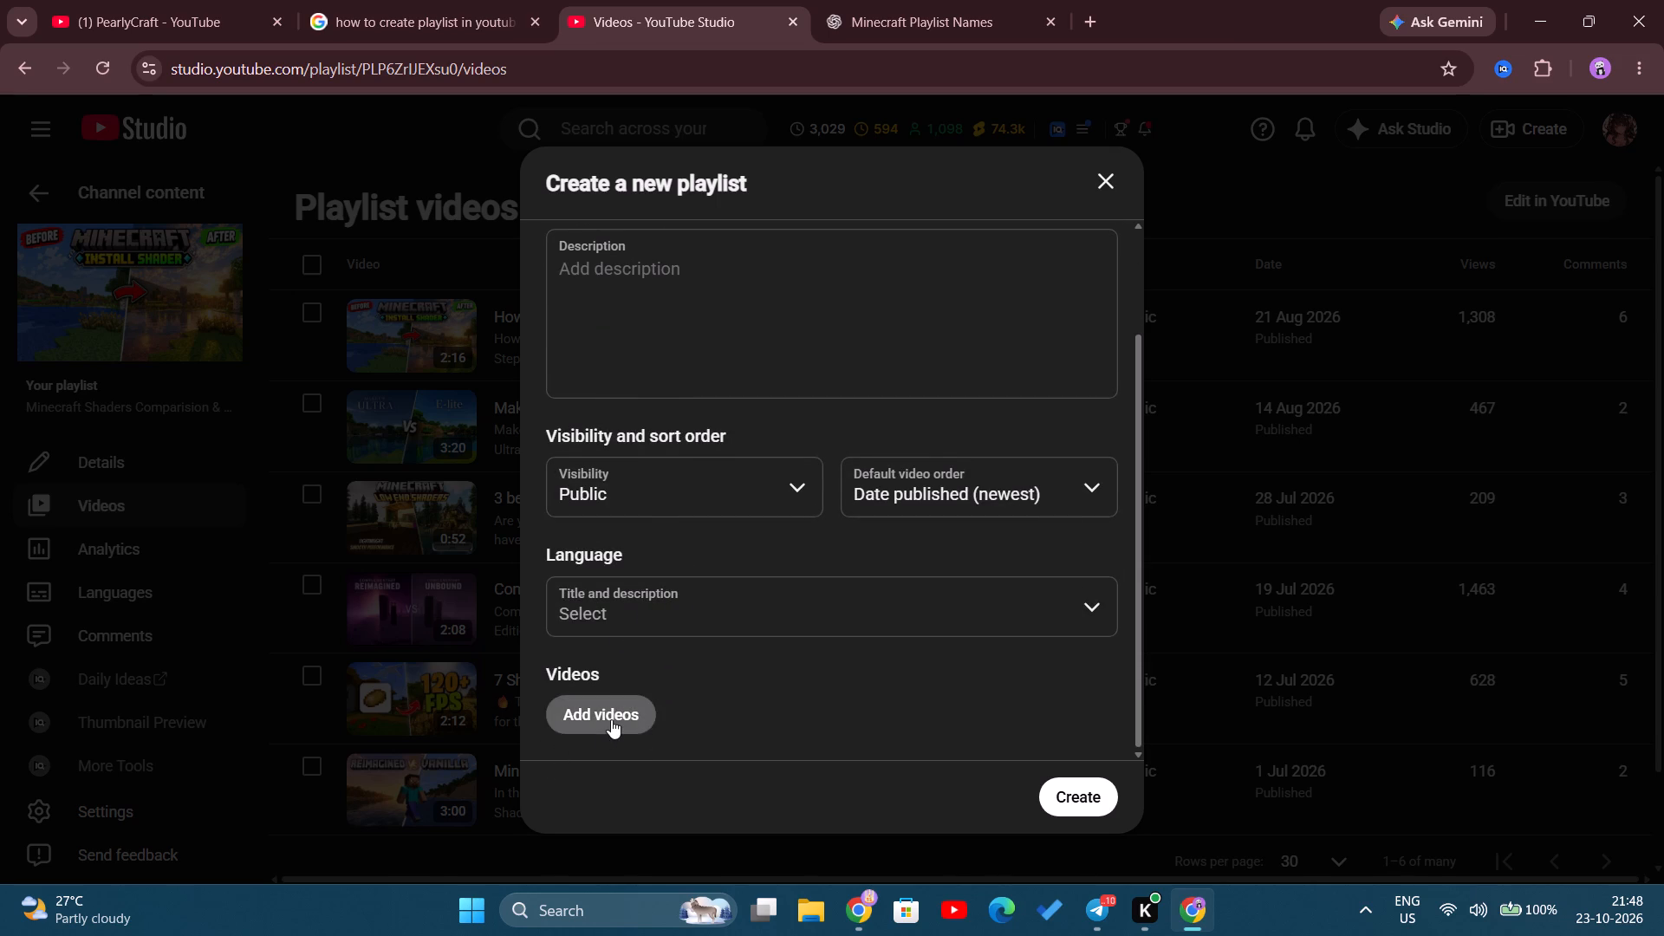
{"action": "left_click", "coordinate": [548, 249]}
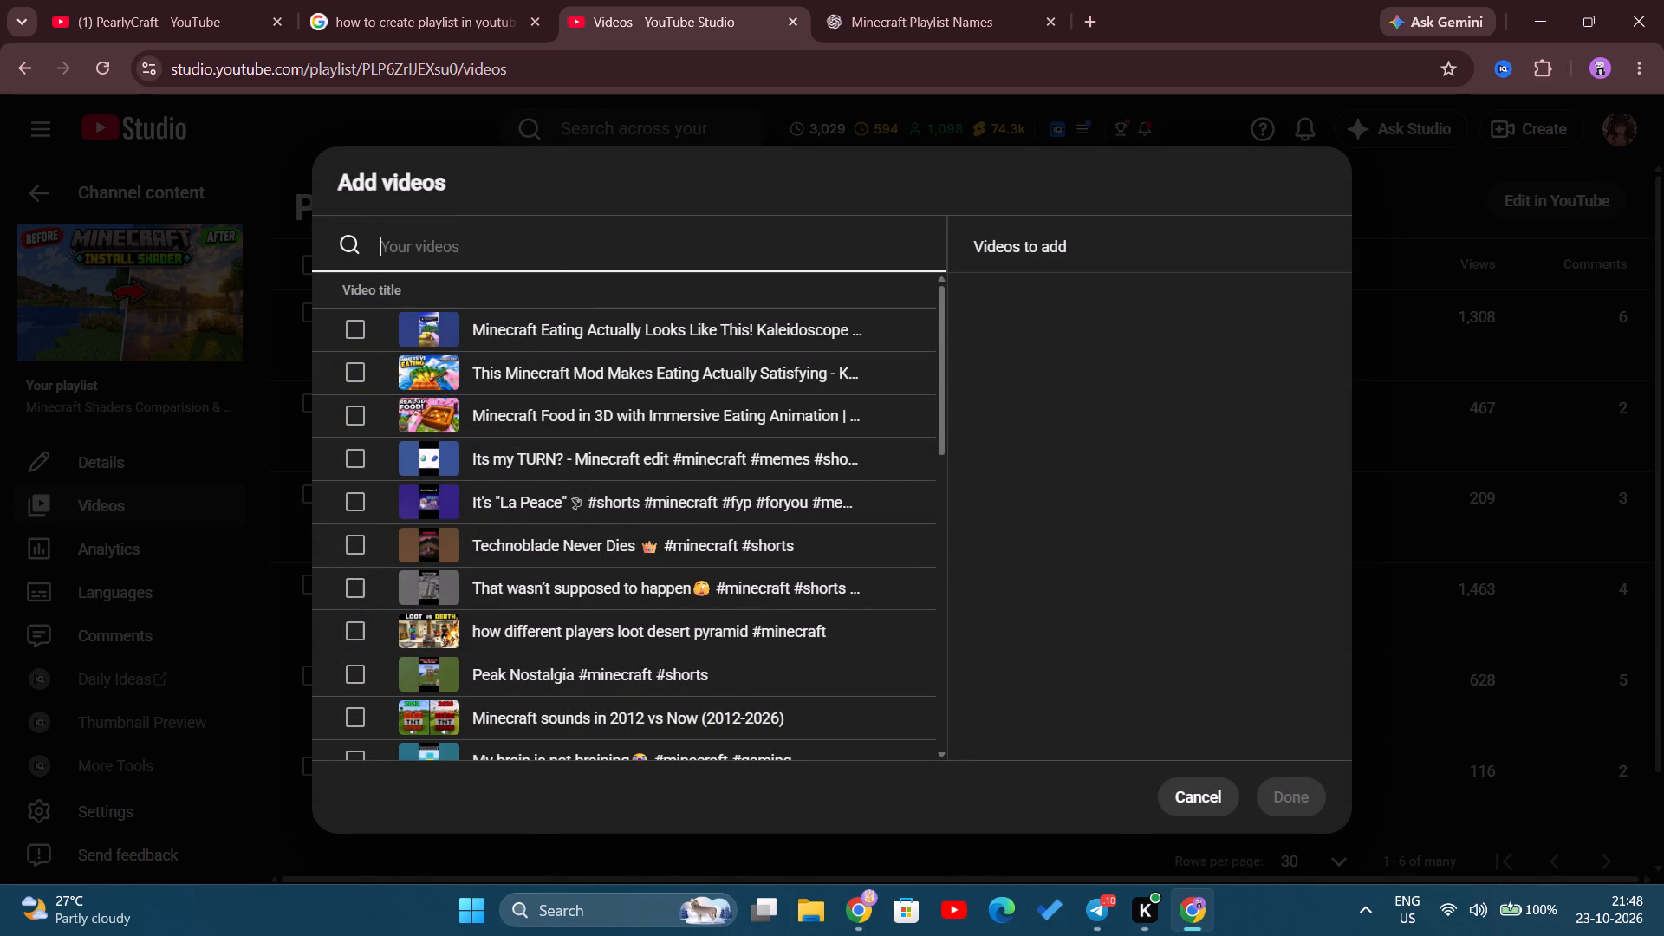
{"action": "type", "text": "best"}
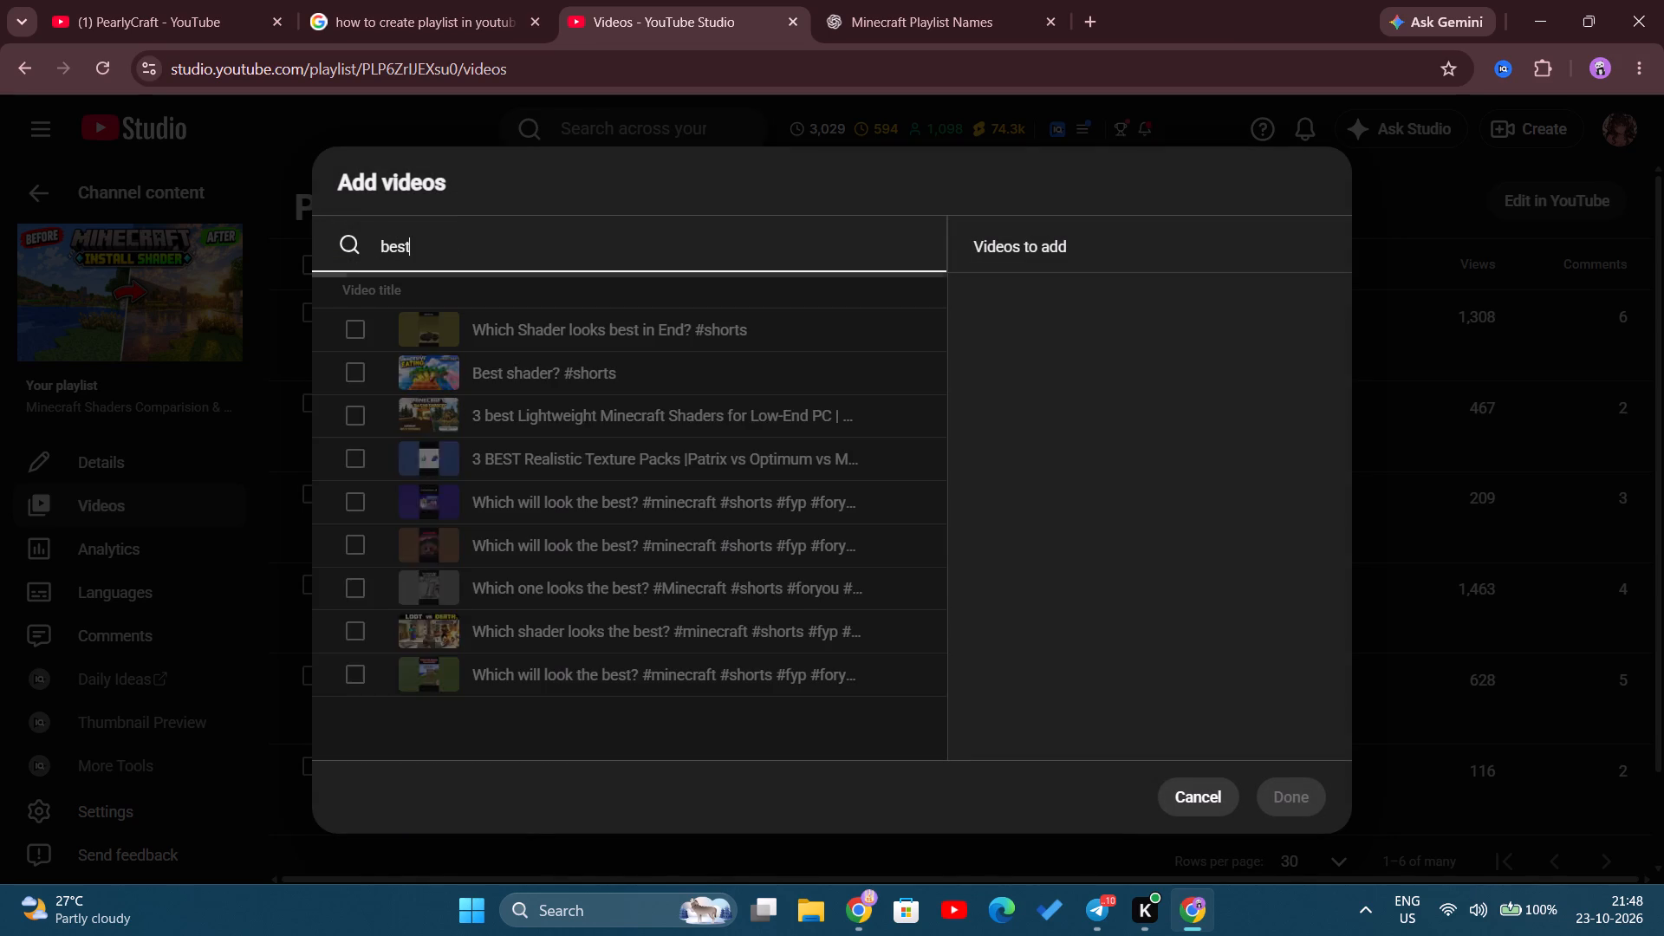
{"action": "scroll", "coordinate": [511, 449], "scroll_direction": "up", "scroll_amount": 4}
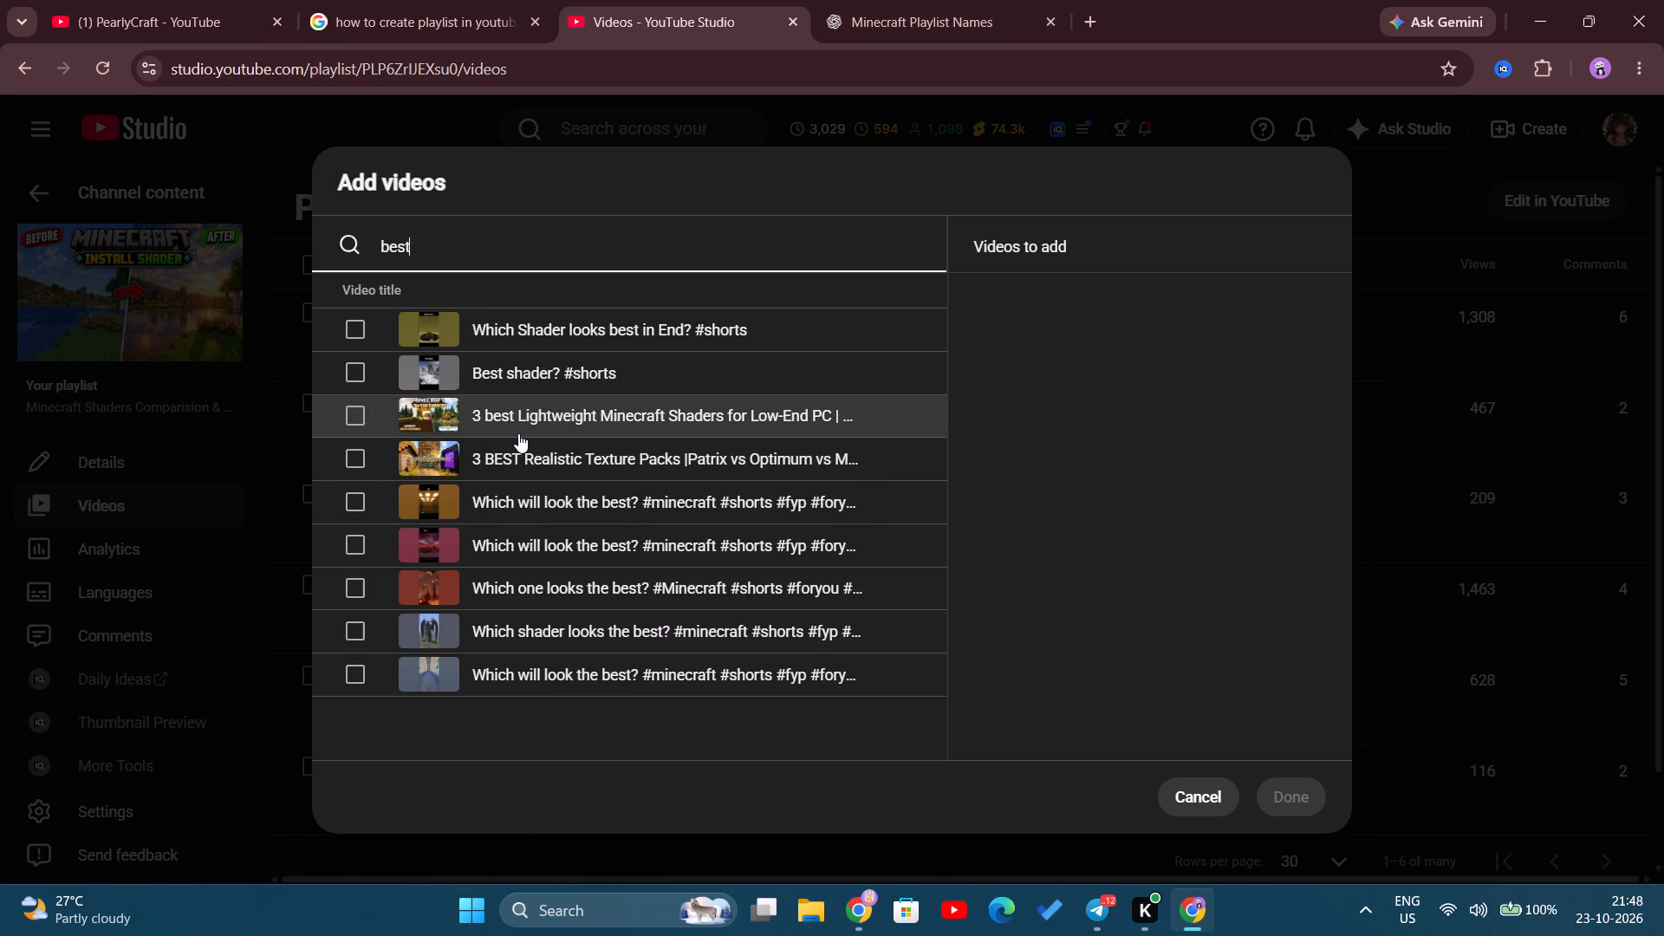
{"action": "left_click", "coordinate": [524, 406]}
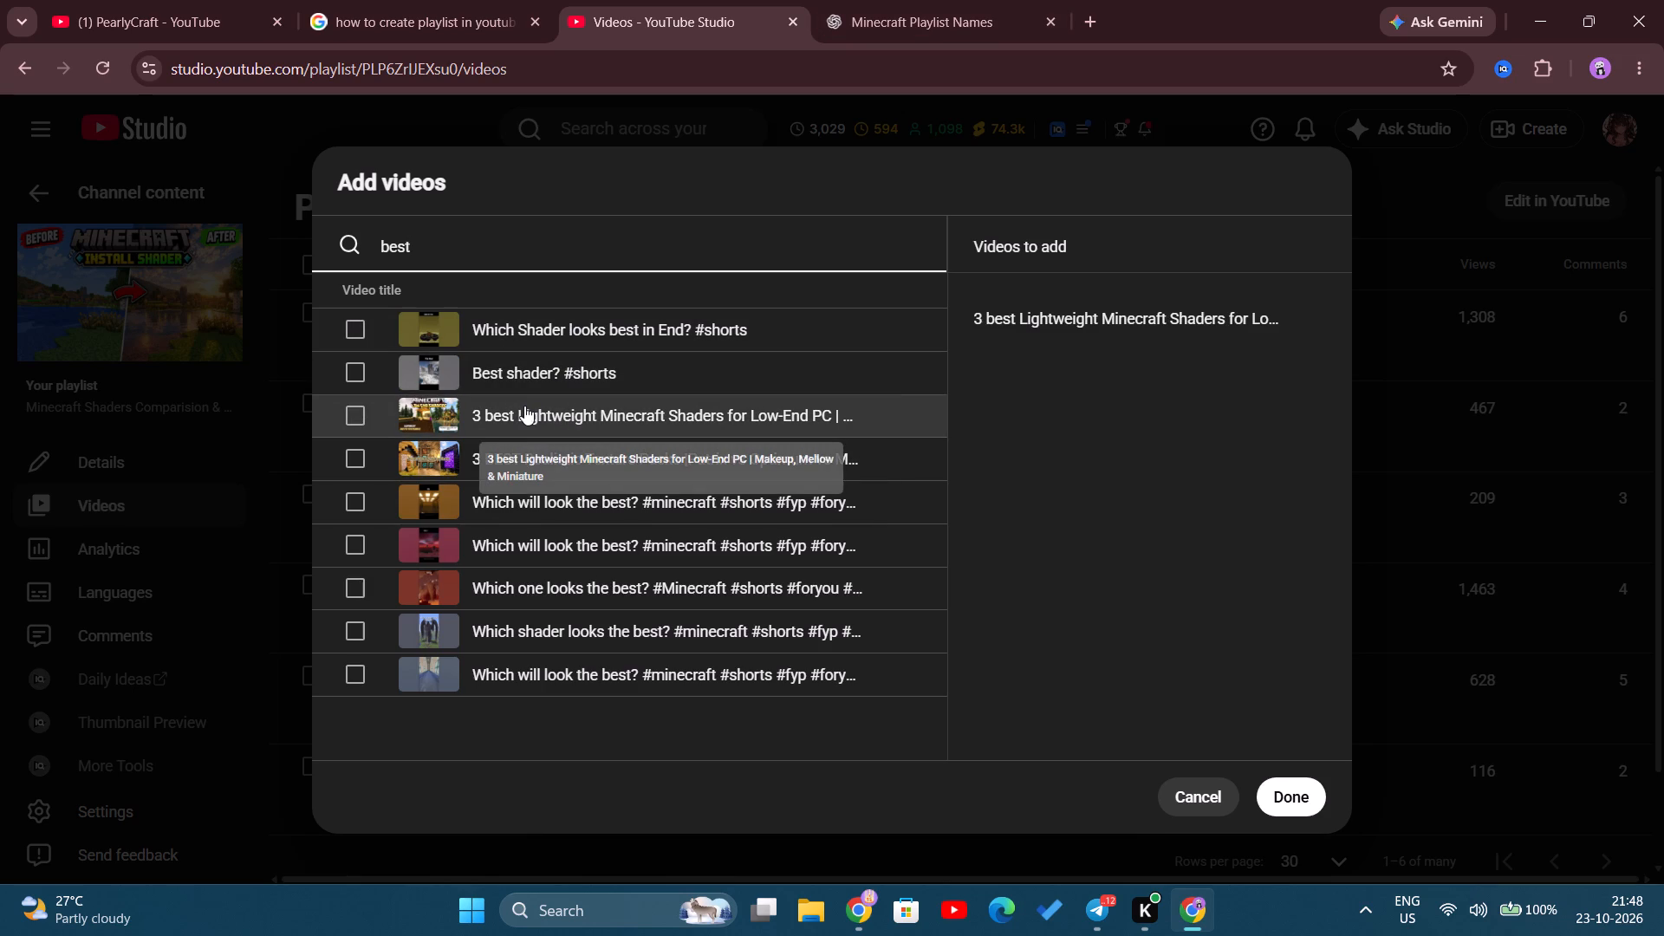
{"action": "left_click", "coordinate": [523, 462]}
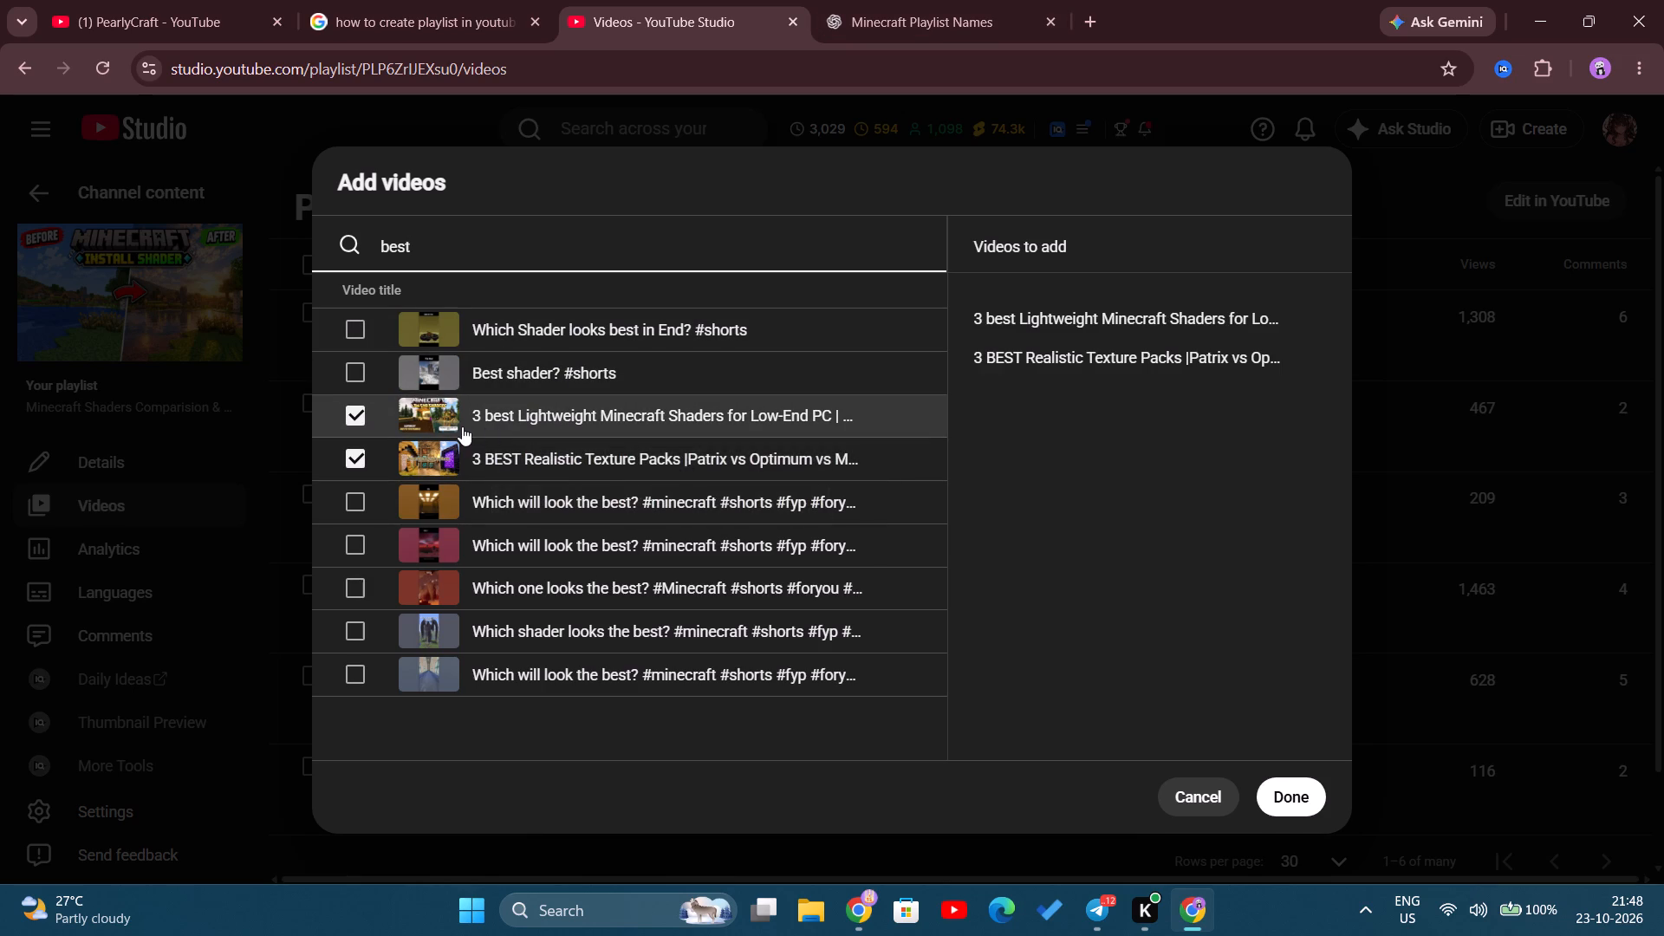
{"action": "scroll", "coordinate": [462, 426], "scroll_direction": "up", "scroll_amount": 3}
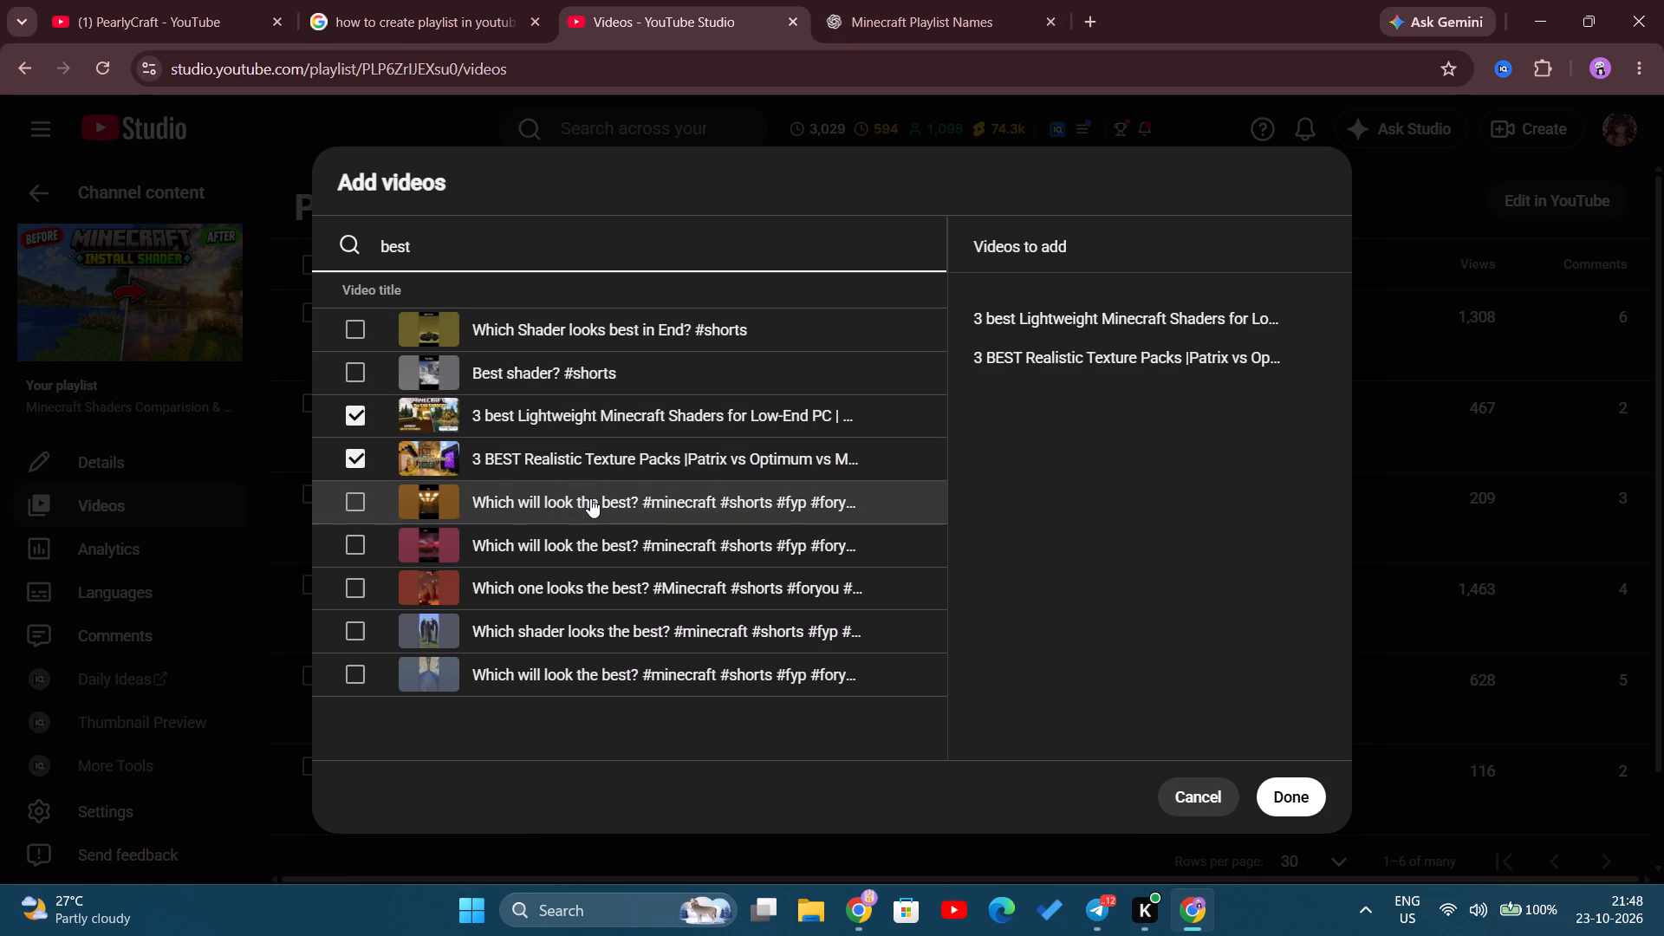
Replace the video search with "shad" and look through the results for more videos that suit the playlist.
{"action": "left_click_drag", "start_coordinate": [426, 240], "coordinate": [405, 239]}
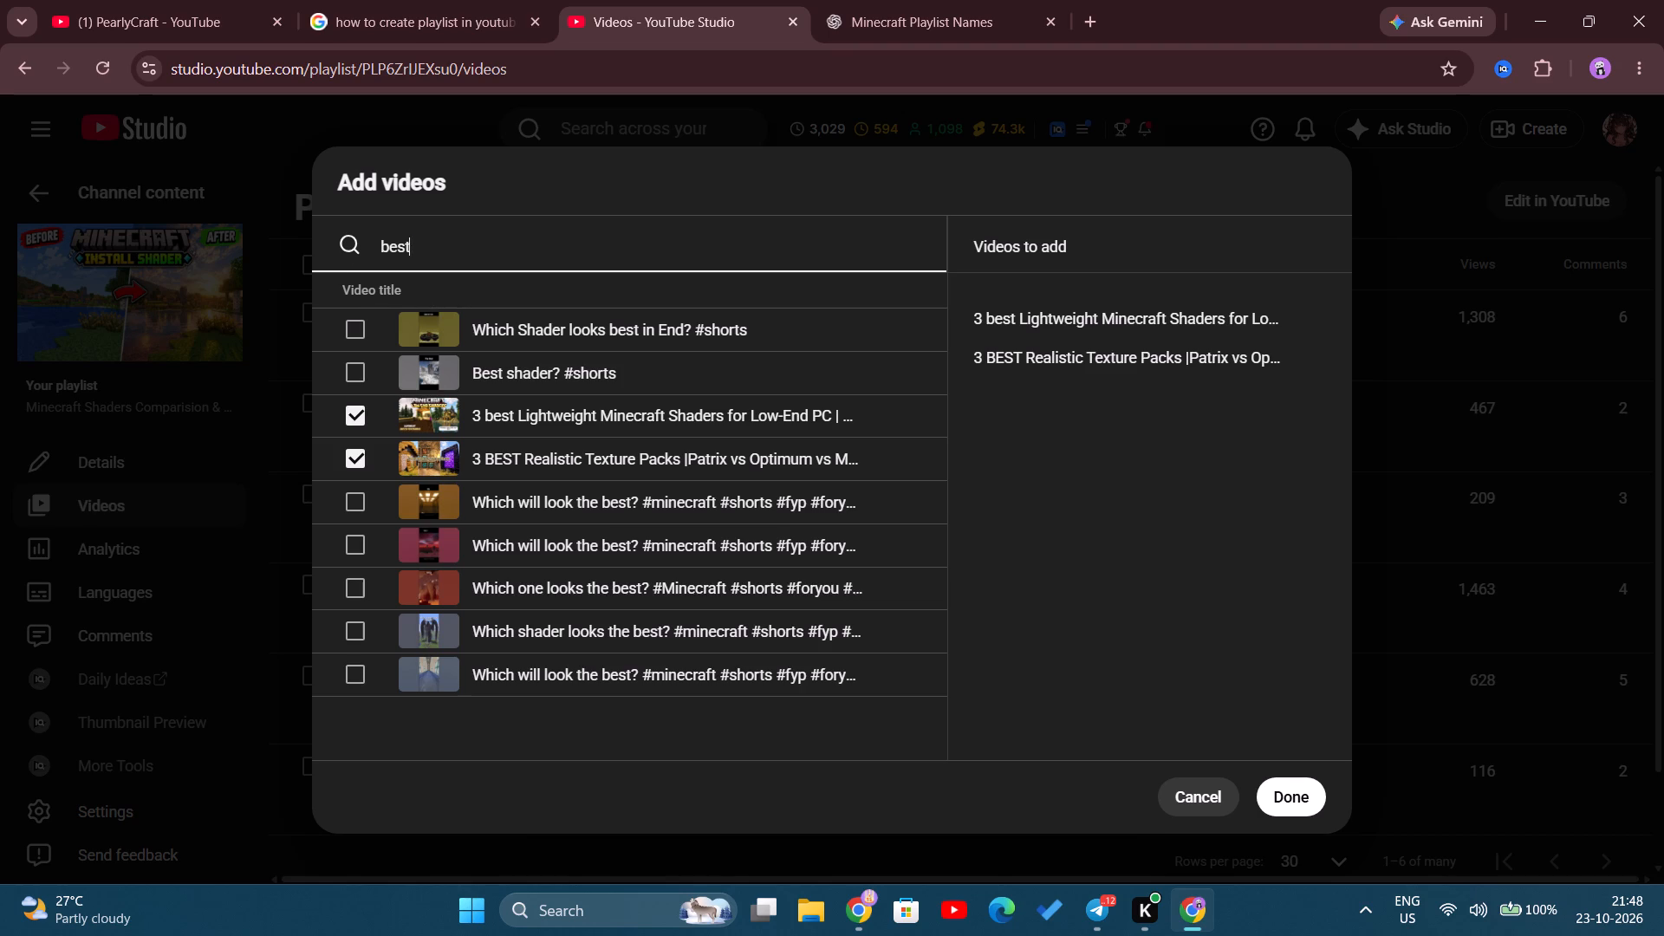
{"action": "left_click_drag", "start_coordinate": [405, 239], "coordinate": [341, 244]}
{"action": "key", "text": "BackSpace"}
{"action": "type", "text": "shad"}
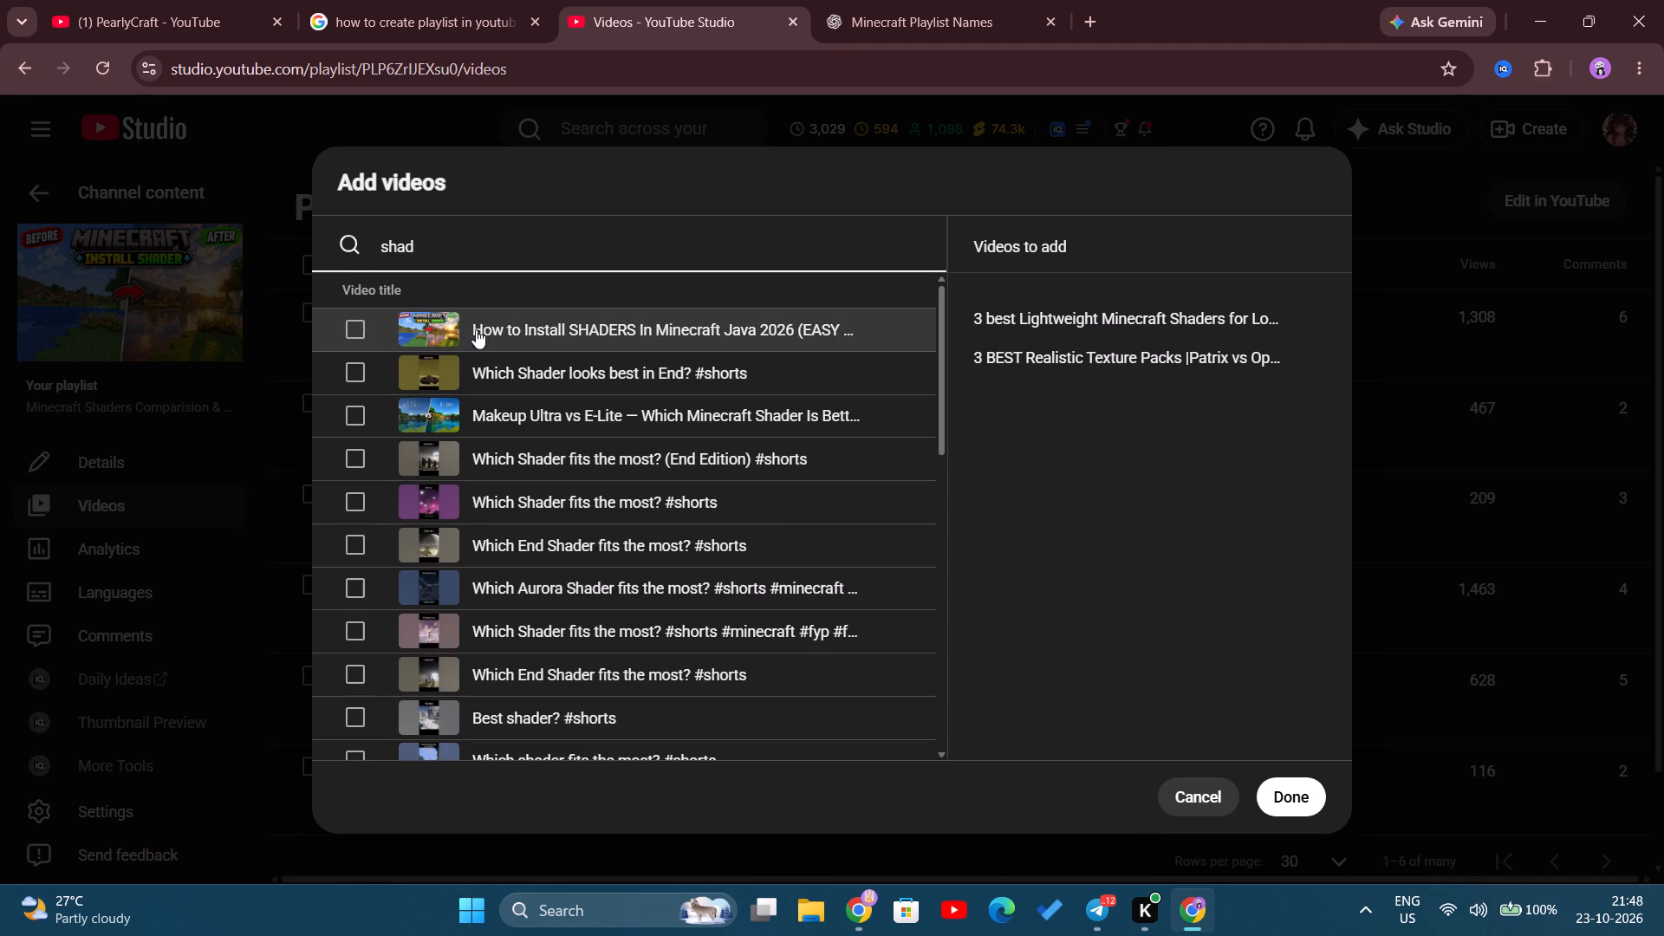
{"action": "scroll", "coordinate": [458, 437], "scroll_direction": "down", "scroll_amount": 3}
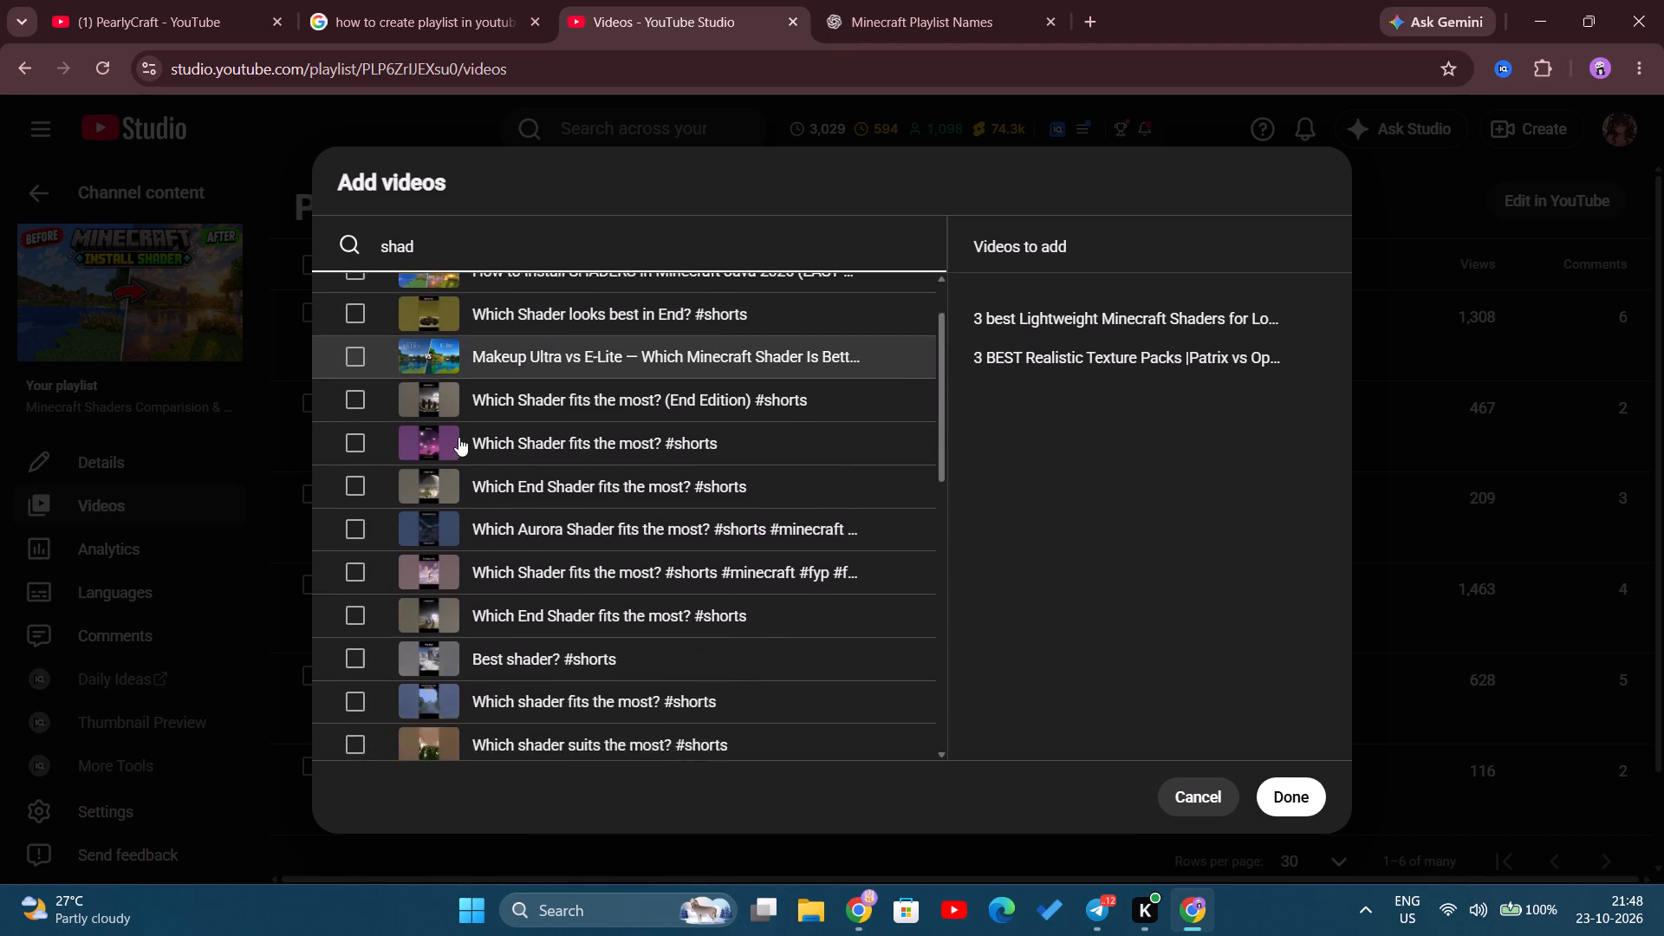
{"action": "scroll", "coordinate": [458, 437], "scroll_direction": "down", "scroll_amount": 2}
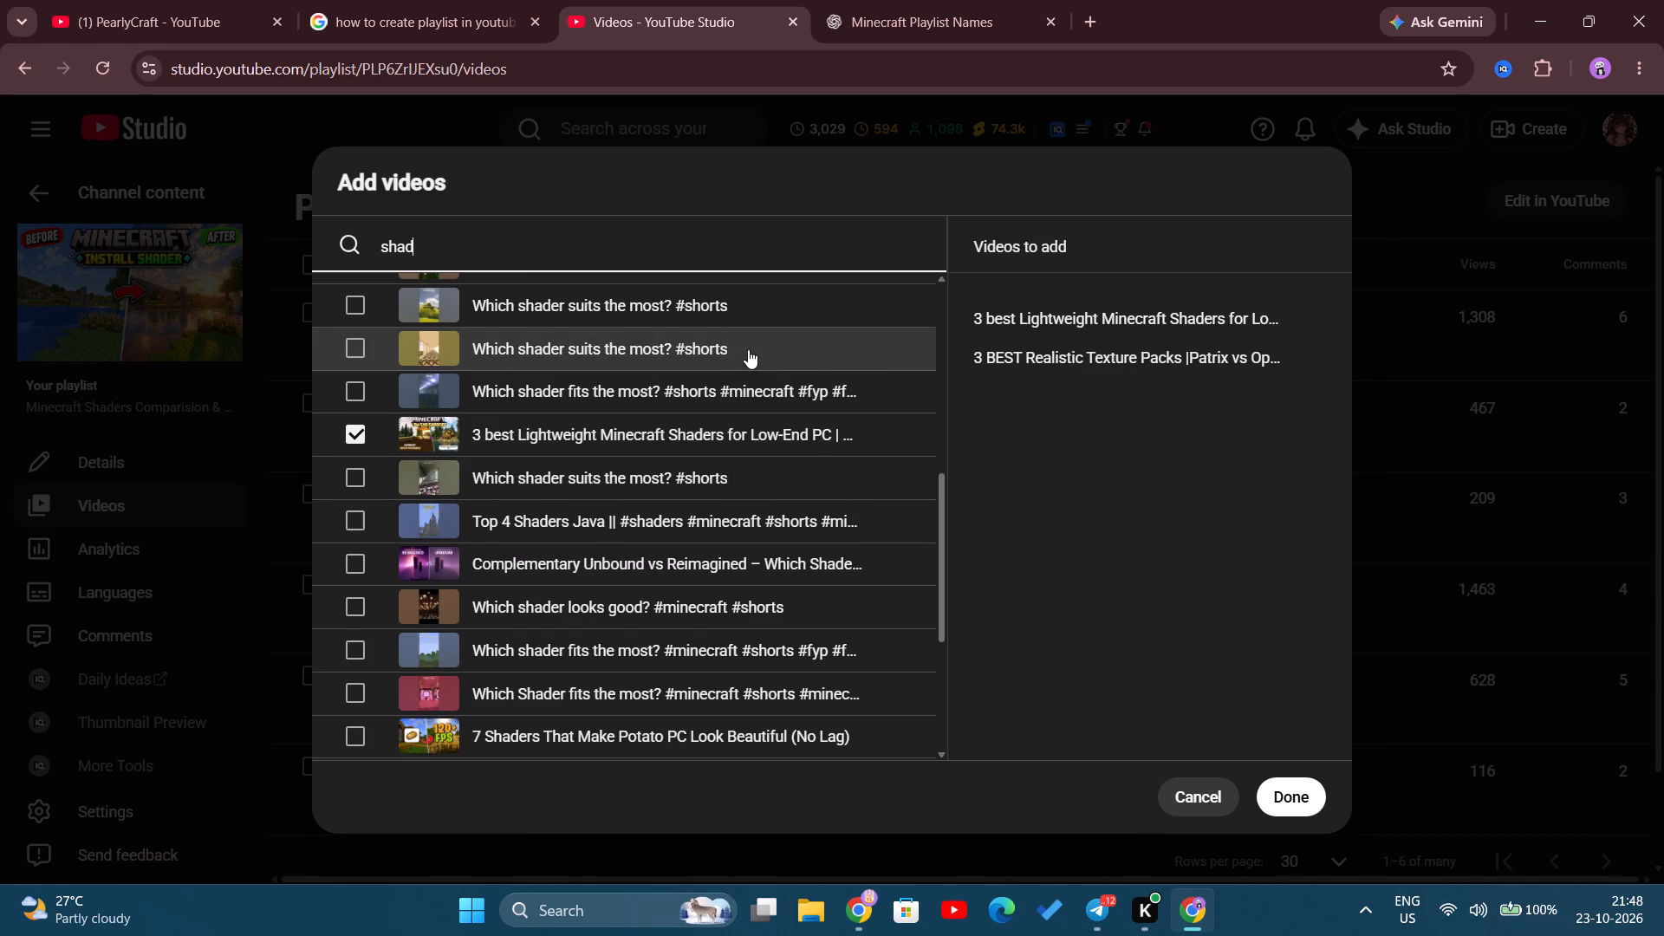
{"action": "scroll", "coordinate": [617, 503], "scroll_direction": "down", "scroll_amount": 4}
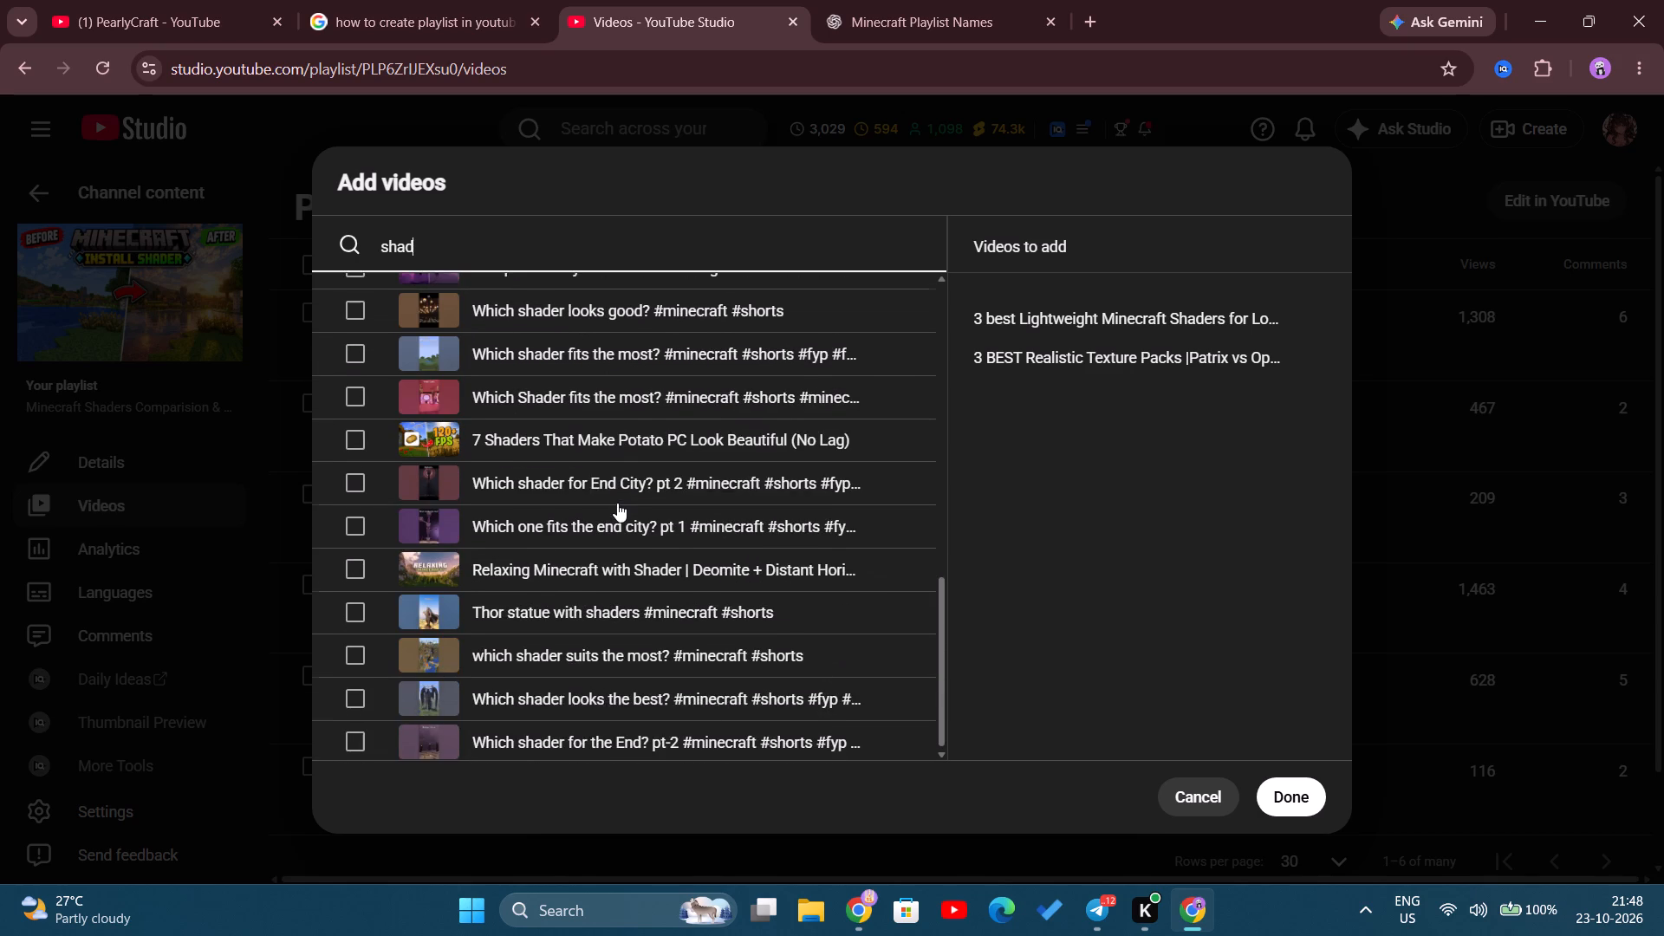
{"action": "scroll", "coordinate": [617, 503], "scroll_direction": "down", "scroll_amount": 3}
{"action": "scroll", "coordinate": [602, 517], "scroll_direction": "up", "scroll_amount": 3}
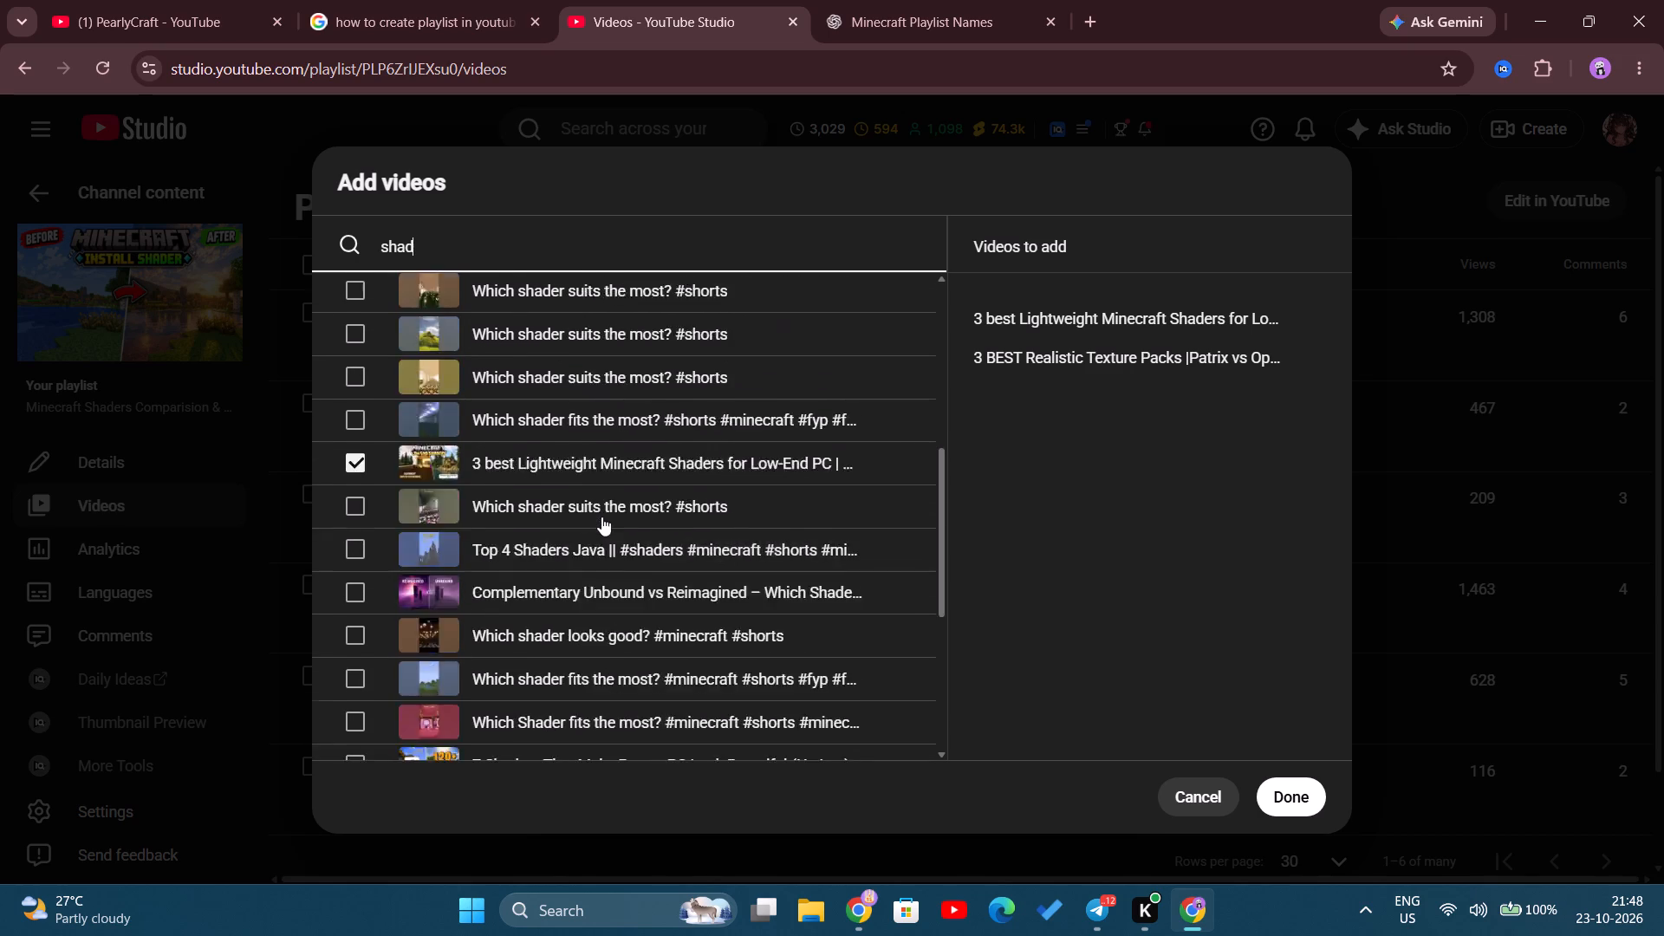
{"action": "scroll", "coordinate": [601, 517], "scroll_direction": "up", "scroll_amount": 2}
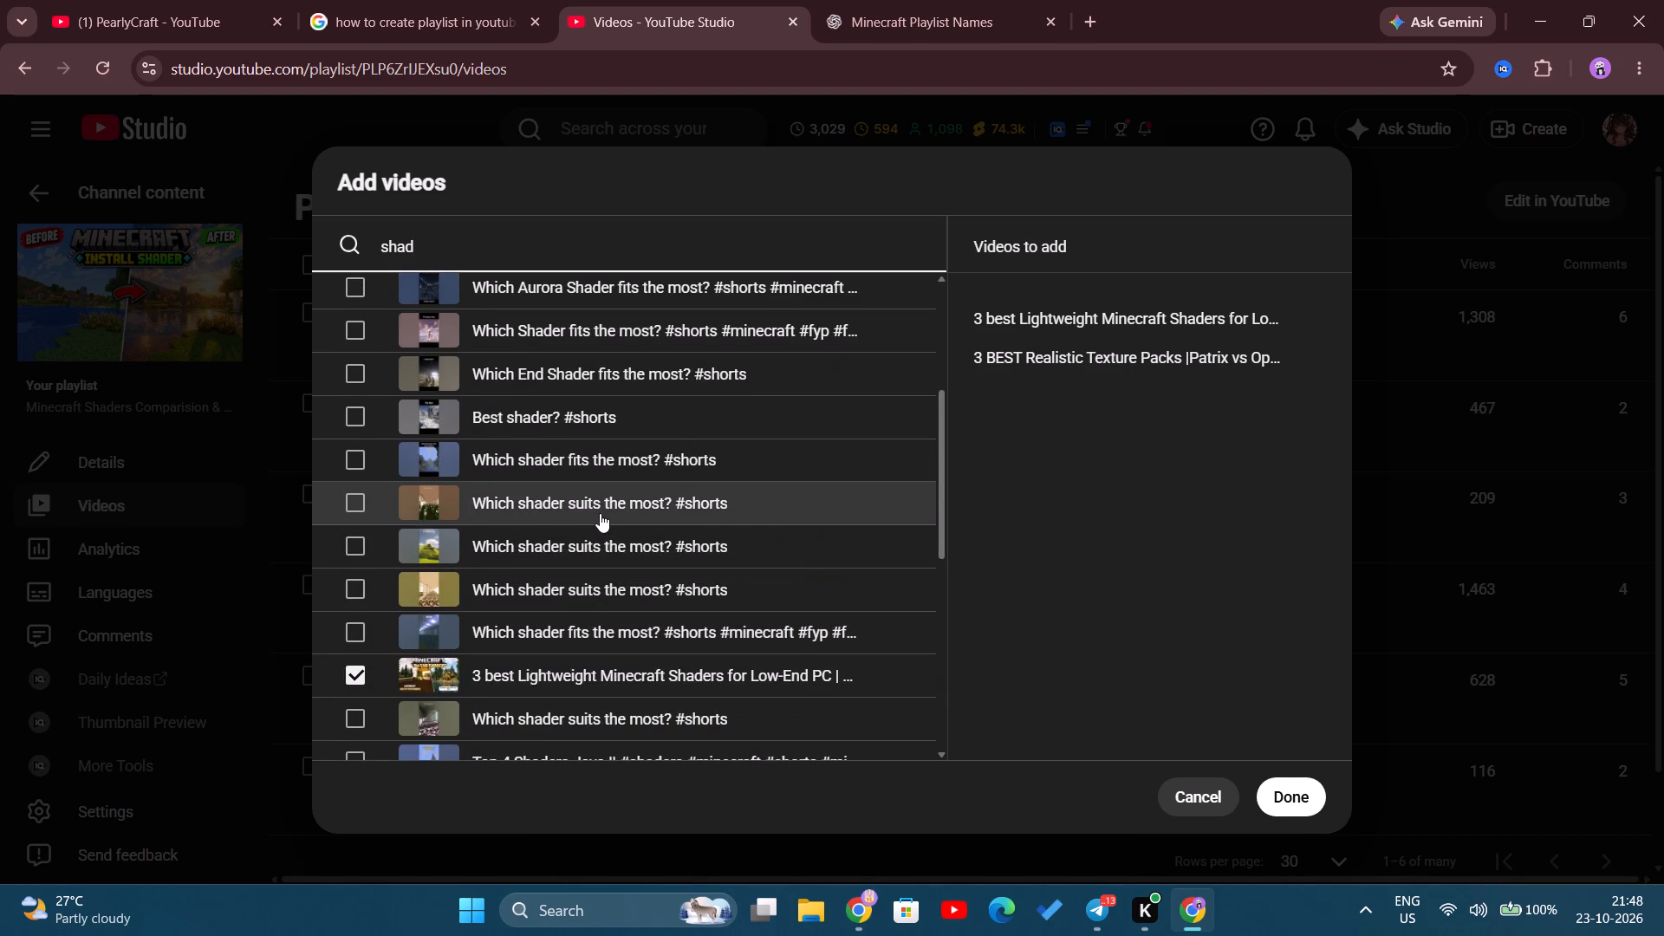
{"action": "scroll", "coordinate": [600, 512], "scroll_direction": "up", "scroll_amount": 5}
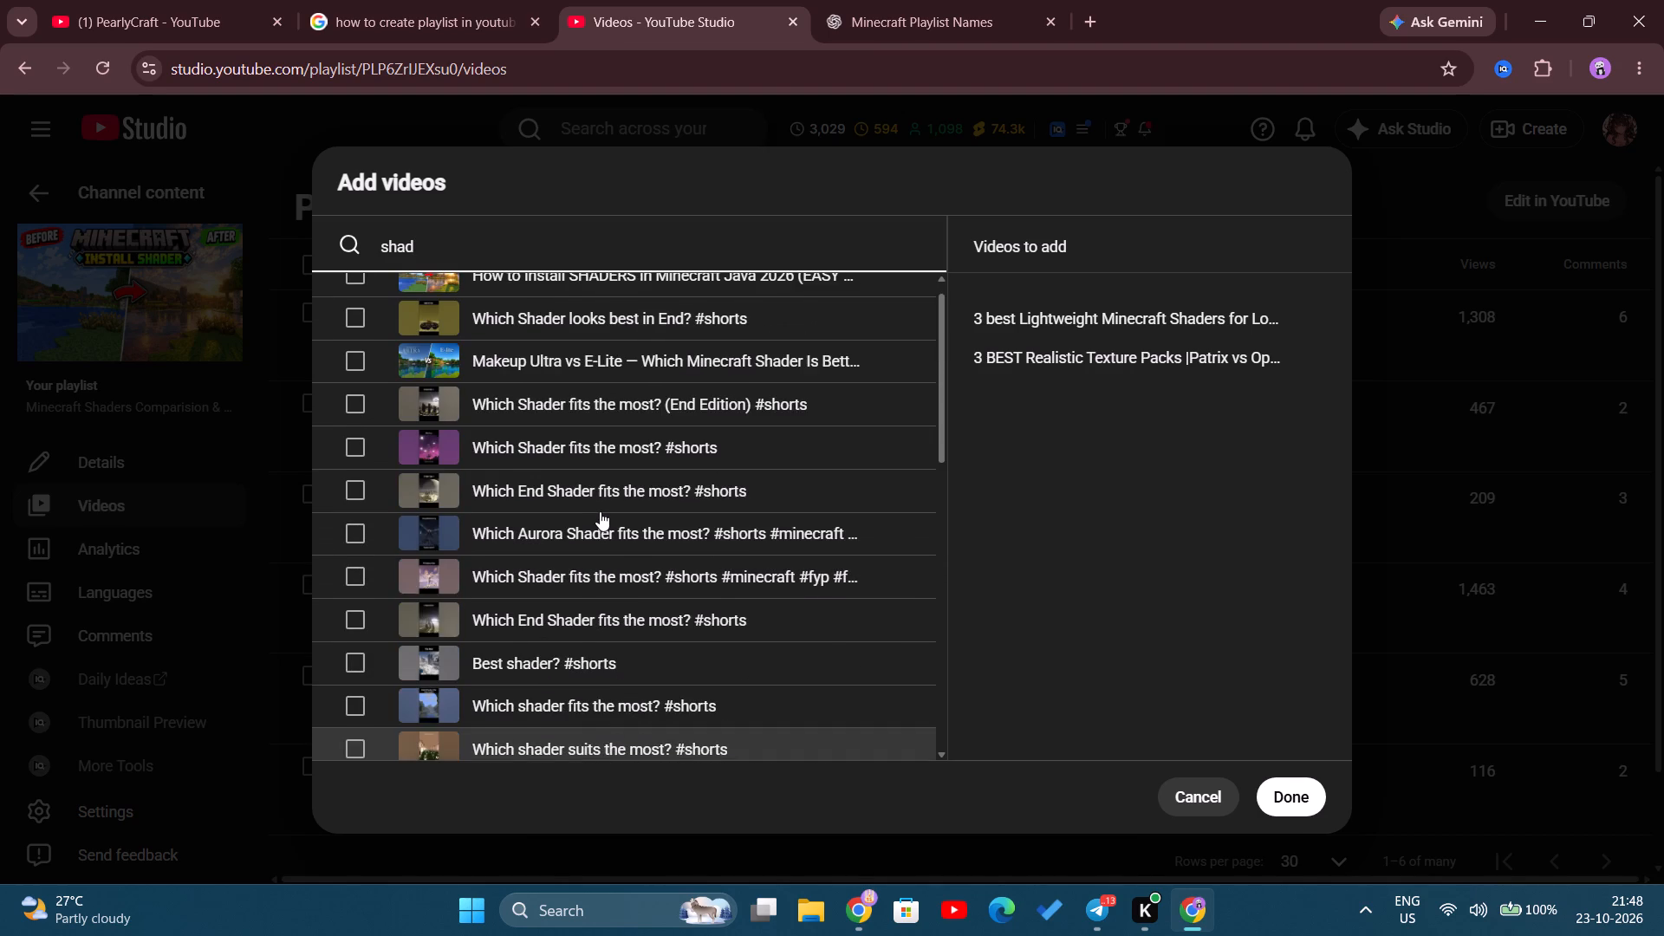
{"action": "scroll", "coordinate": [600, 511], "scroll_direction": "up", "scroll_amount": 4}
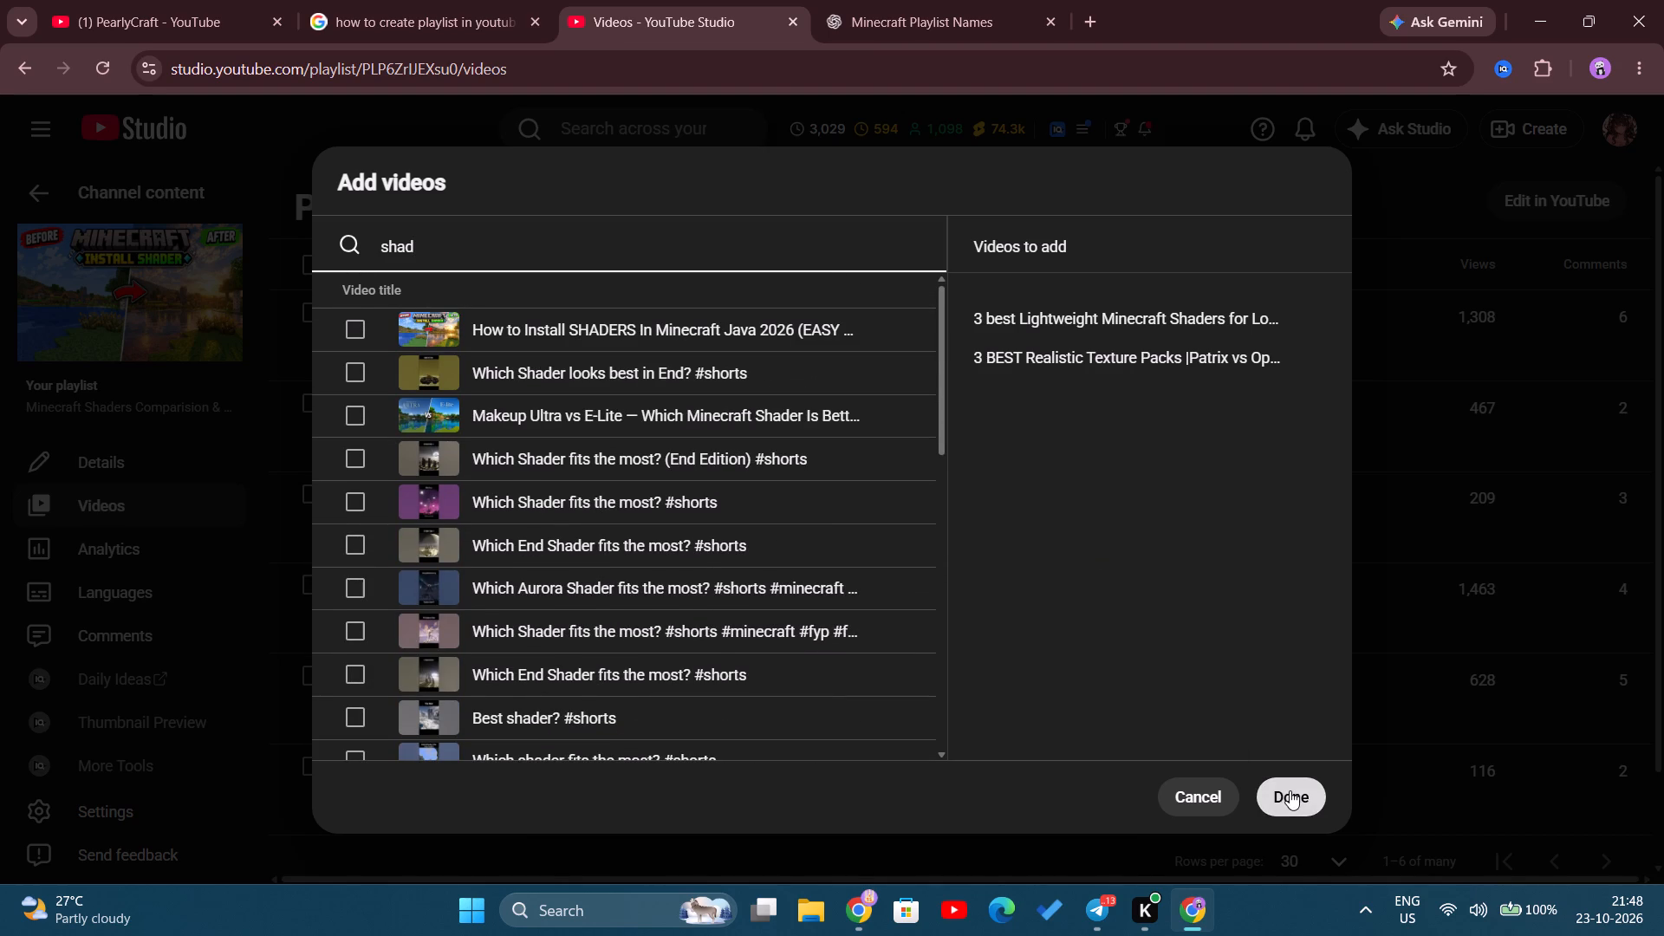
Confirm the two selected videos for the new playlist.
{"action": "left_click", "coordinate": [1290, 790]}
Extend the new playlist's title to "Best Minecraft Shaders for Low End PCs".
{"action": "scroll", "coordinate": [744, 535], "scroll_direction": "up", "scroll_amount": 8}
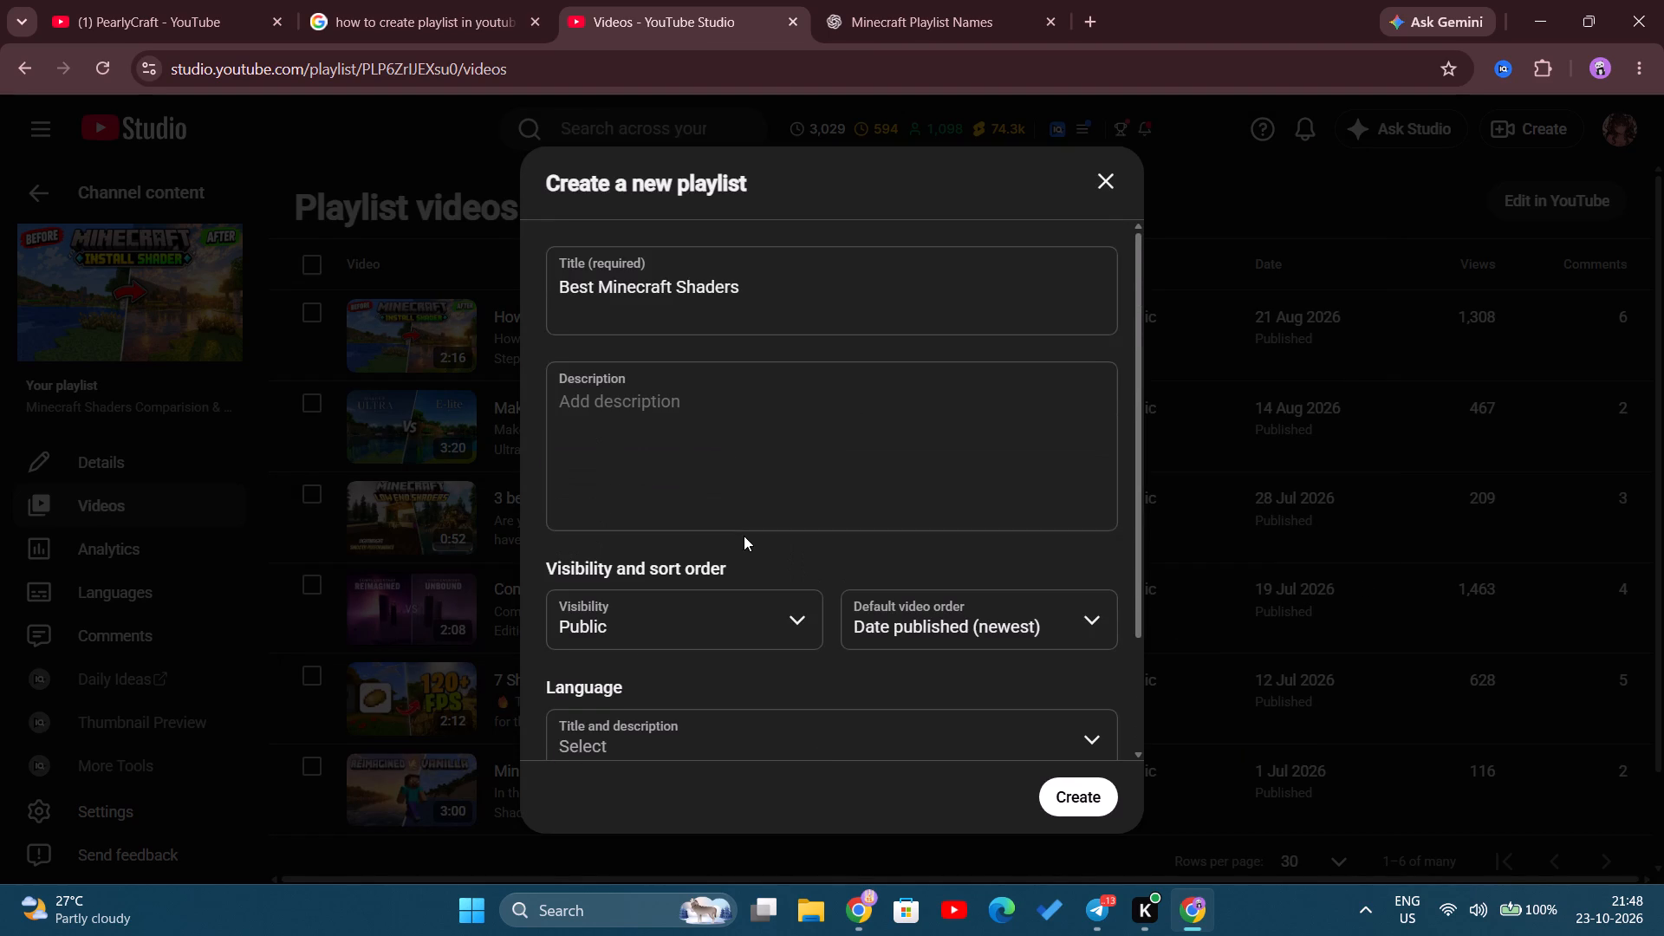
{"action": "scroll", "coordinate": [744, 536], "scroll_direction": "up", "scroll_amount": 1}
{"action": "left_click", "coordinate": [778, 283]}
{"action": "key", "text": "space"}
{"action": "type", "text": "for"}
{"action": "key", "text": "space"}
{"action": "key", "text": "l"}
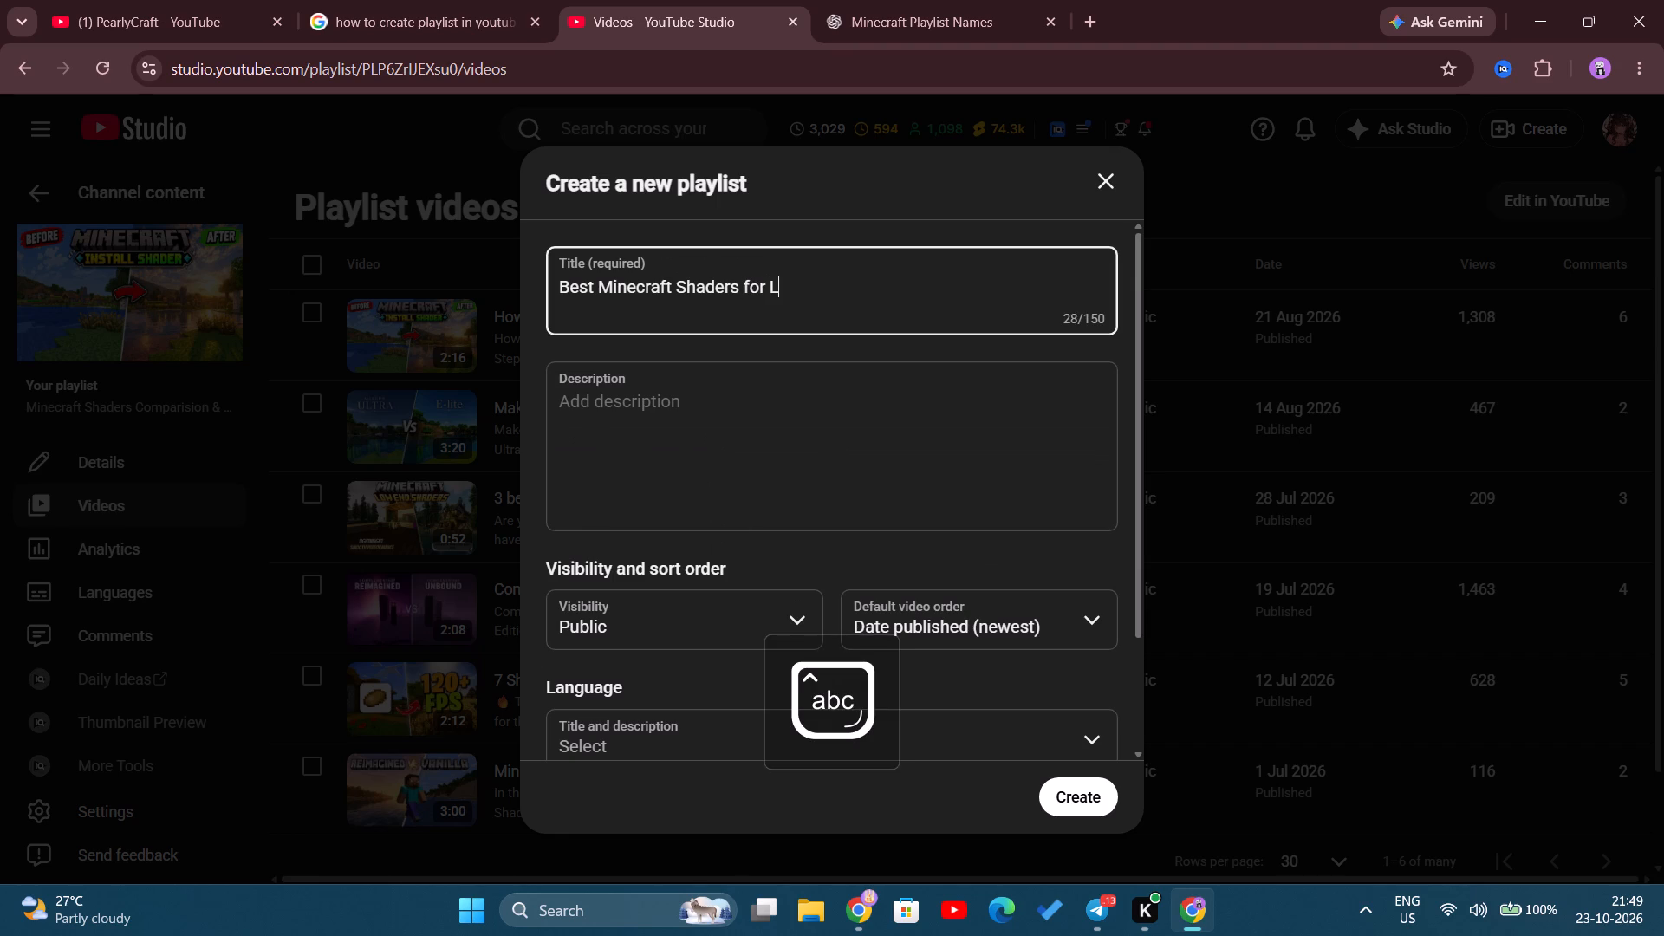
{"action": "type", "text": "ow"}
{"action": "key", "text": "space"}
{"action": "key", "text": "e"}
{"action": "type", "text": "PC"}
{"action": "key", "text": "s"}
Create the low-end PC shaders playlist with Public visibility and the newest-published video order.
{"action": "scroll", "coordinate": [684, 404], "scroll_direction": "down", "scroll_amount": 4}
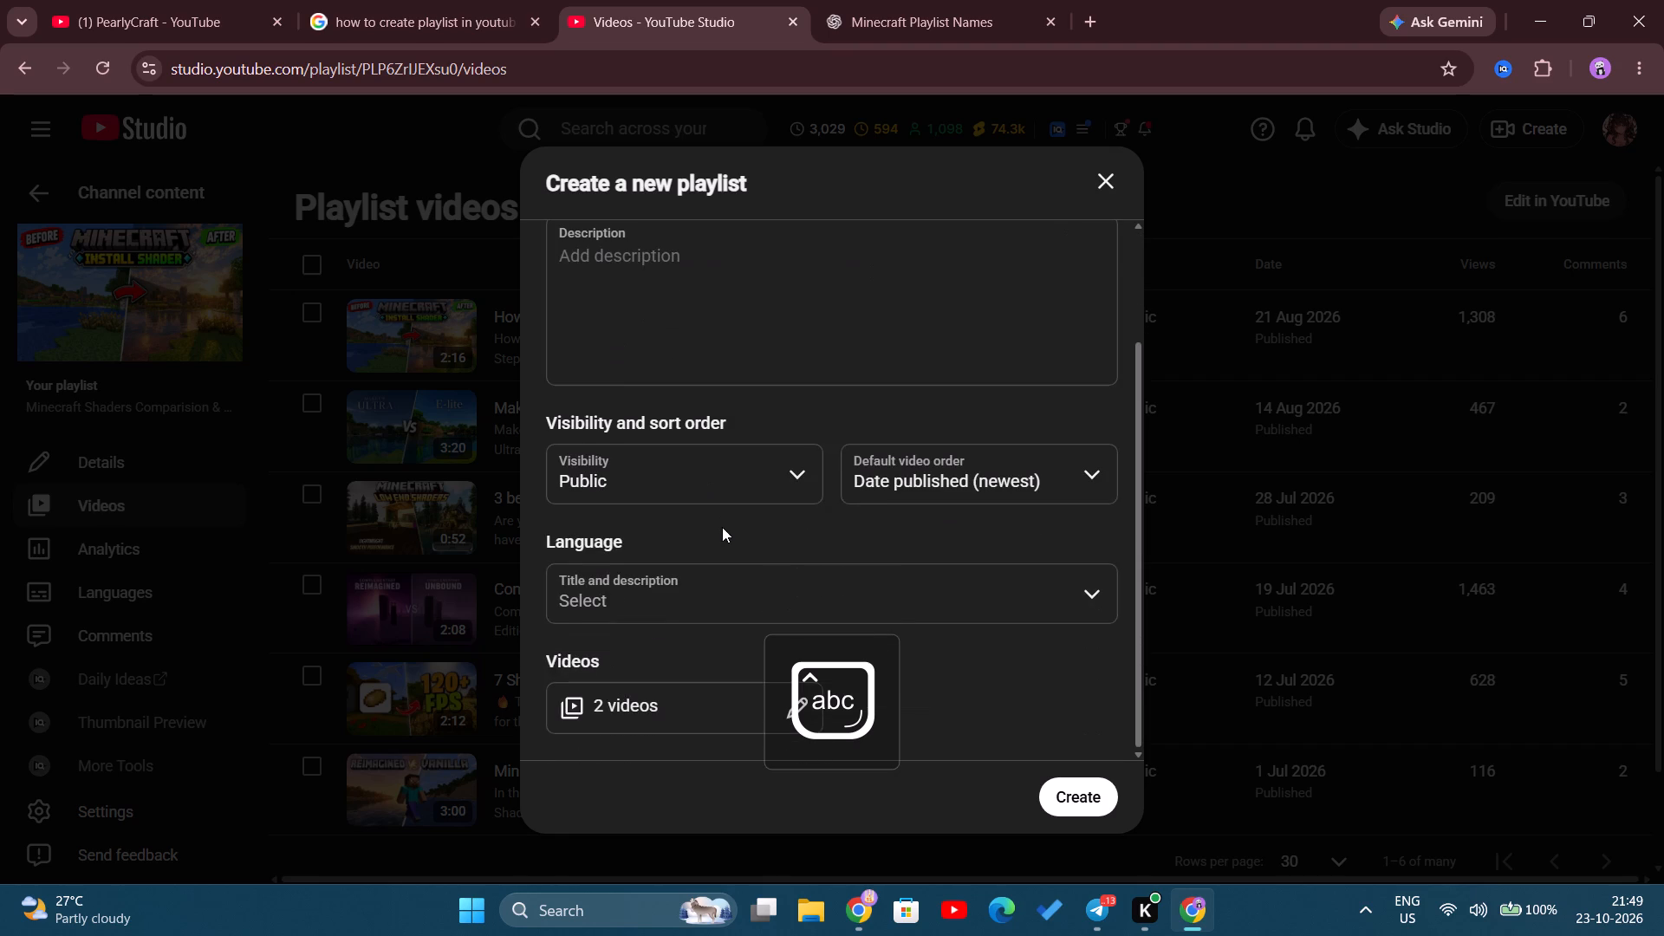
{"action": "left_click", "coordinate": [1079, 786]}
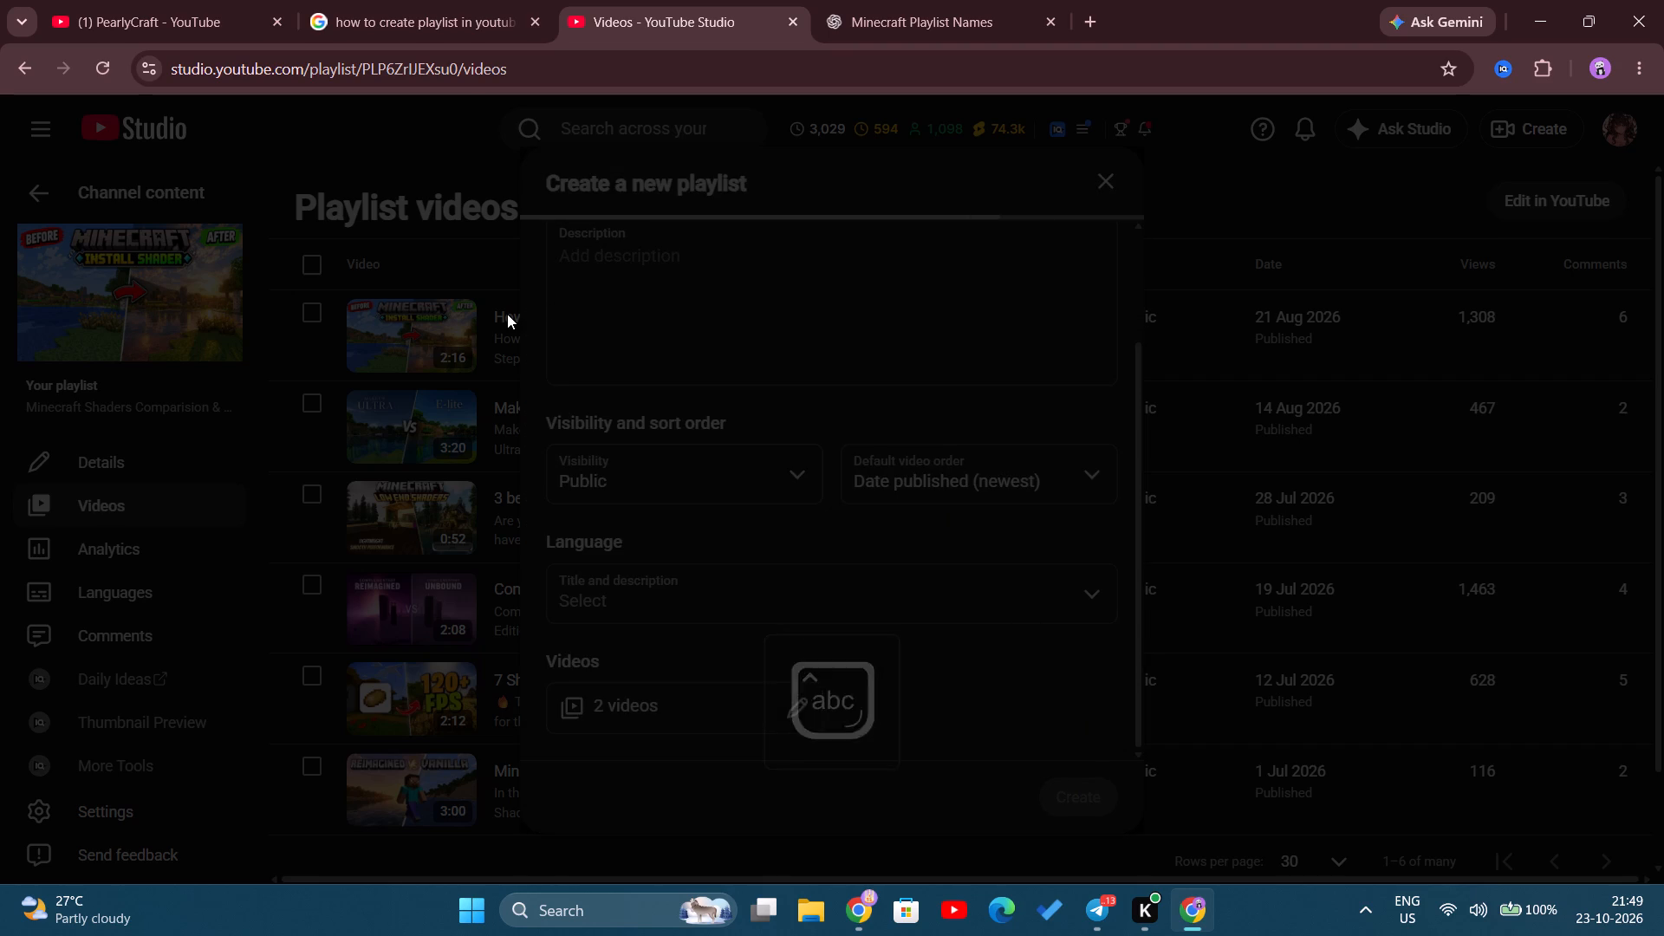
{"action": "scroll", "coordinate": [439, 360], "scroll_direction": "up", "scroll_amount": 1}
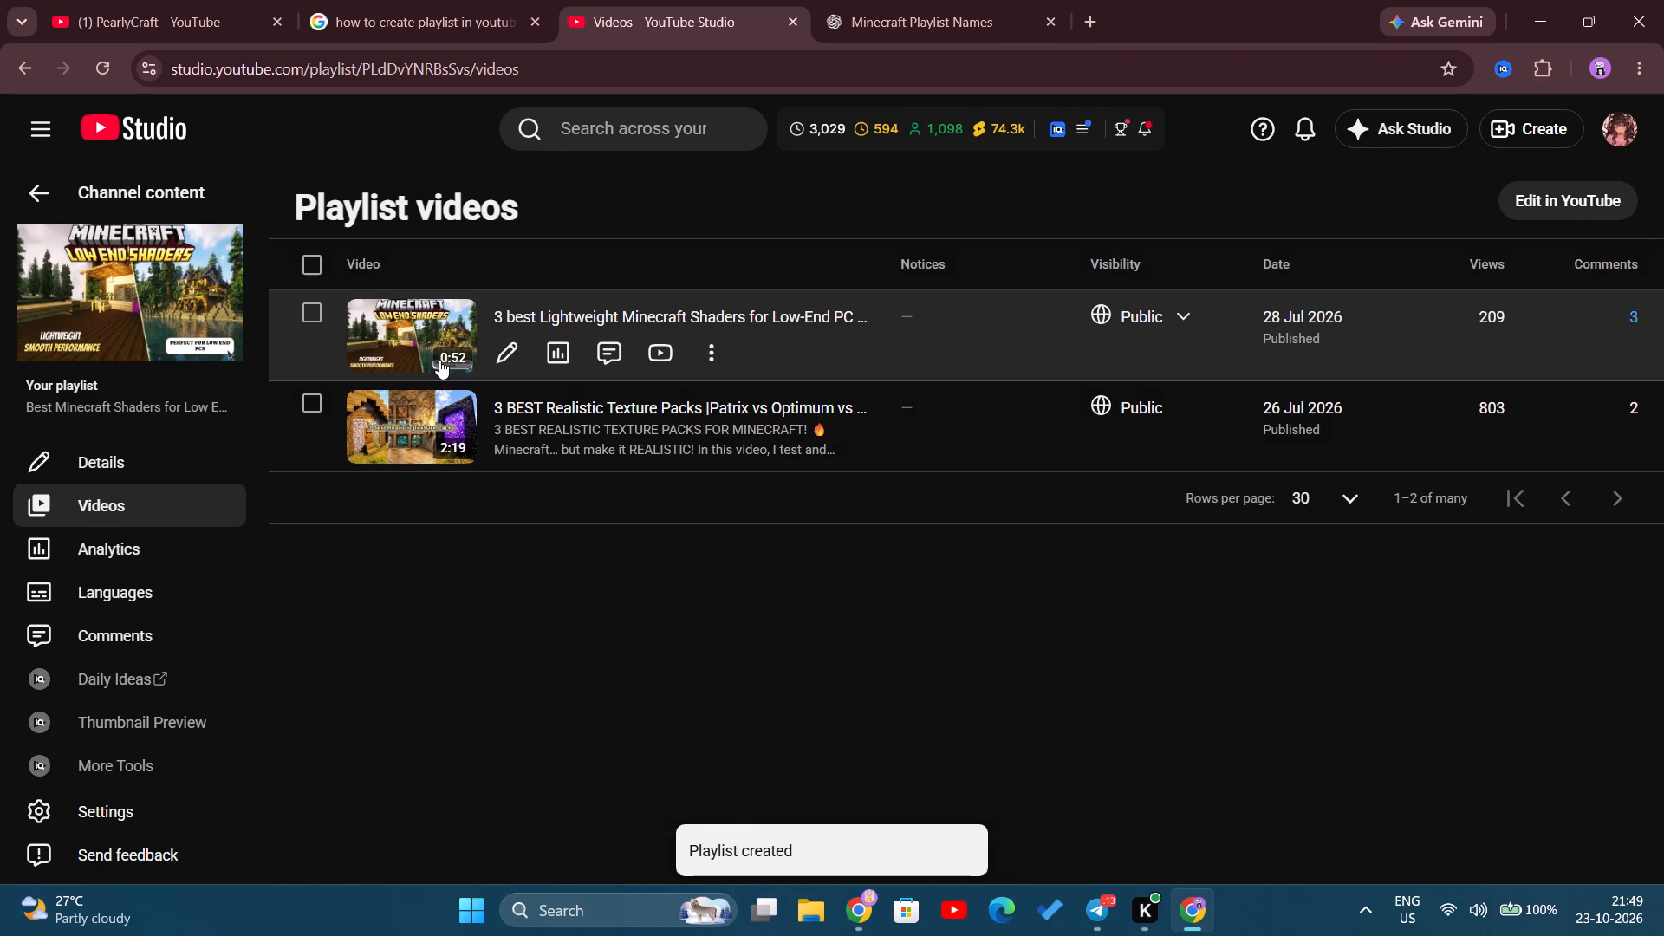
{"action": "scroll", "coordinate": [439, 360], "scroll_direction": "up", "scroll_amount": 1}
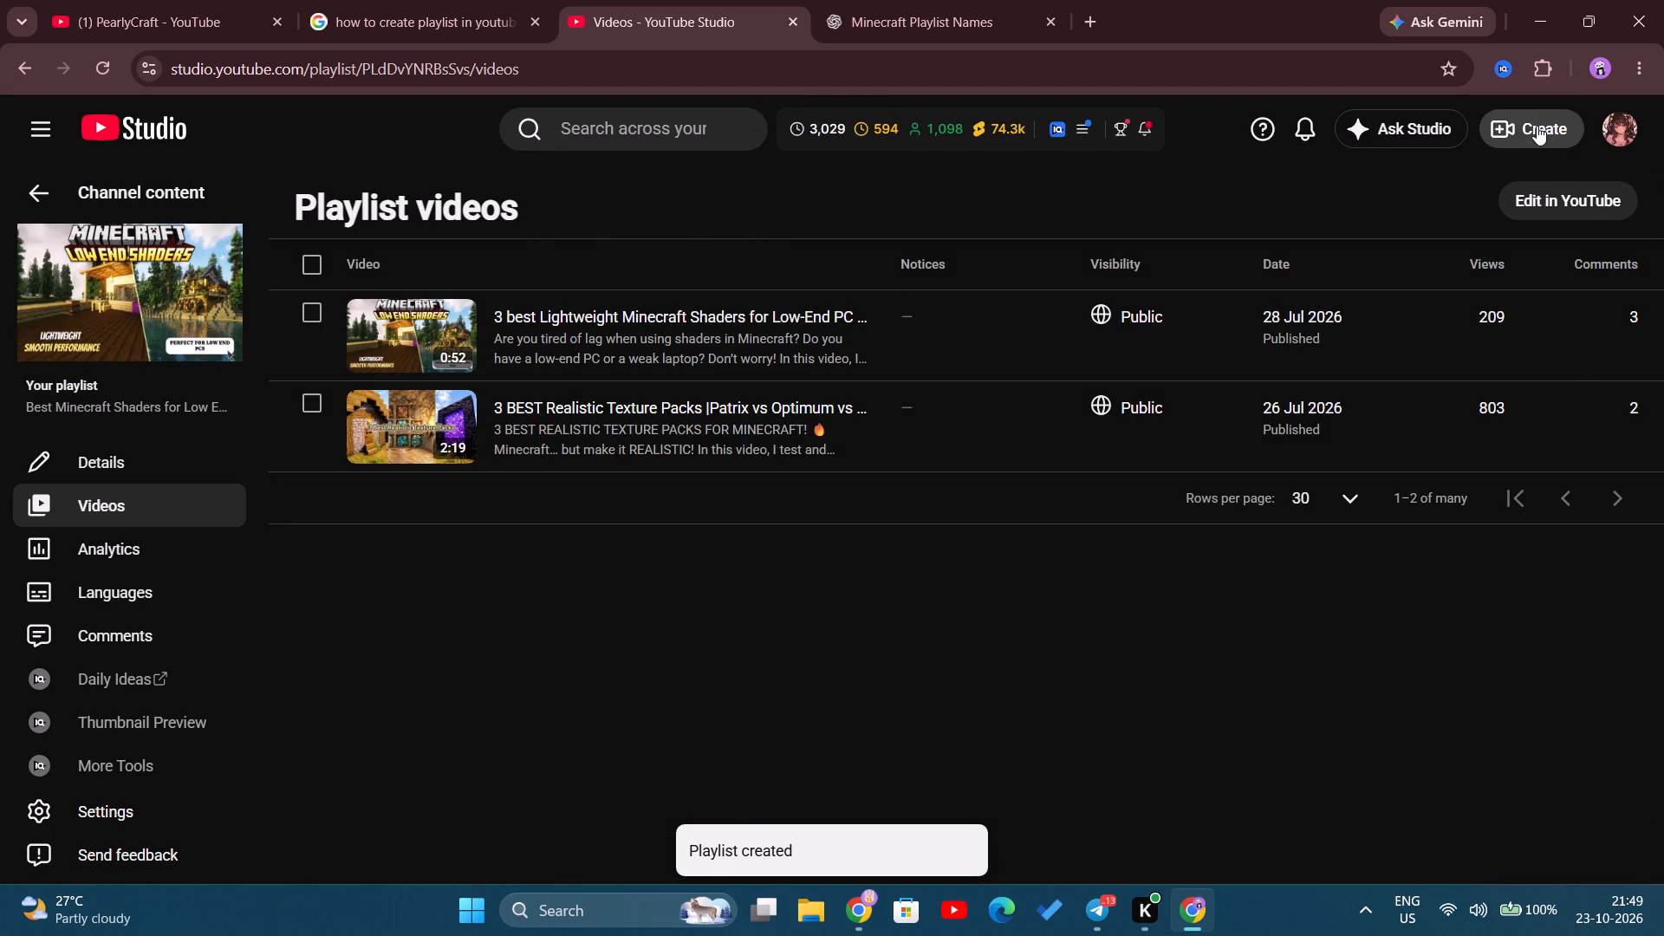
Start a new playlist, check the mod playlist name suggested in ChatGPT, and title the playlist "Best Minecraft Mods 2026".
{"action": "left_click", "coordinate": [1537, 127]}
{"action": "left_click", "coordinate": [1512, 285]}
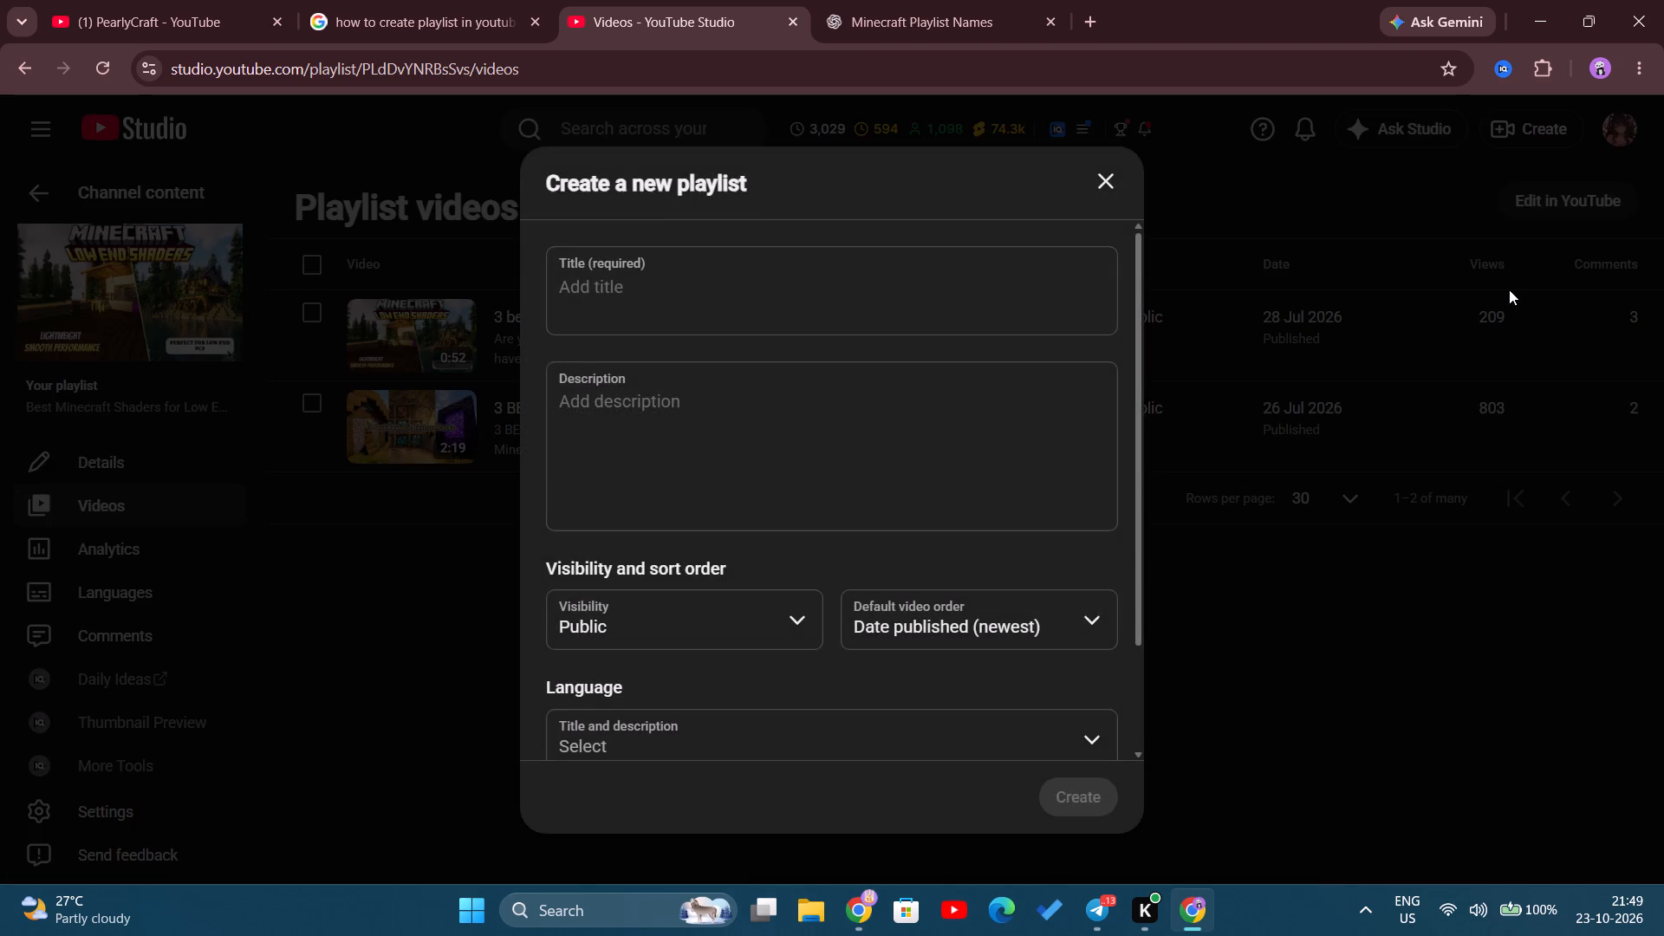
{"action": "left_click", "coordinate": [395, 0]}
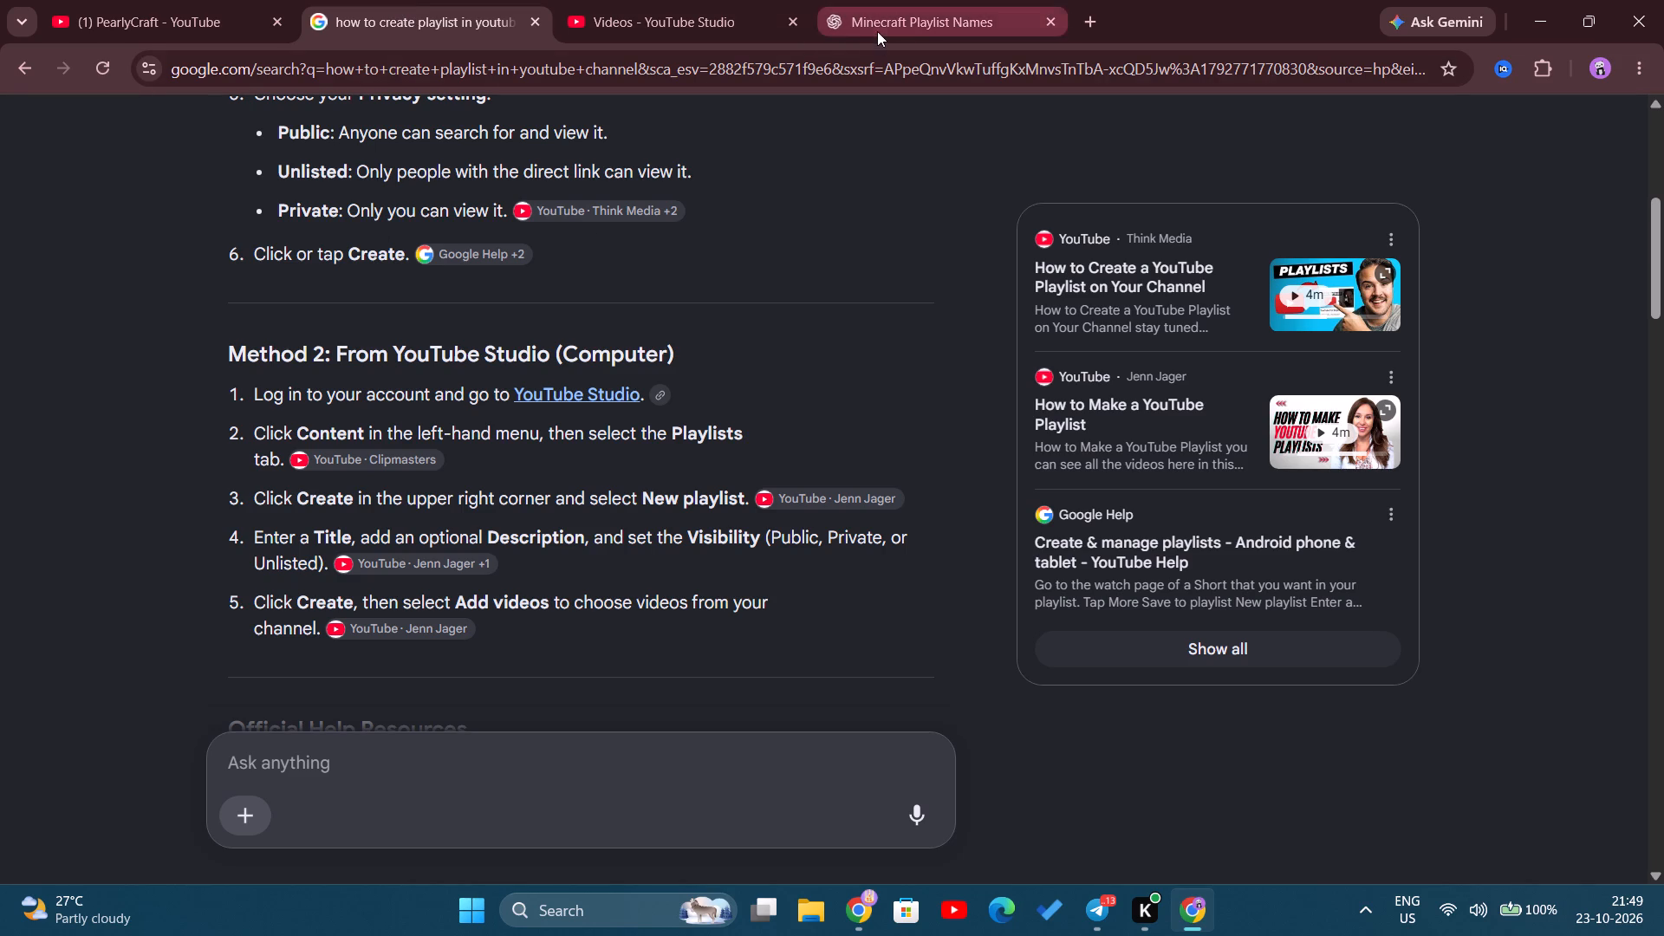
{"action": "left_click", "coordinate": [877, 31]}
{"action": "left_click", "coordinate": [712, 509]}
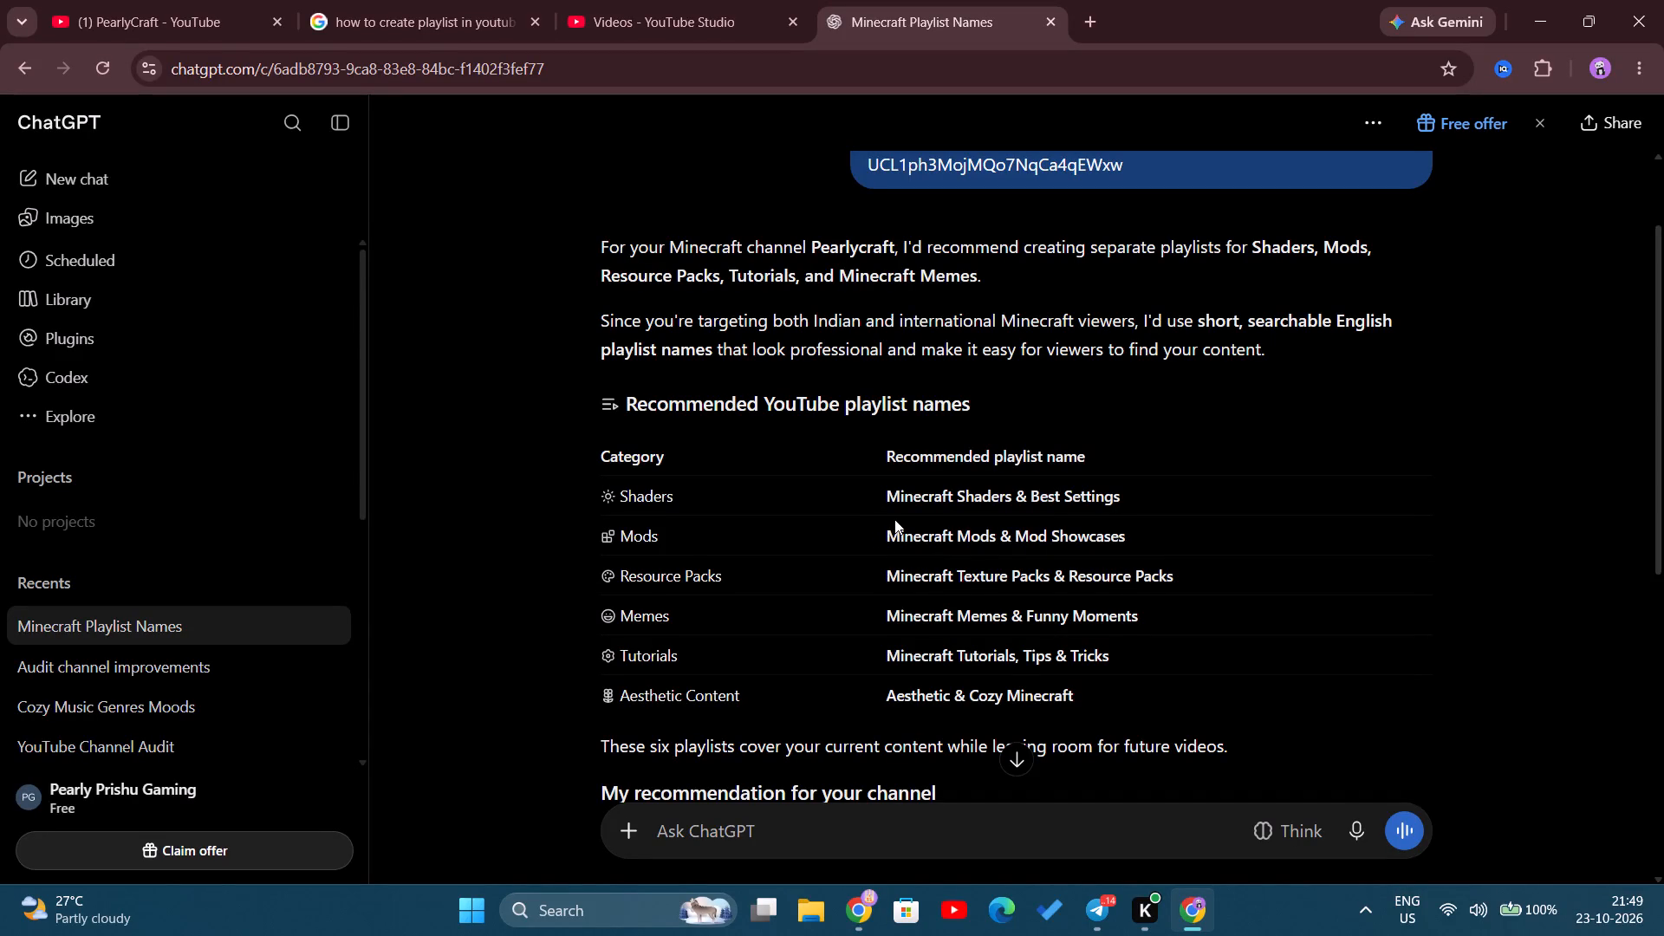
{"action": "left_click", "coordinate": [549, 17]}
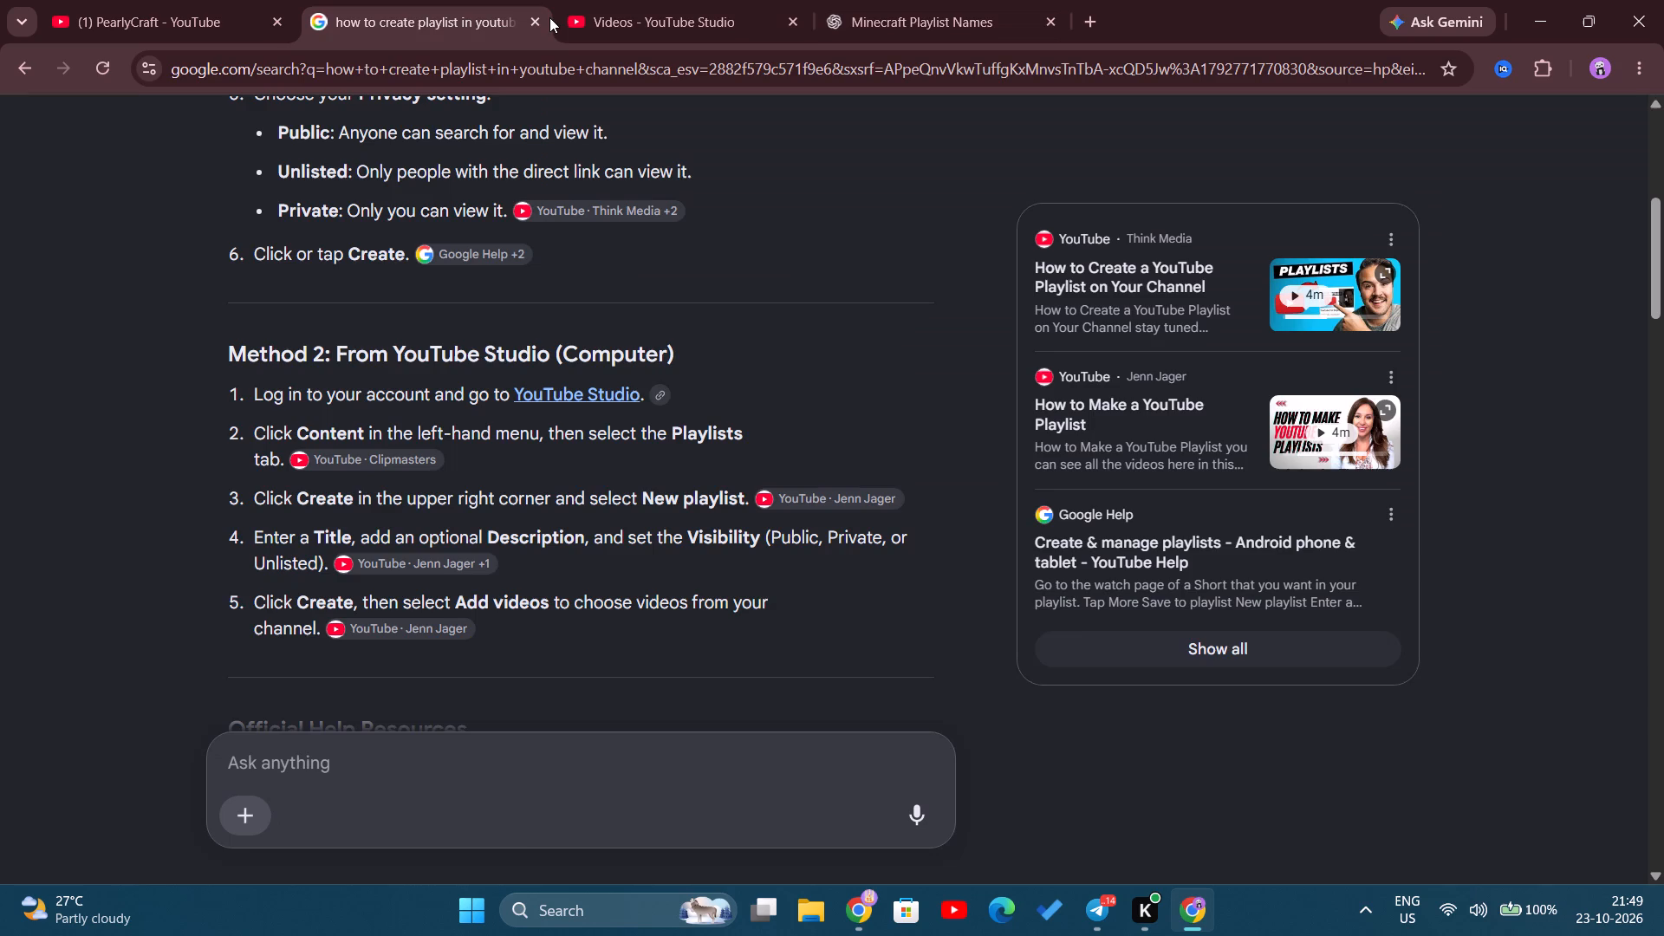
{"action": "left_click", "coordinate": [647, 17]}
{"action": "left_click", "coordinate": [604, 295]}
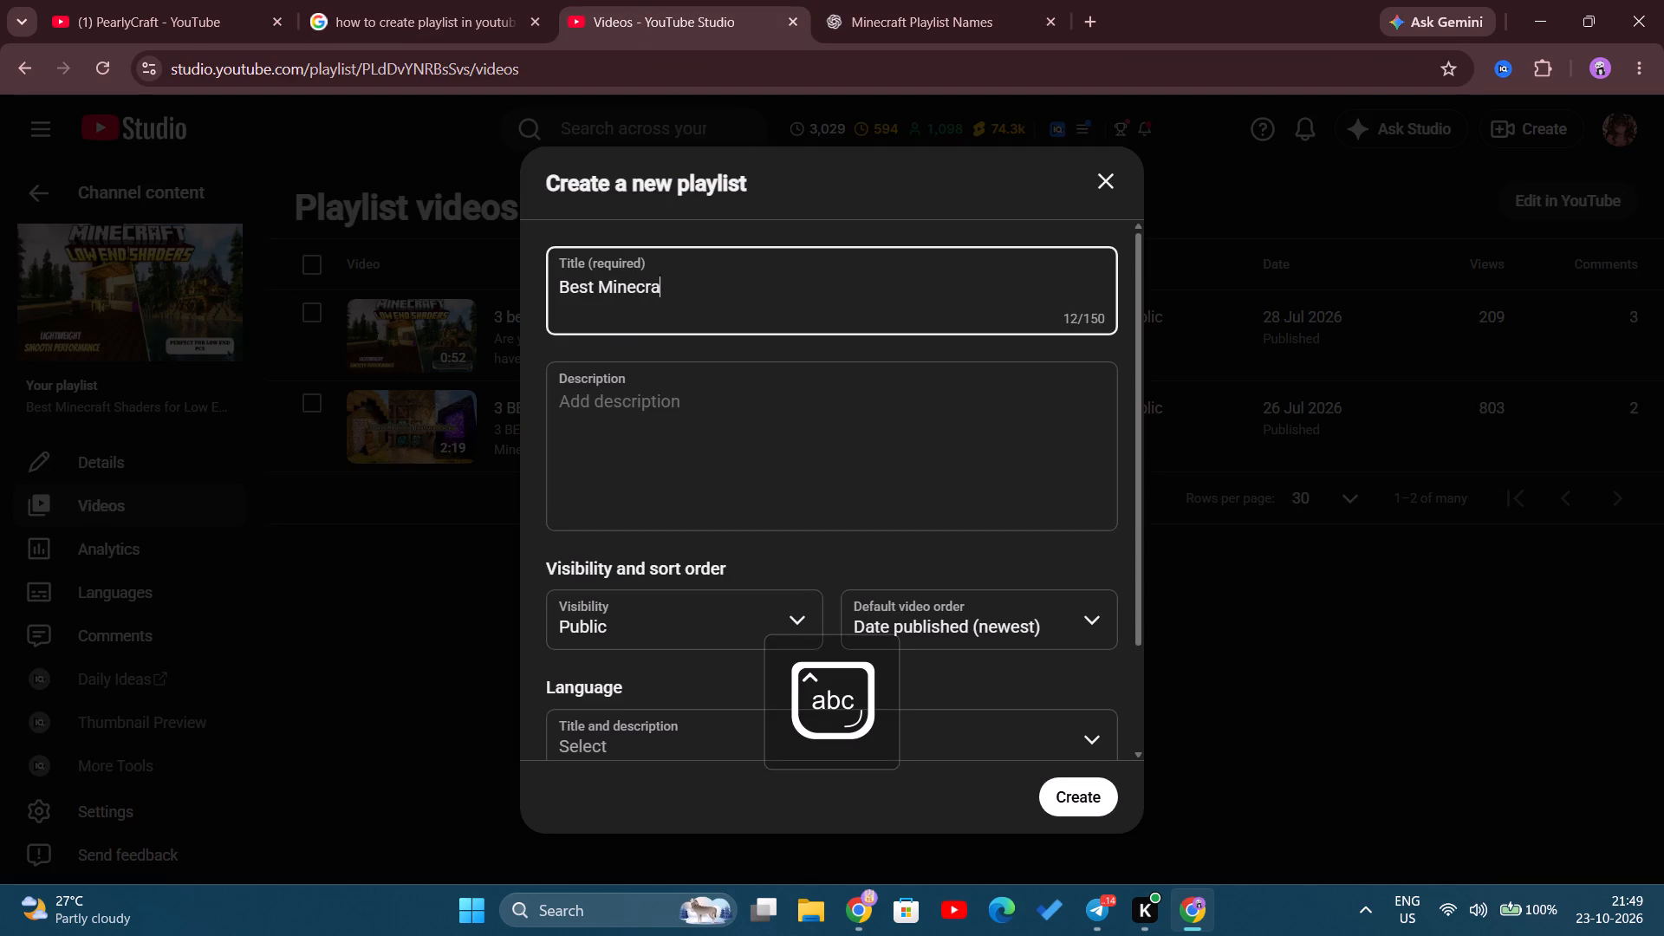
{"action": "key", "text": "y"}
{"action": "key", "text": "BackSpace"}
{"action": "type", "text": "t"}
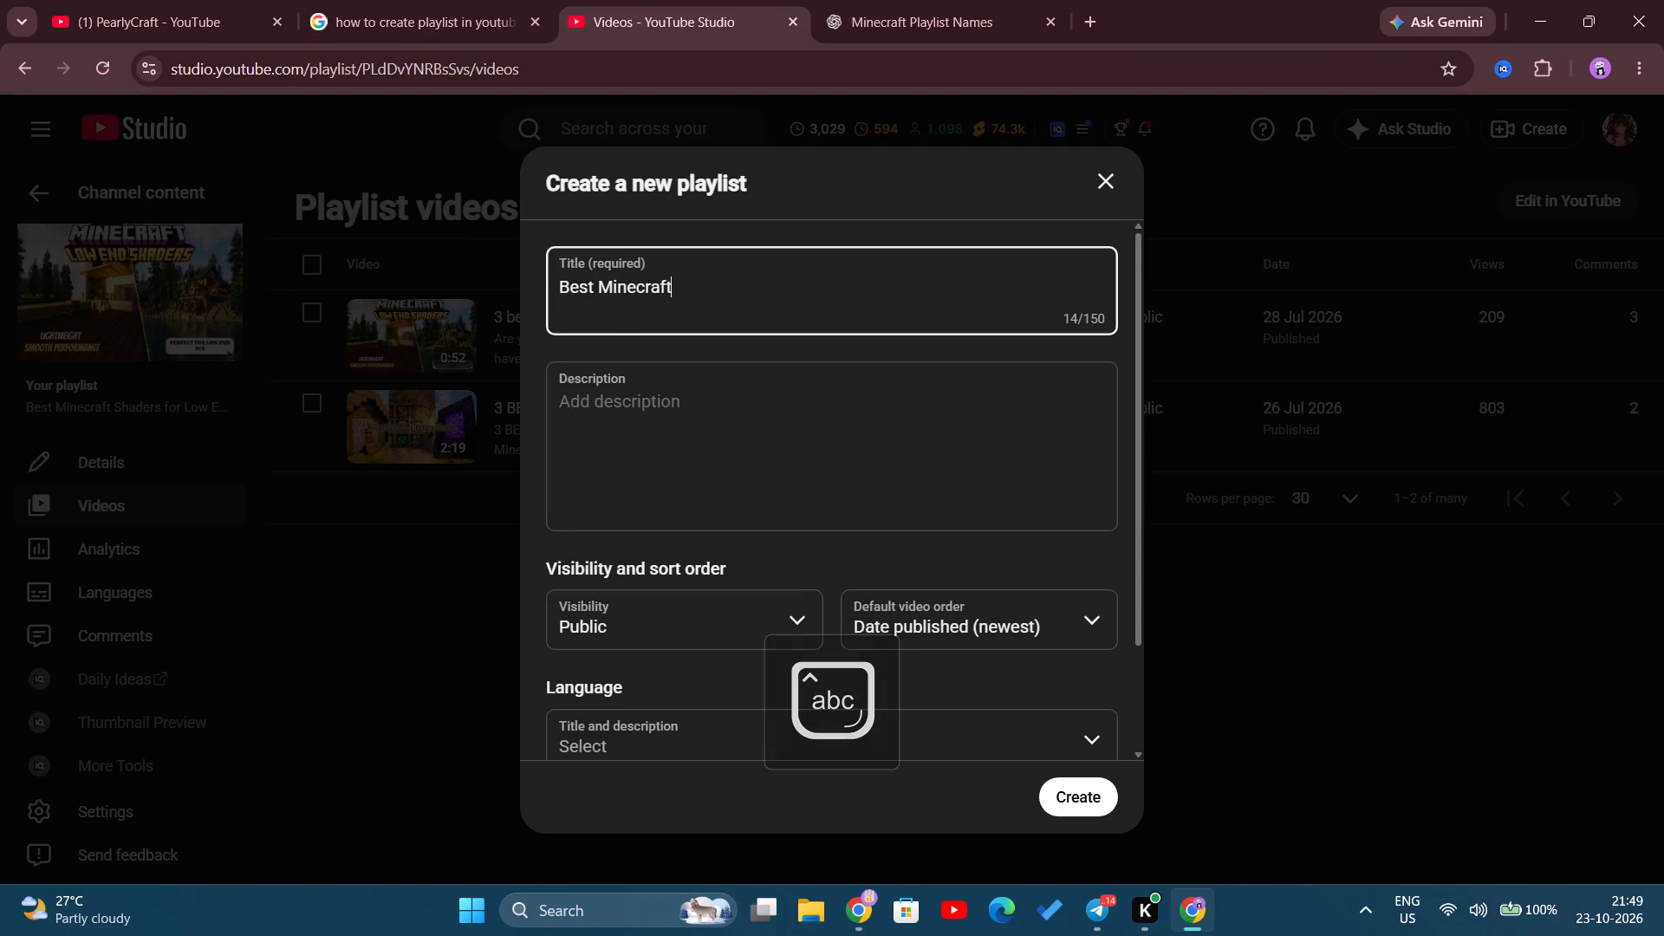
{"action": "key", "text": "space"}
{"action": "type", "text": "ods"}
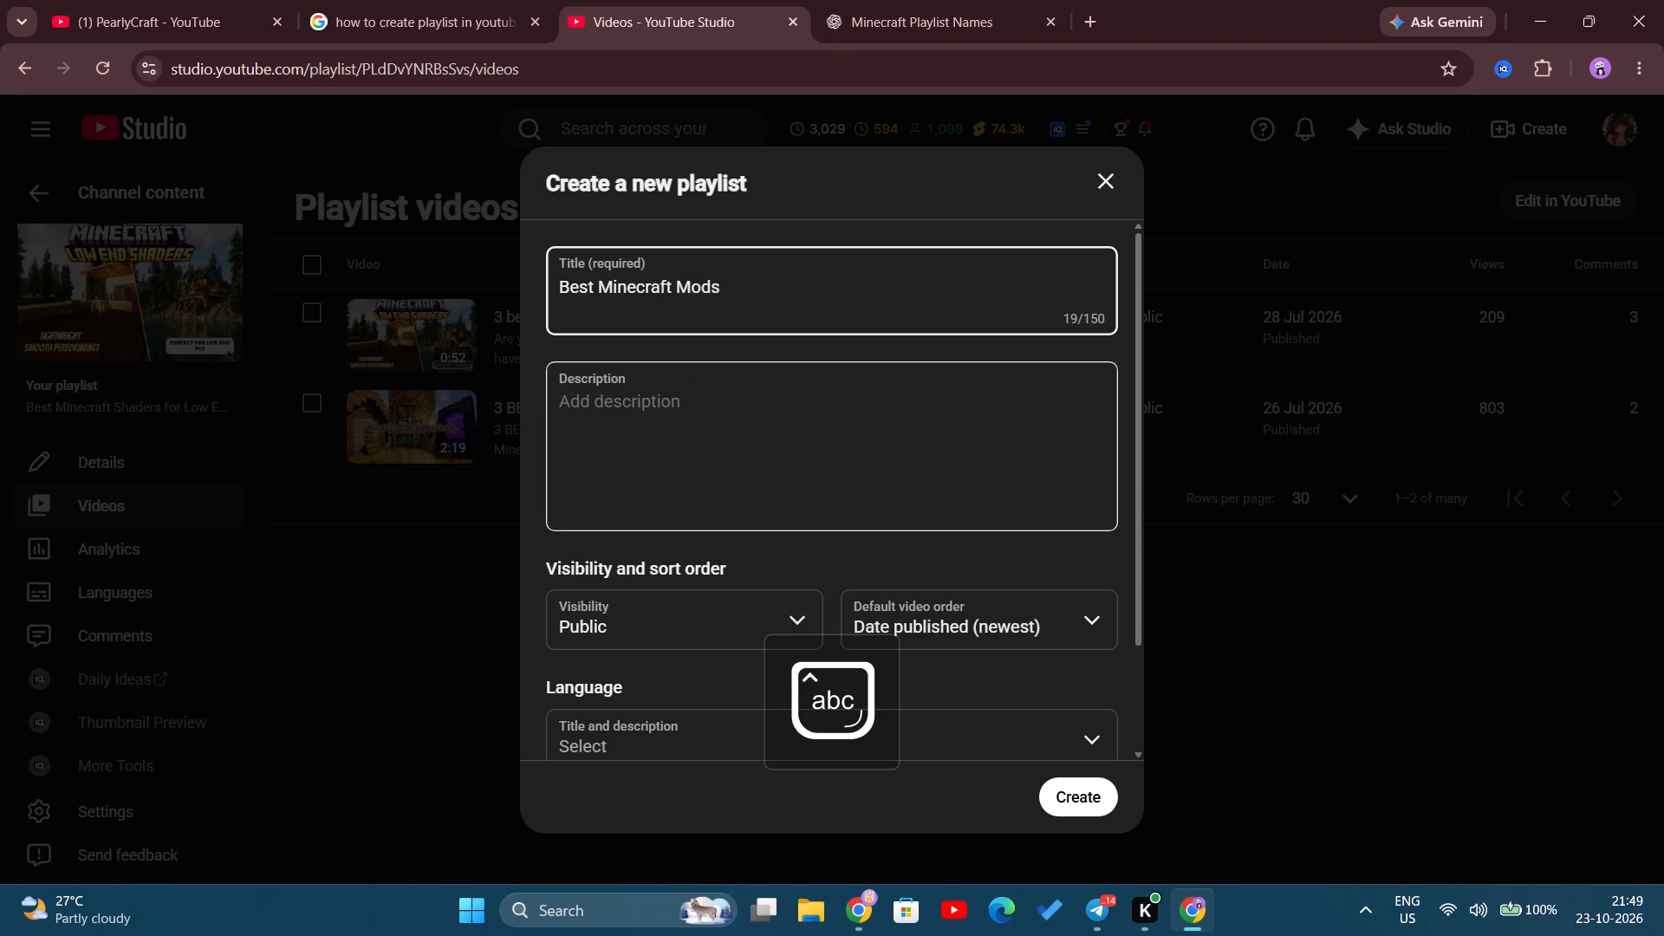
{"action": "key", "text": "space"}
{"action": "key", "text": "2"}
{"action": "type", "text": "026"}
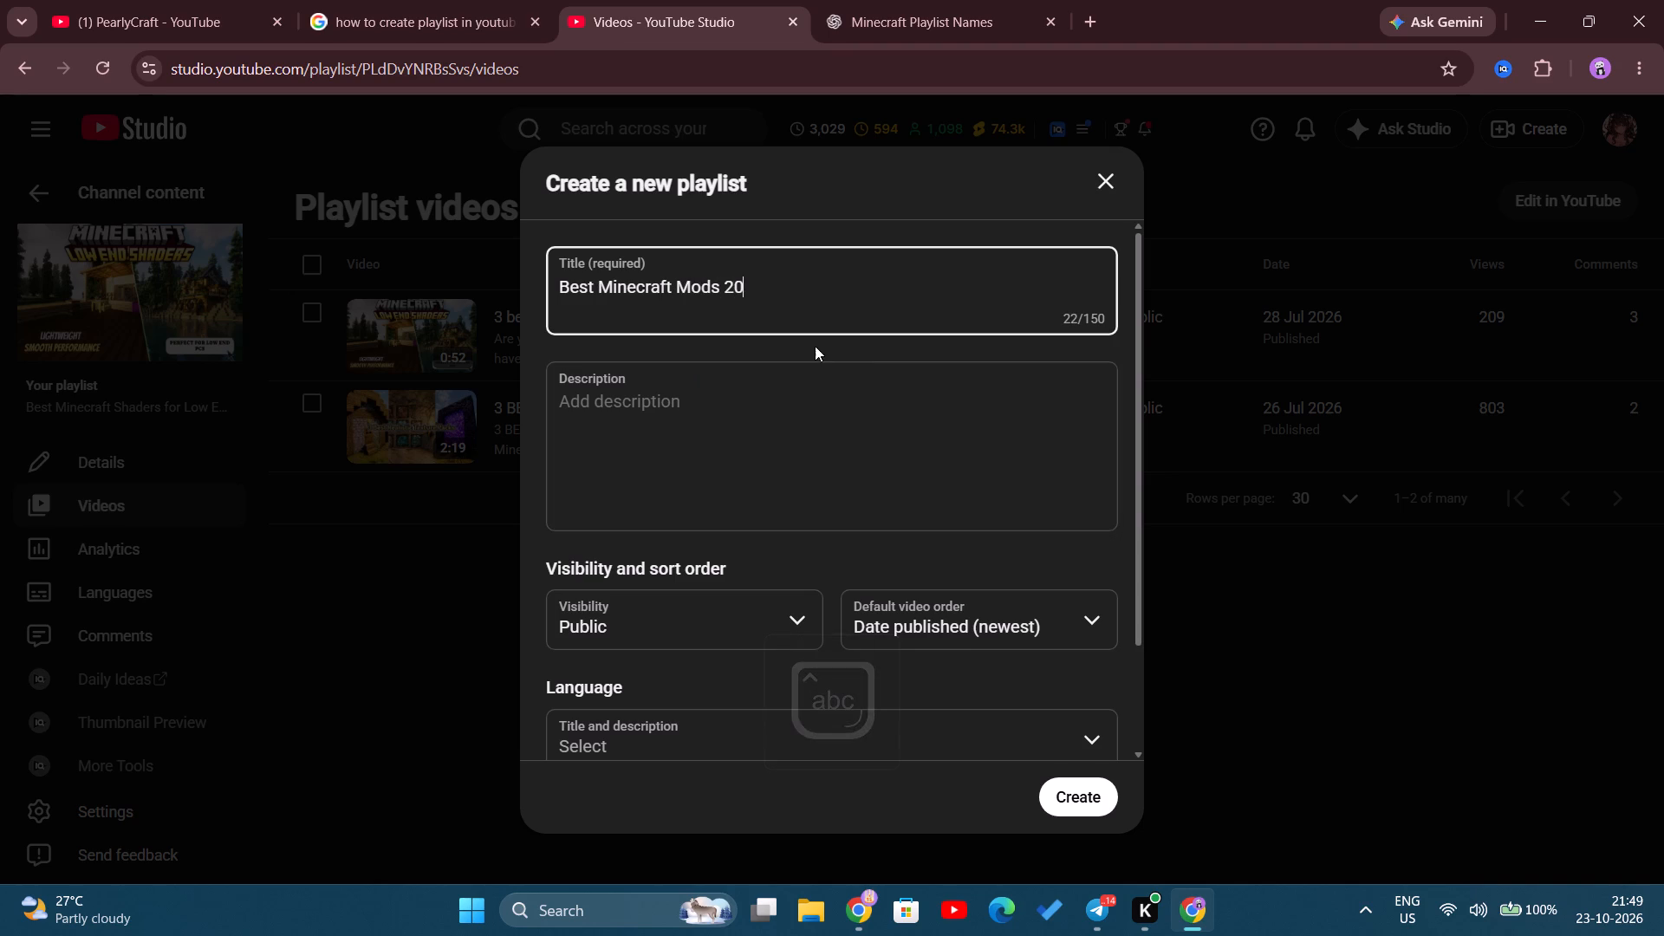
{"action": "left_click", "coordinate": [653, 401]}
{"action": "scroll", "coordinate": [751, 623], "scroll_direction": "down", "scroll_amount": 3}
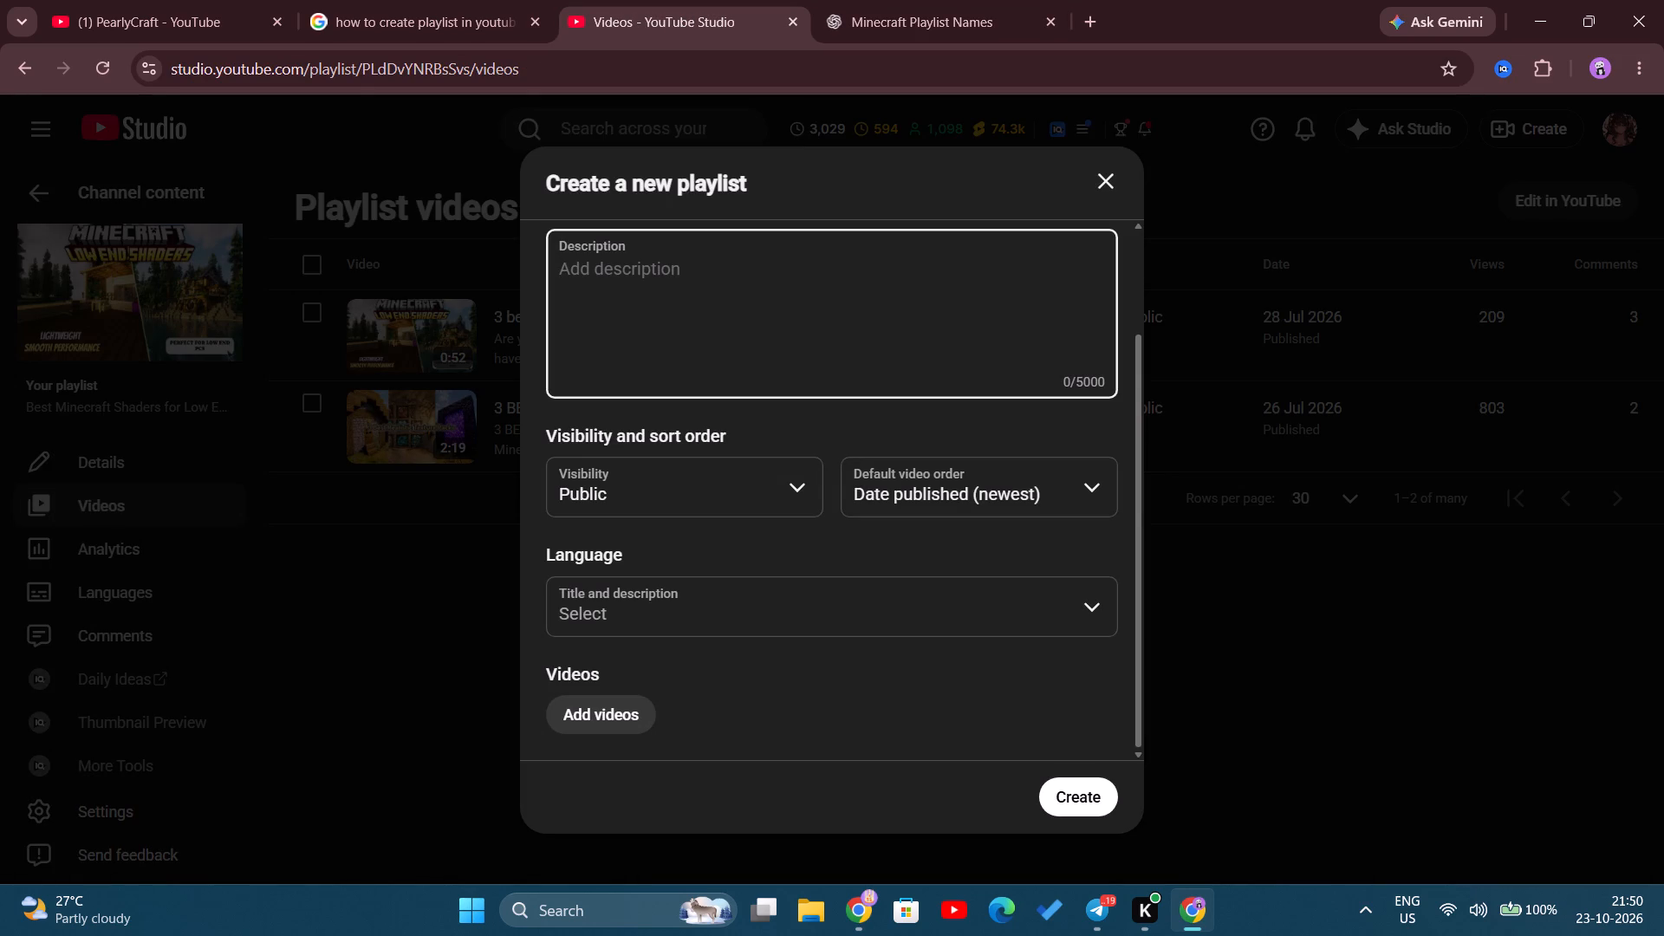
{"action": "key", "text": "v"}
{"action": "key", "text": "BackSpace"}
{"action": "key", "text": "ctrl+v"}
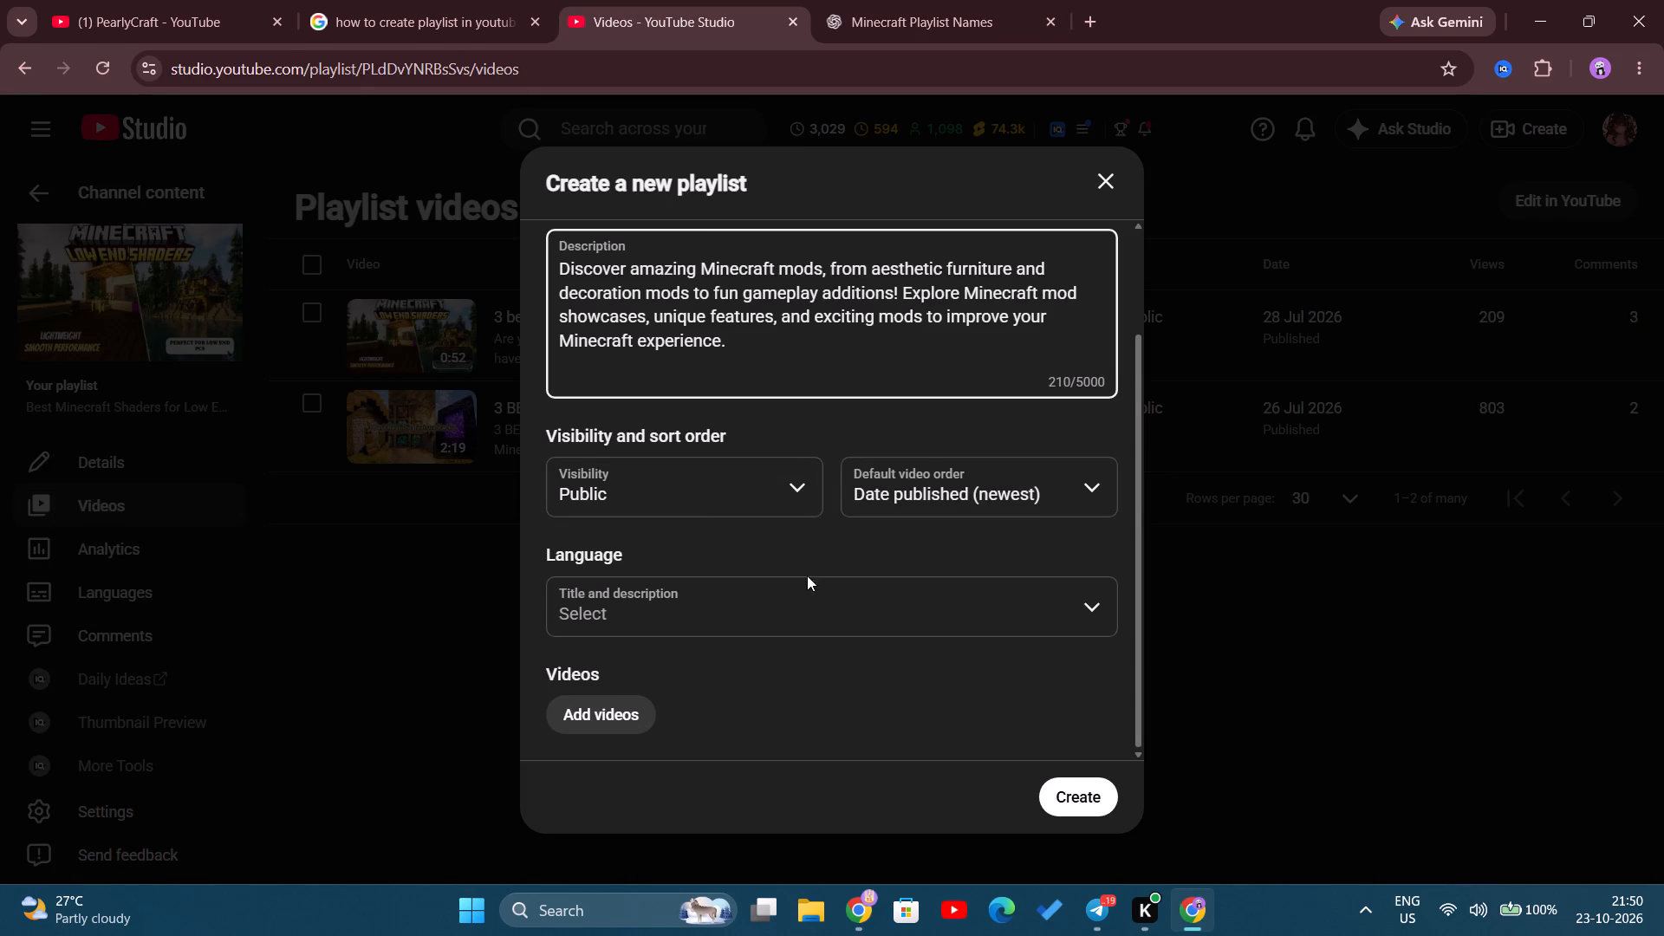
Set the new playlist's title and description language to English (India).
{"action": "scroll", "coordinate": [824, 581], "scroll_direction": "up", "scroll_amount": 5}
{"action": "scroll", "coordinate": [824, 581], "scroll_direction": "down", "scroll_amount": 3}
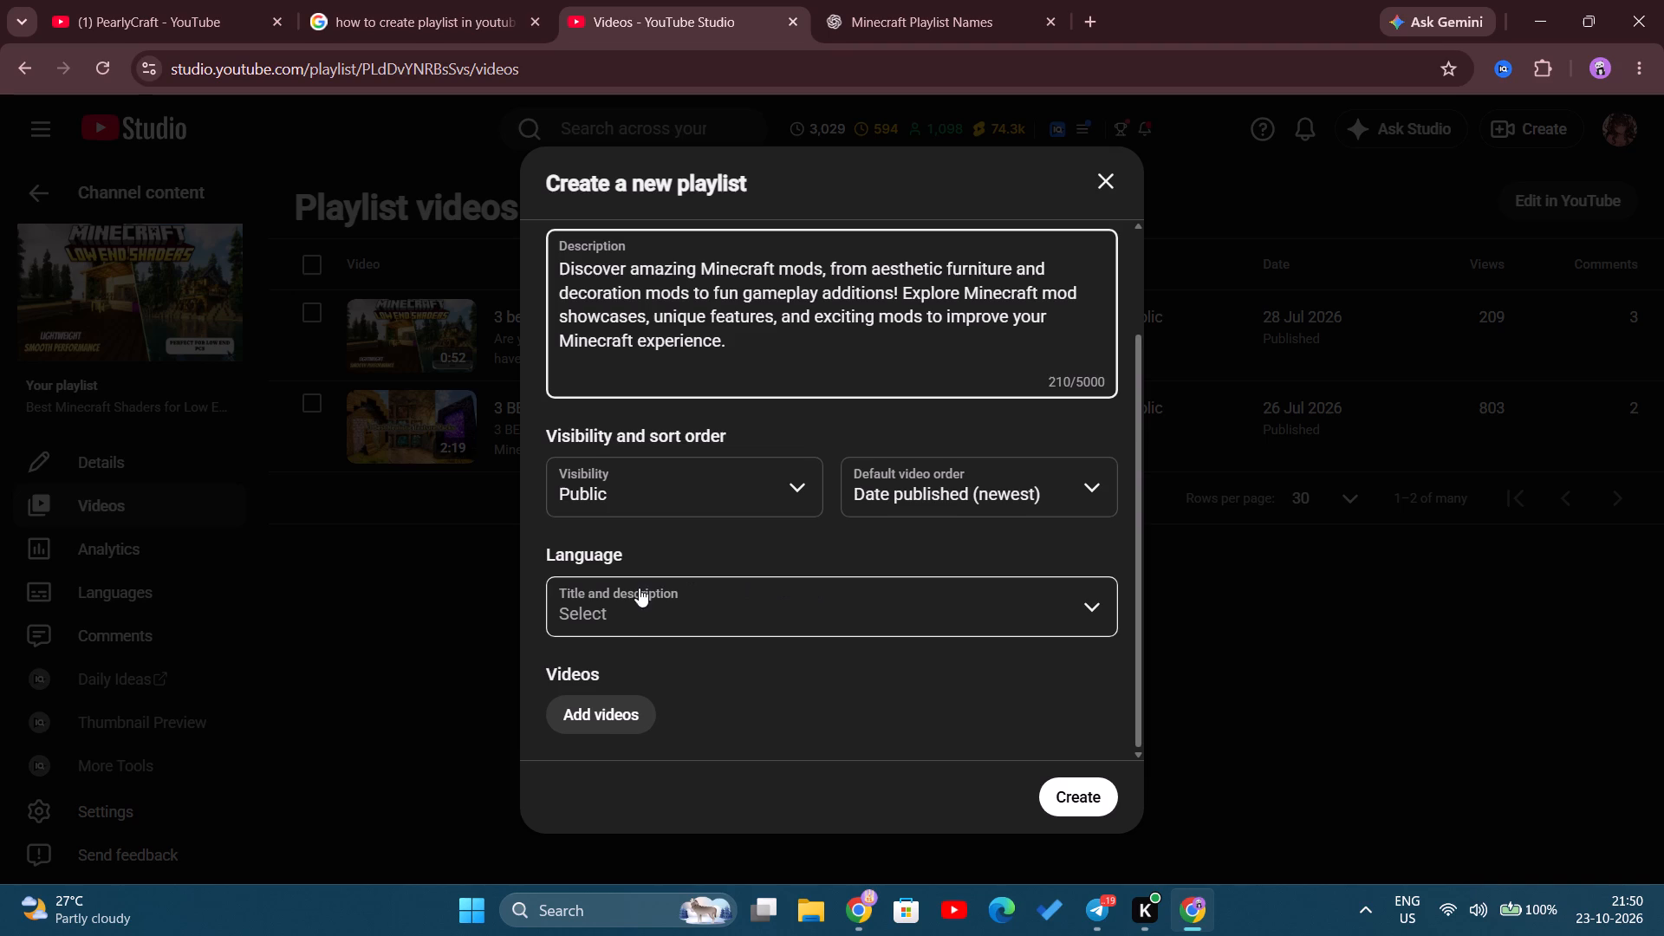
{"action": "left_click", "coordinate": [705, 608]}
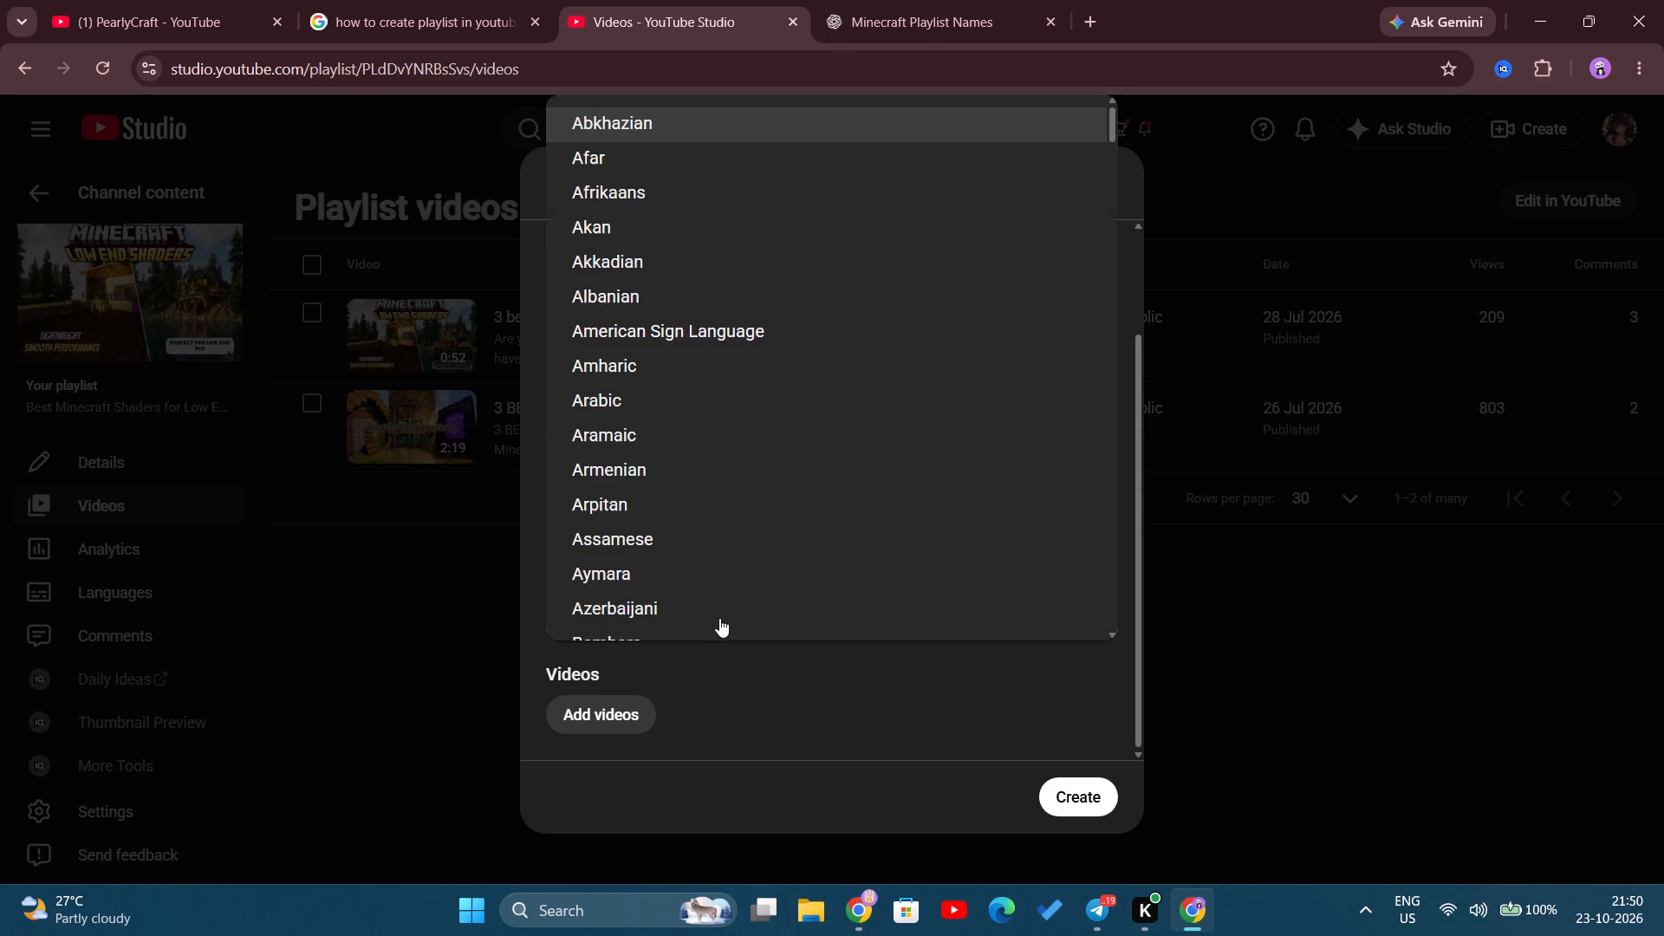
{"action": "left_click", "coordinate": [829, 727]}
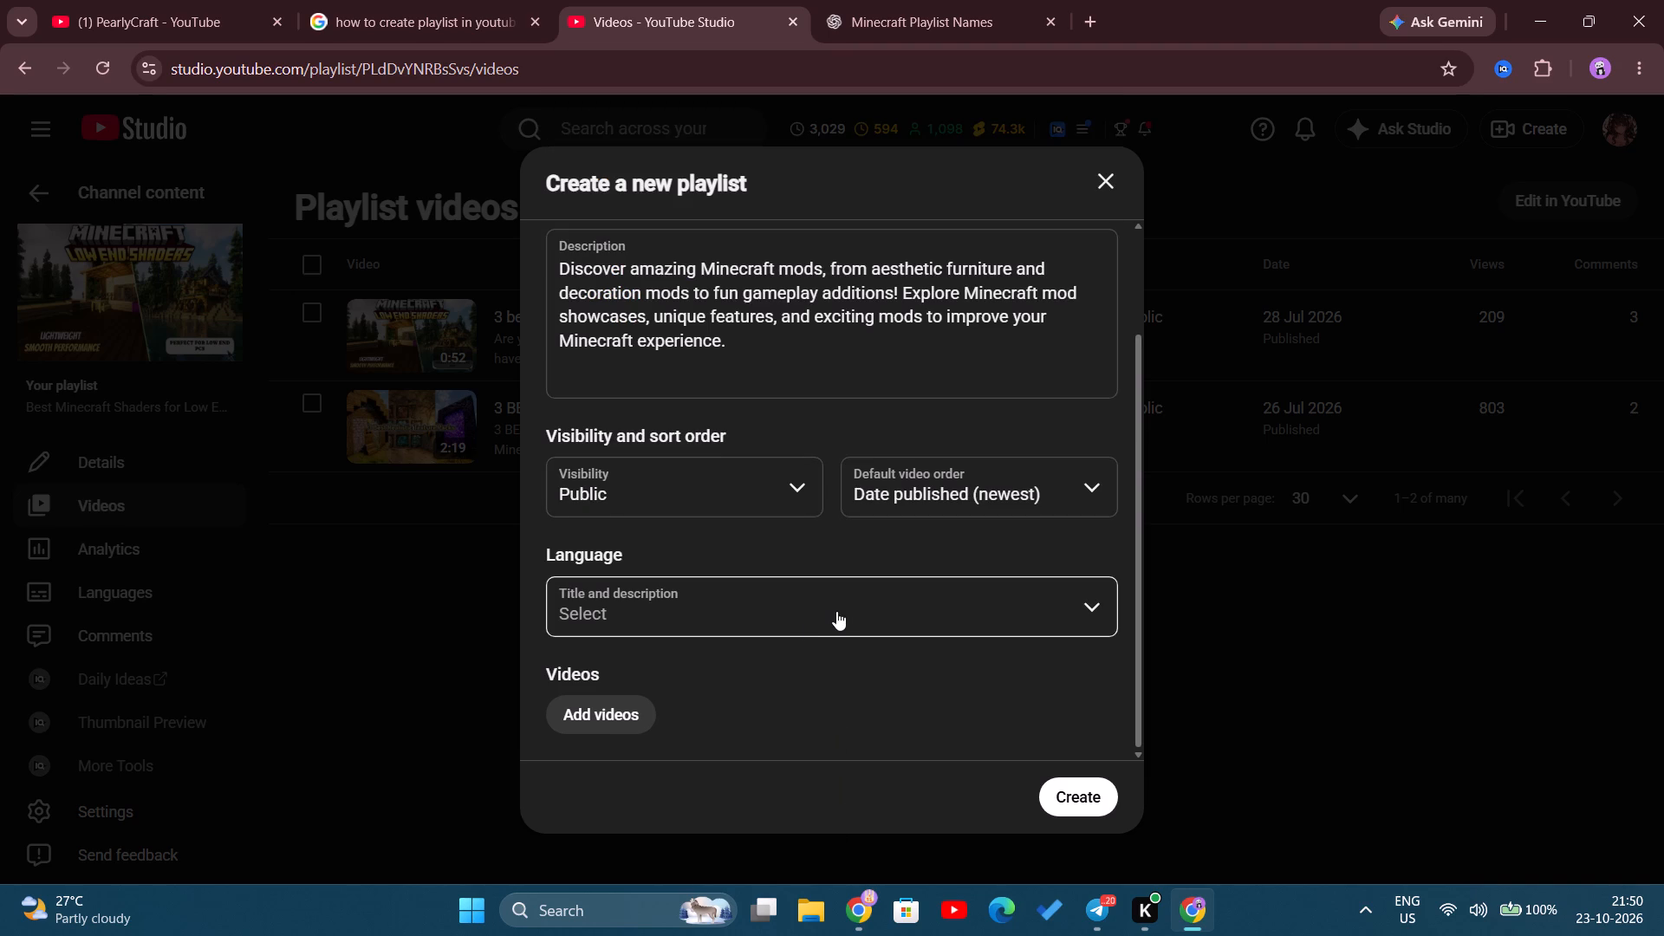
{"action": "left_click", "coordinate": [744, 607]}
{"action": "scroll", "coordinate": [748, 538], "scroll_direction": "down", "scroll_amount": 19}
{"action": "scroll", "coordinate": [748, 533], "scroll_direction": "down", "scroll_amount": 5}
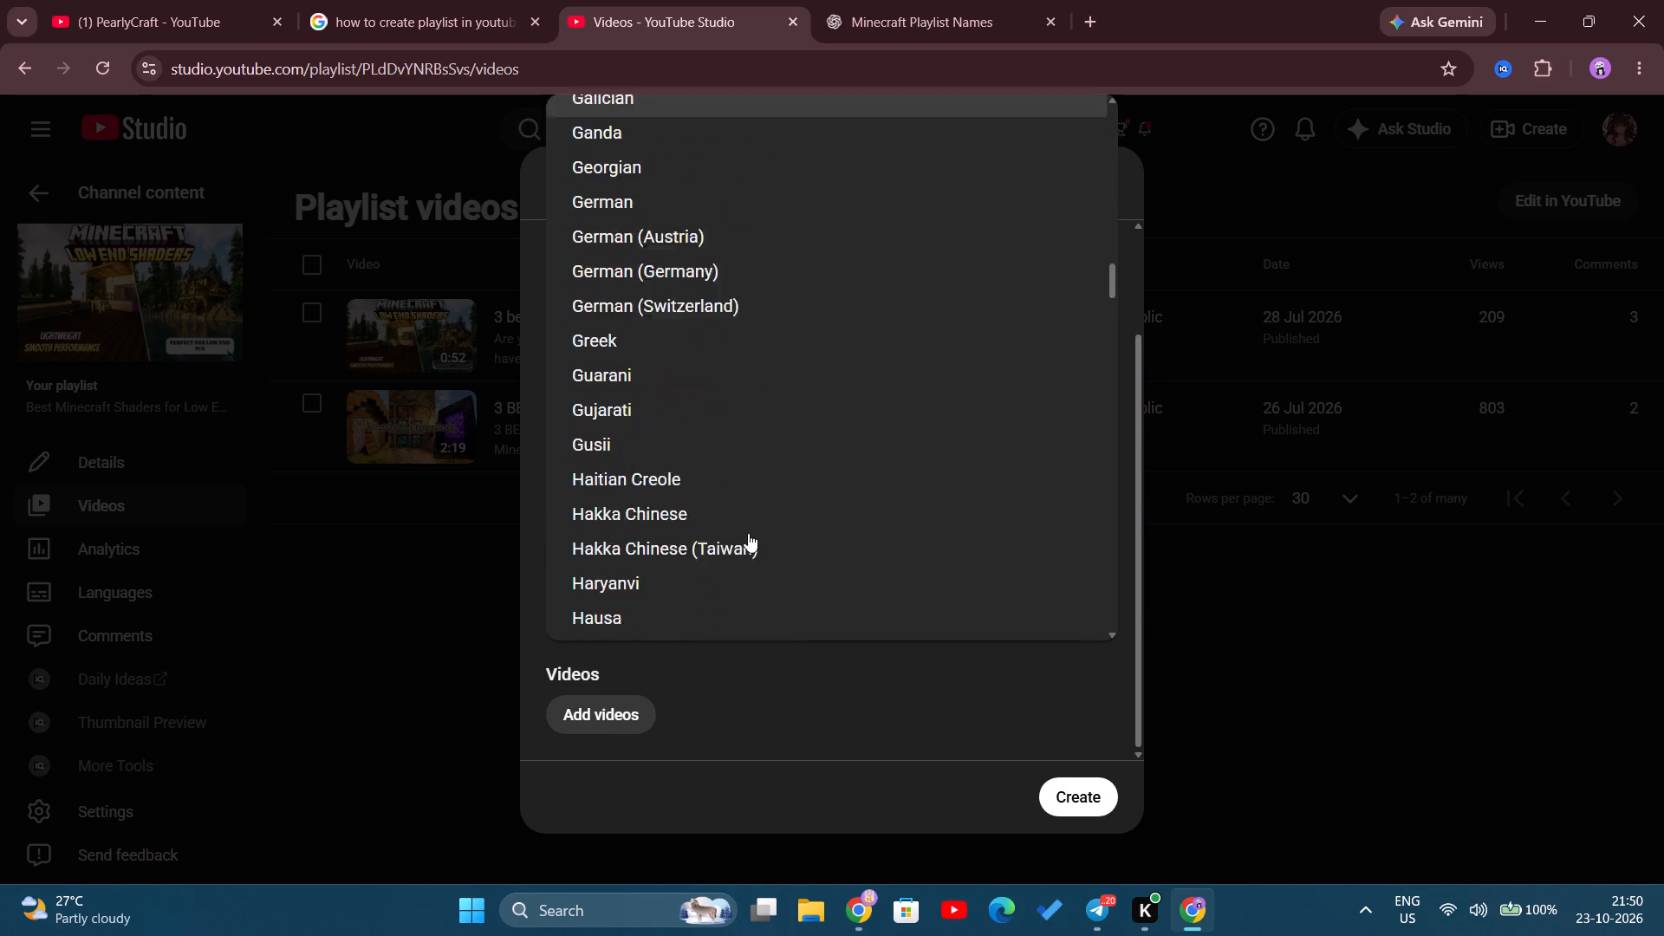
{"action": "scroll", "coordinate": [748, 533], "scroll_direction": "down", "scroll_amount": 4}
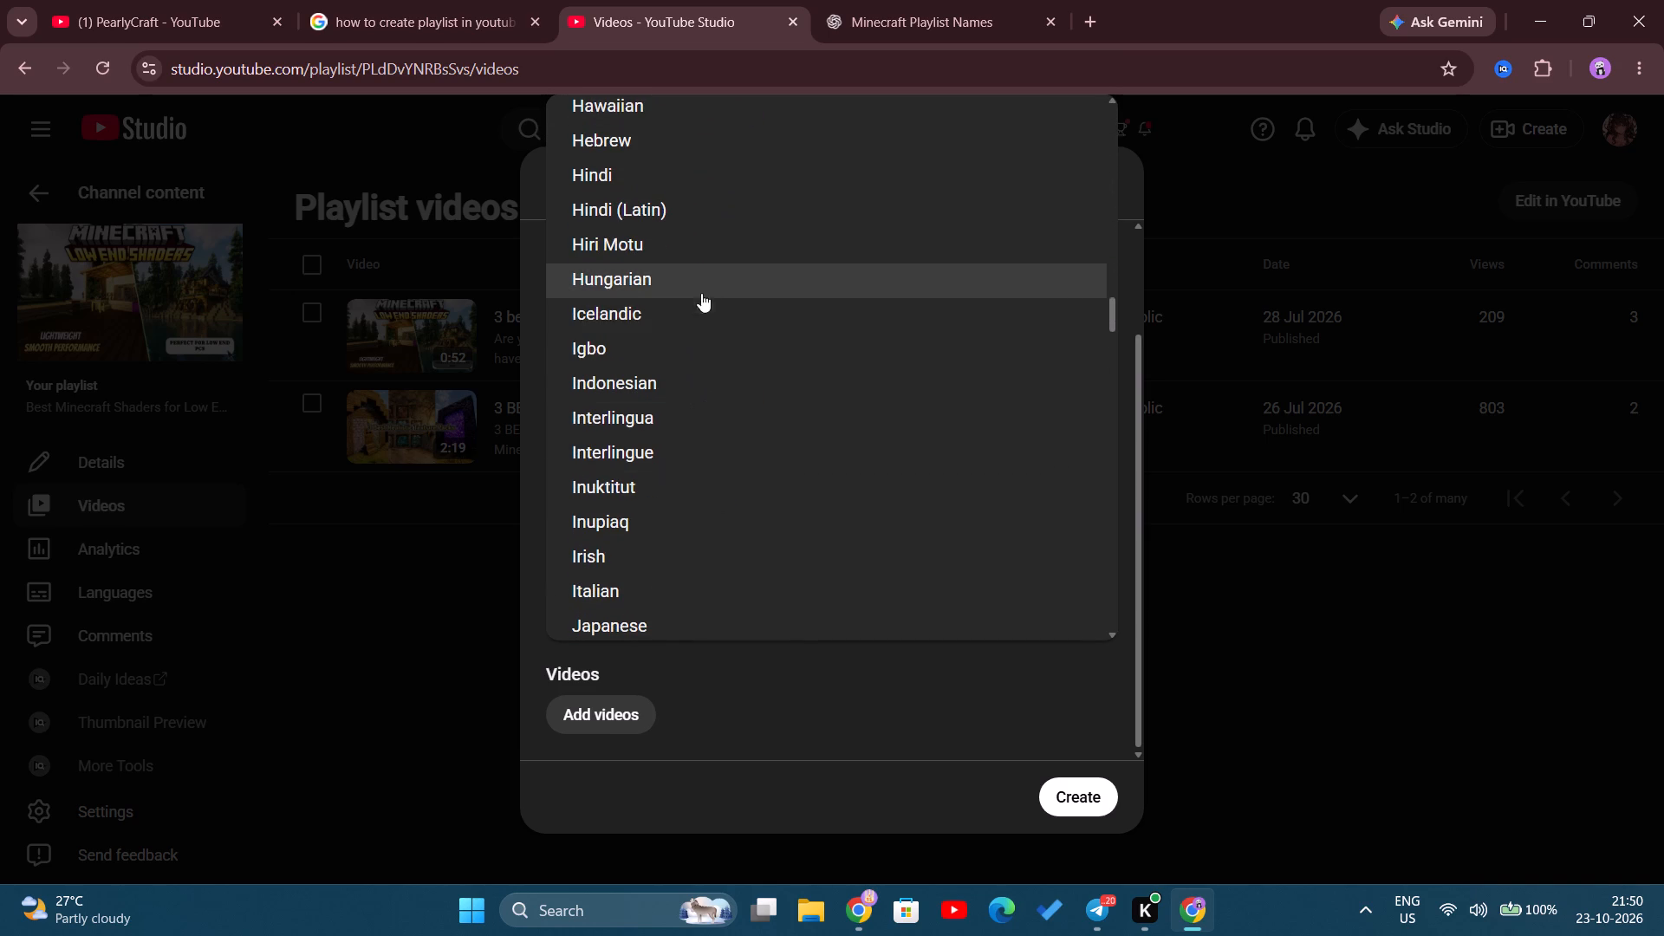
{"action": "scroll", "coordinate": [706, 473], "scroll_direction": "down", "scroll_amount": 13}
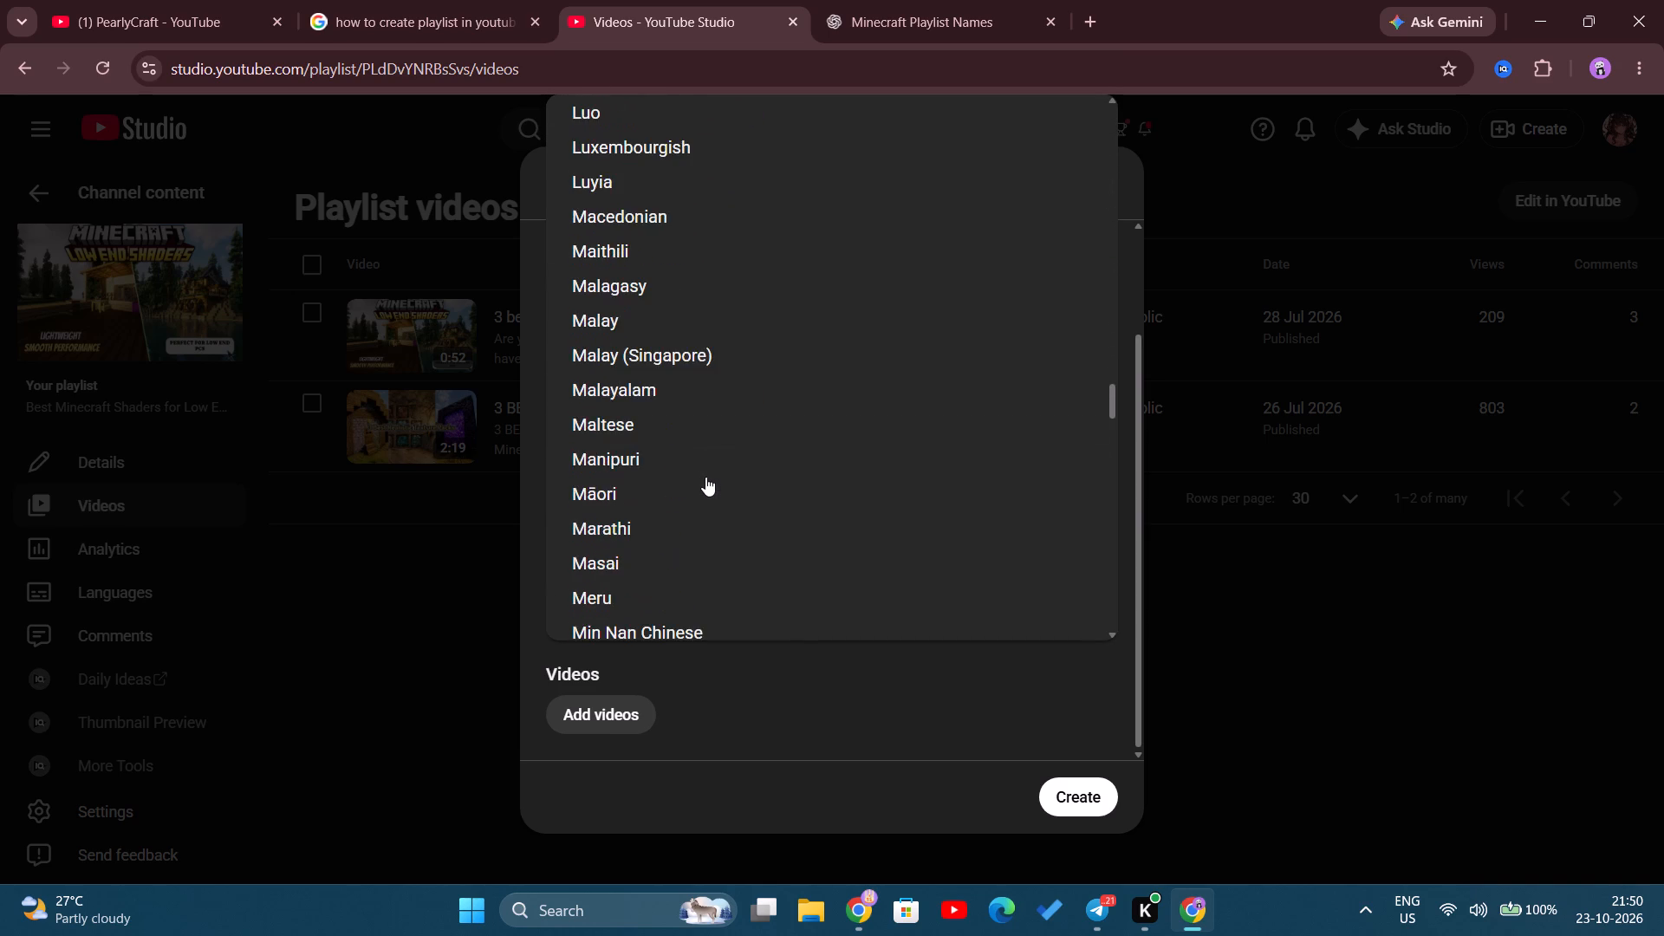
{"action": "scroll", "coordinate": [705, 477], "scroll_direction": "up", "scroll_amount": 11}
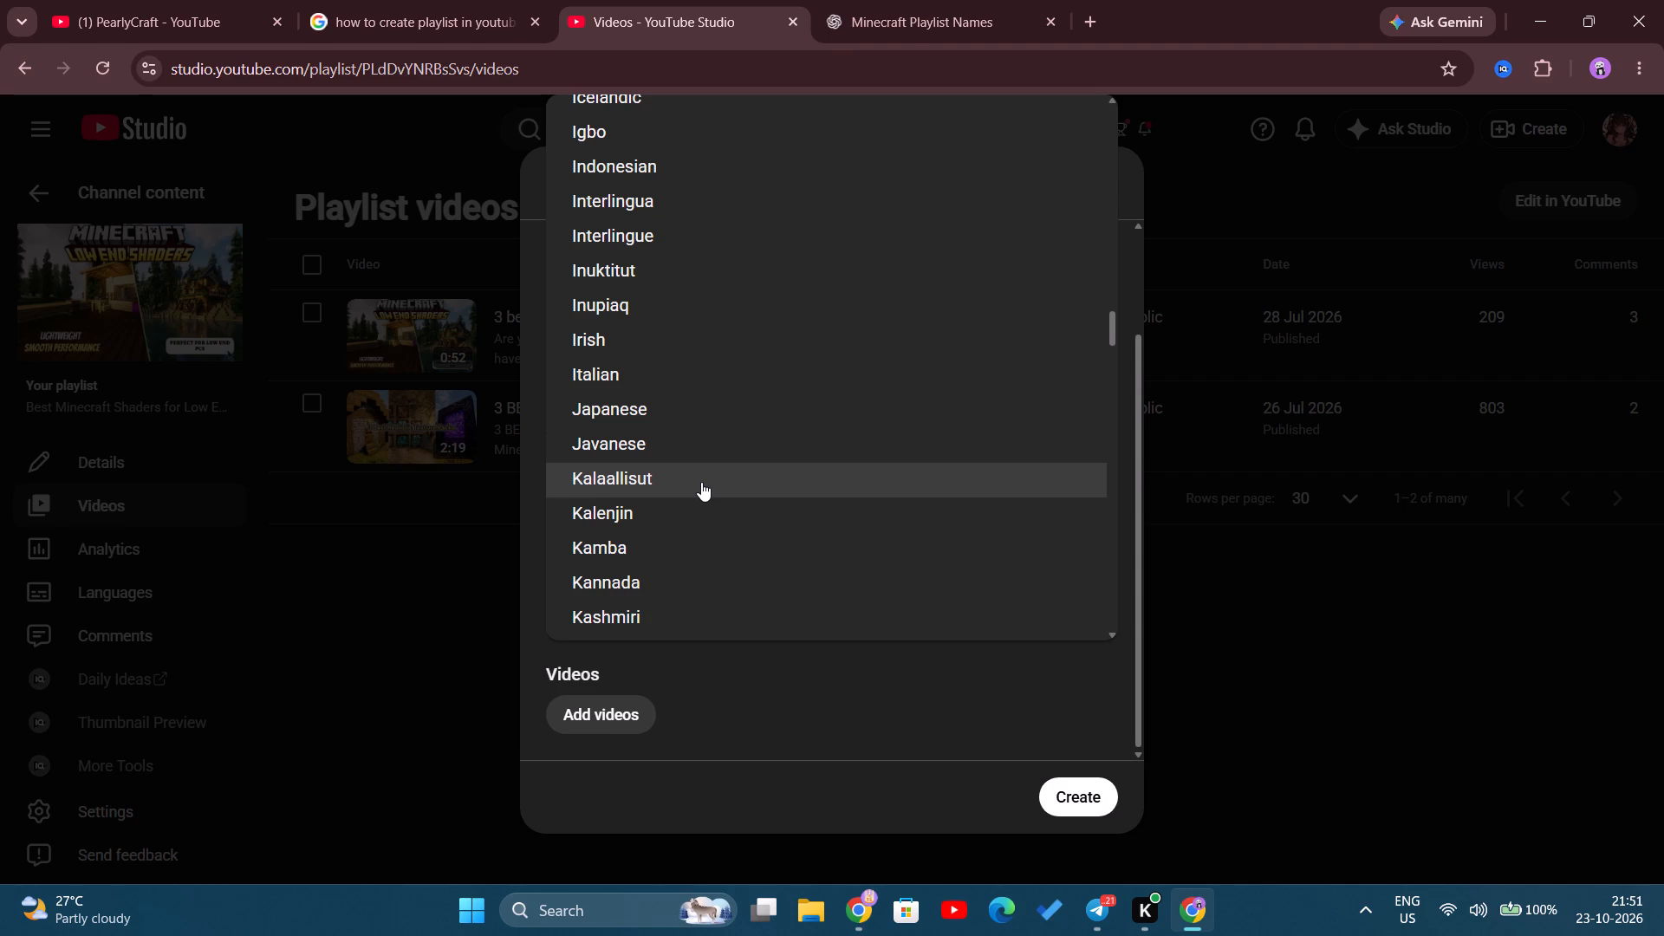
{"action": "scroll", "coordinate": [622, 315], "scroll_direction": "up", "scroll_amount": 7}
{"action": "scroll", "coordinate": [800, 374], "scroll_direction": "up", "scroll_amount": 5}
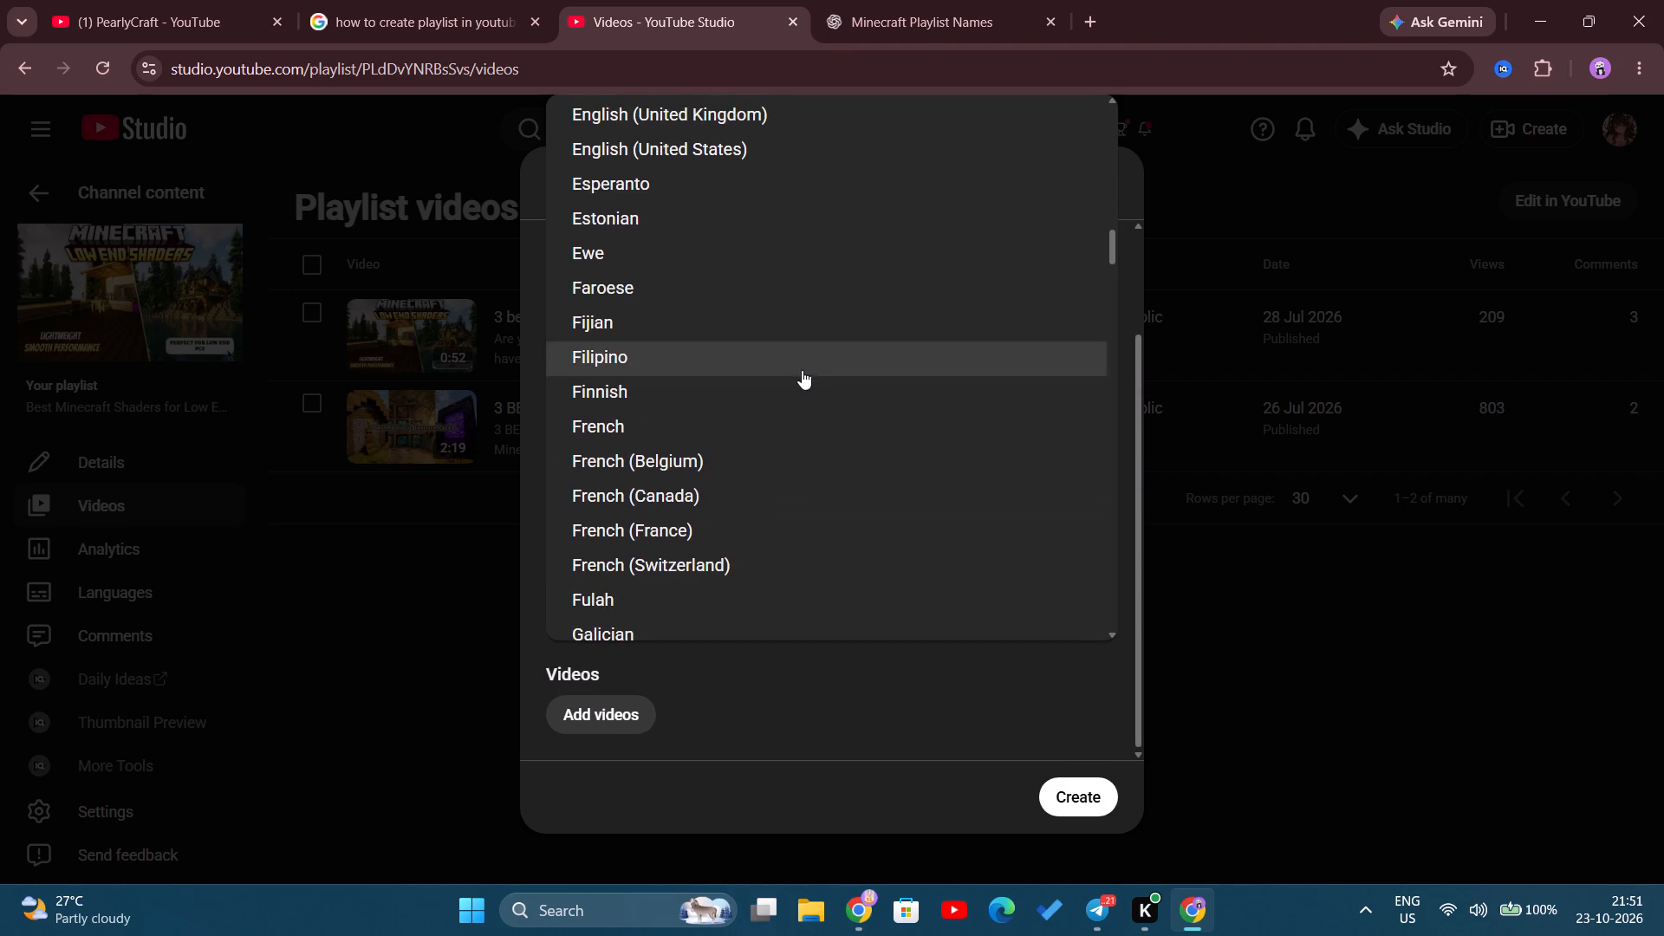
{"action": "scroll", "coordinate": [761, 229], "scroll_direction": "up", "scroll_amount": 2}
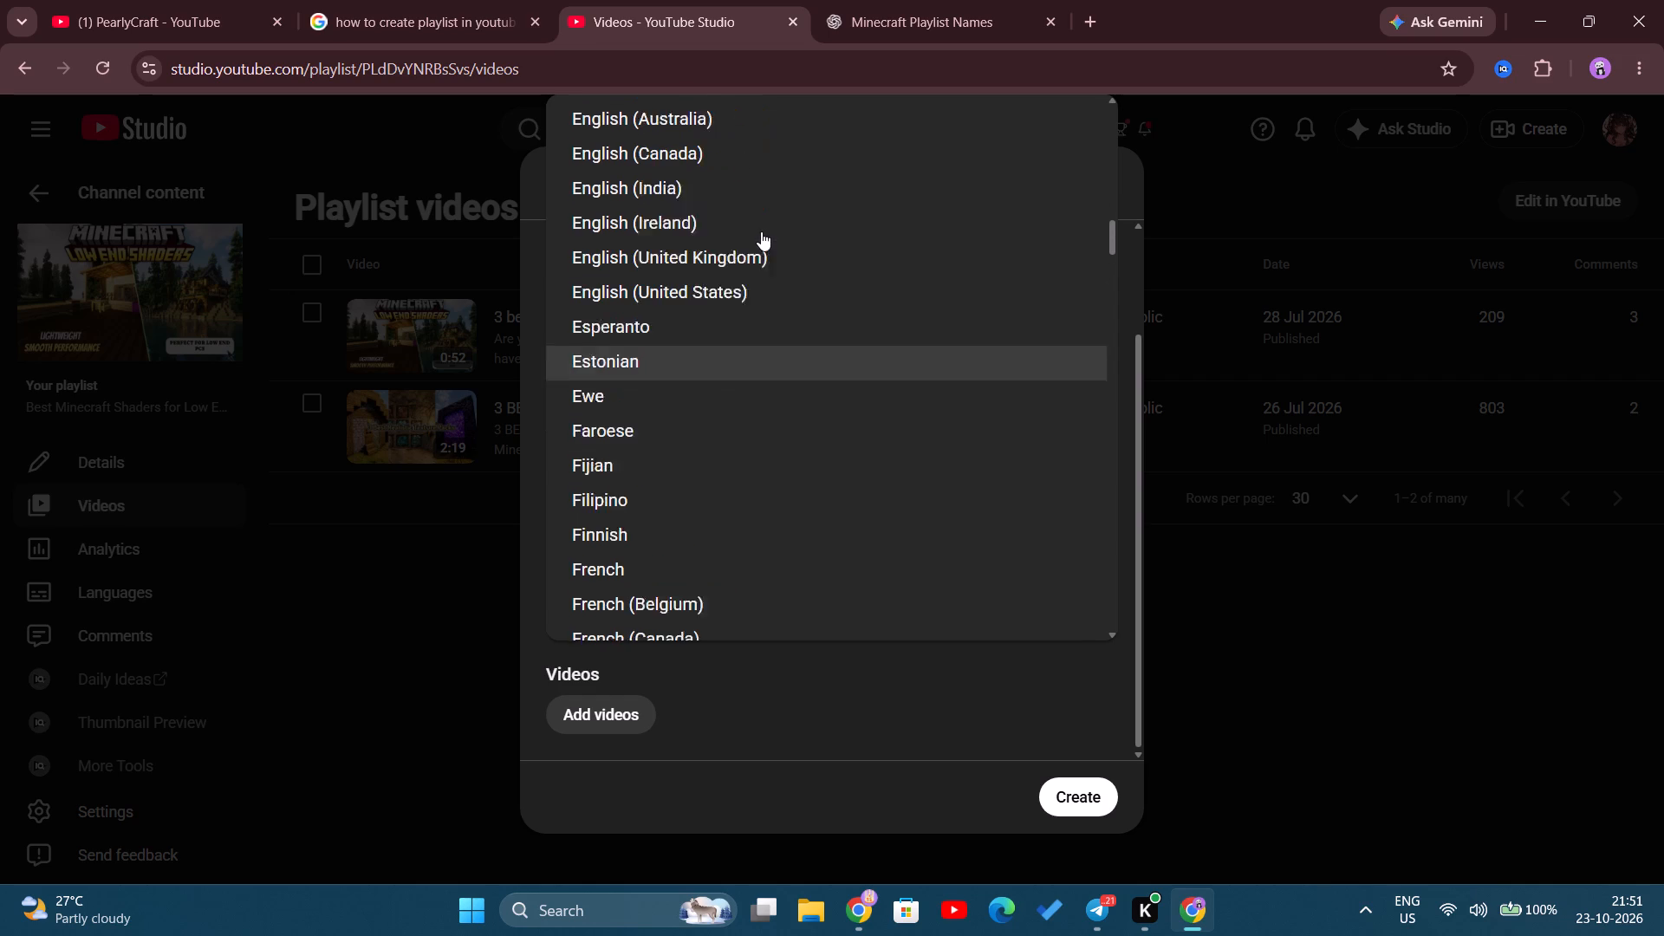
{"action": "scroll", "coordinate": [761, 231], "scroll_direction": "up", "scroll_amount": 1}
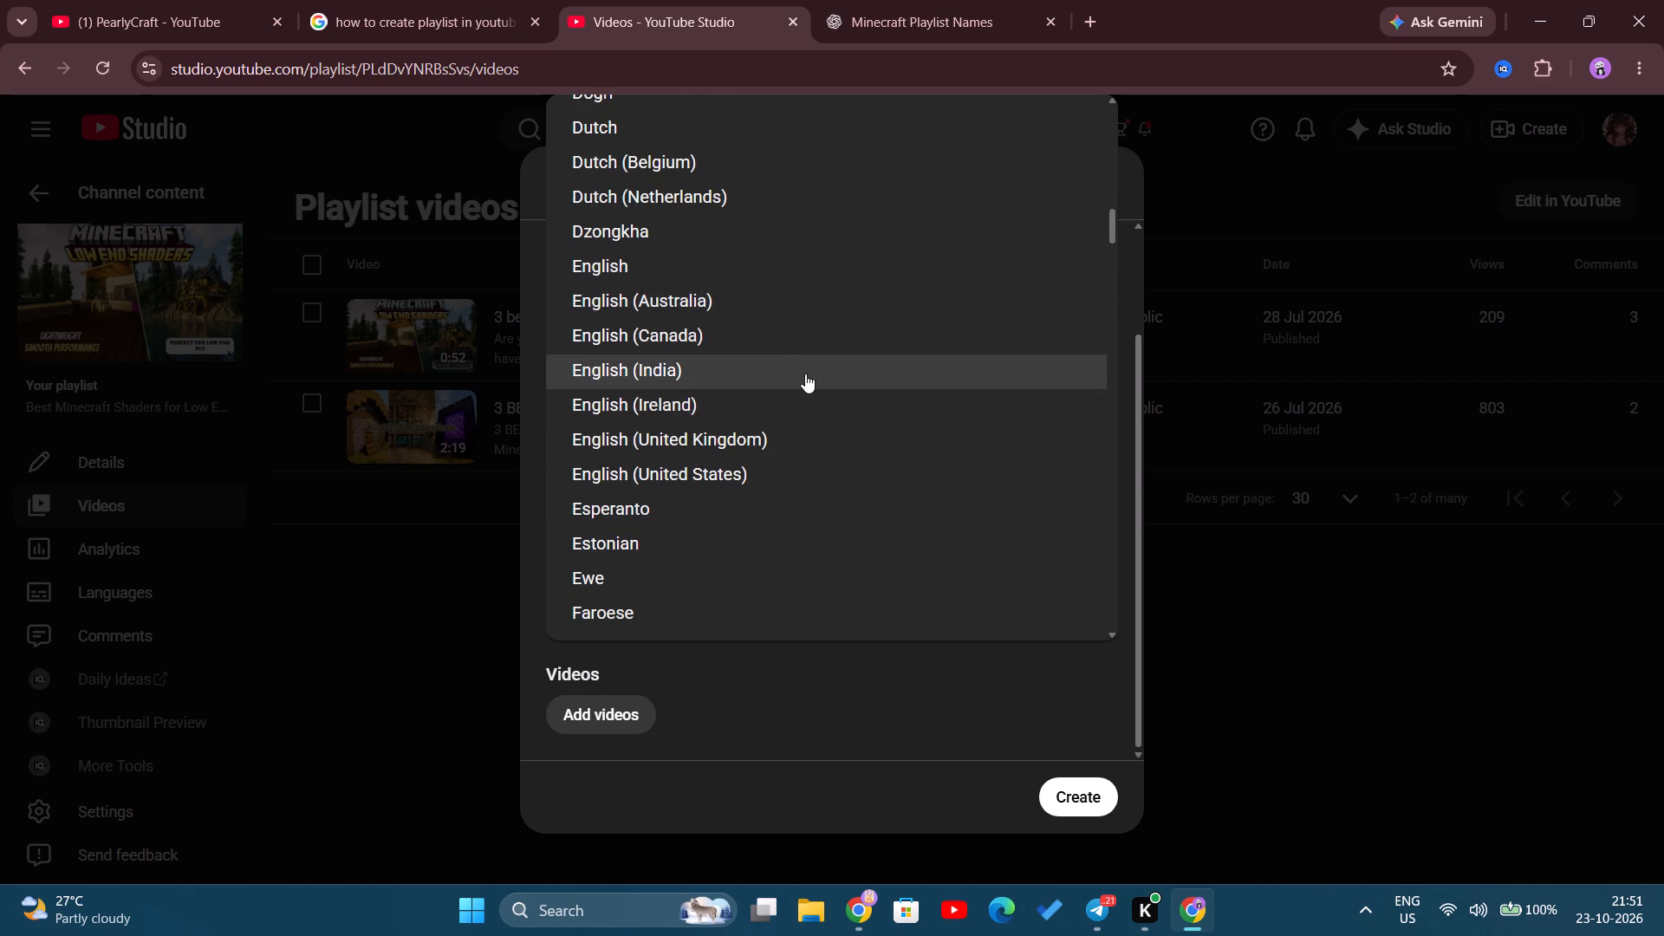
{"action": "left_click", "coordinate": [805, 374]}
Look through the available title and description languages again for other options, keeping the current choice.
{"action": "left_click", "coordinate": [1091, 595]}
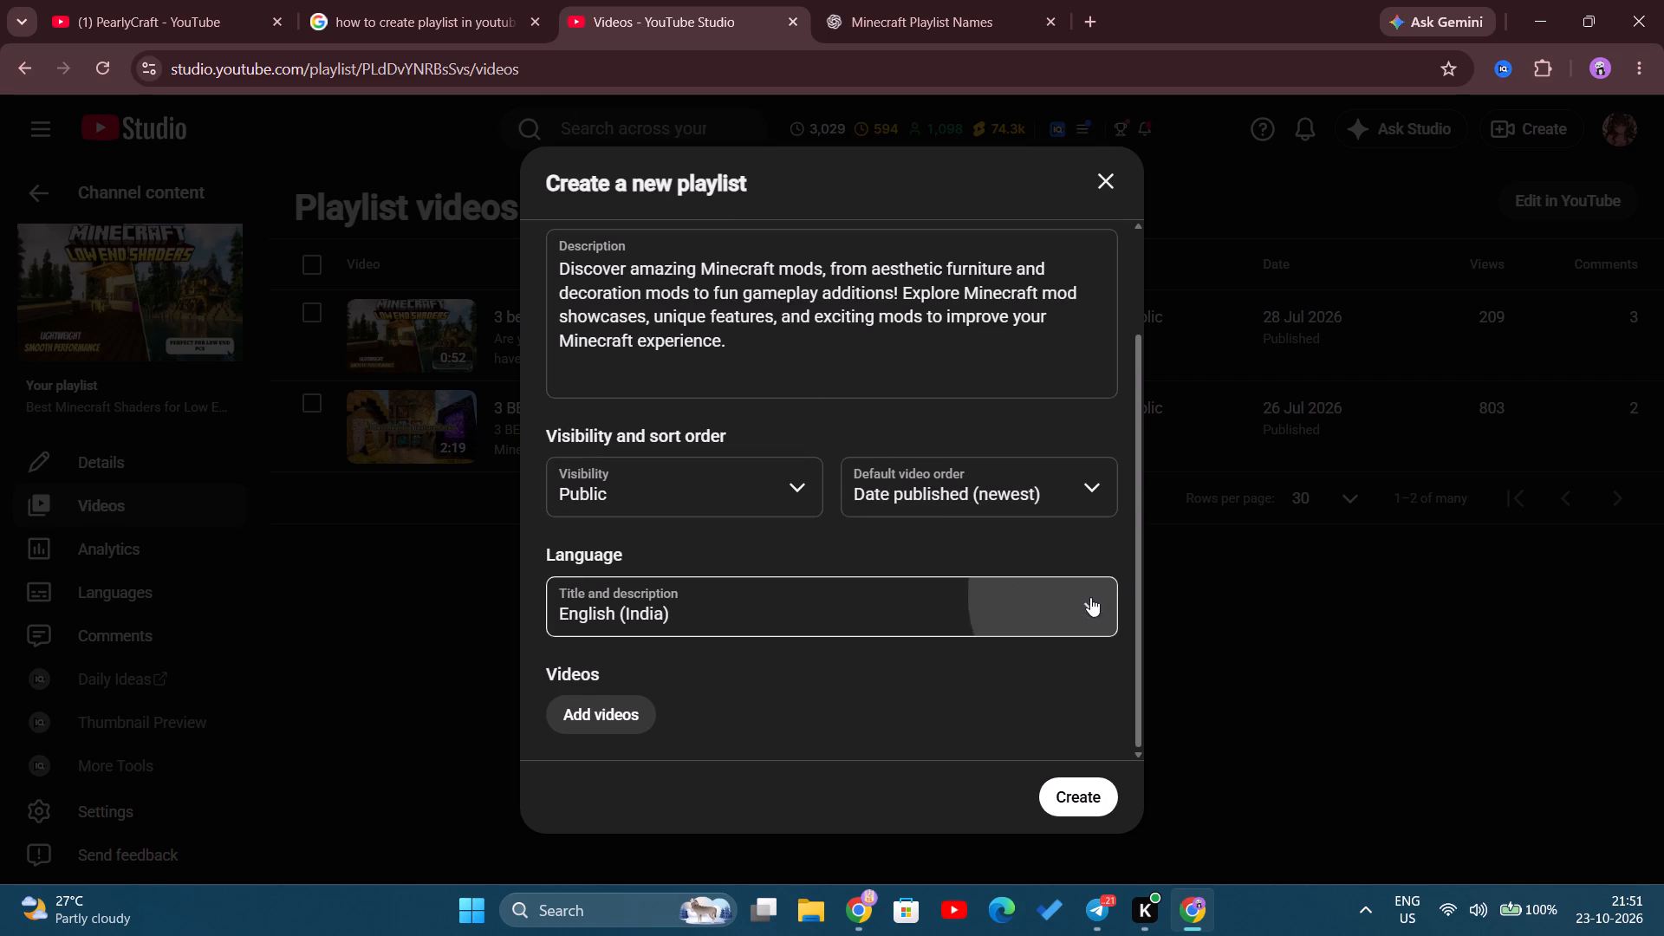
{"action": "scroll", "coordinate": [713, 447], "scroll_direction": "up", "scroll_amount": 18}
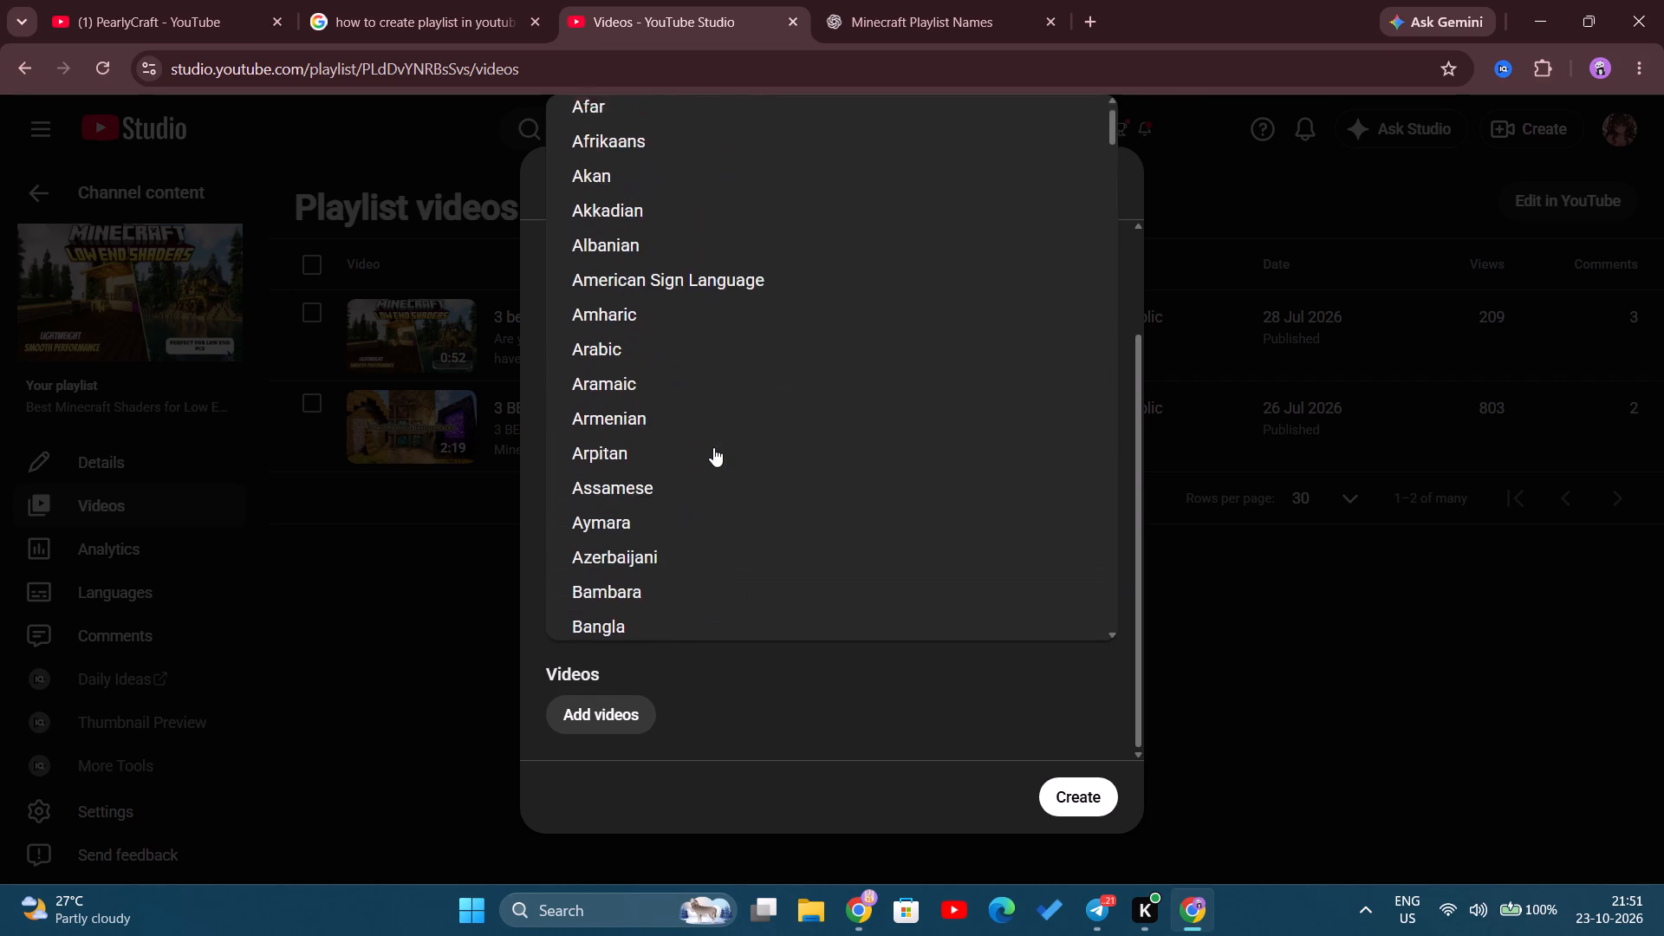
{"action": "scroll", "coordinate": [713, 447], "scroll_direction": "up", "scroll_amount": 9}
{"action": "left_click", "coordinate": [660, 683]}
{"action": "left_click", "coordinate": [692, 593]}
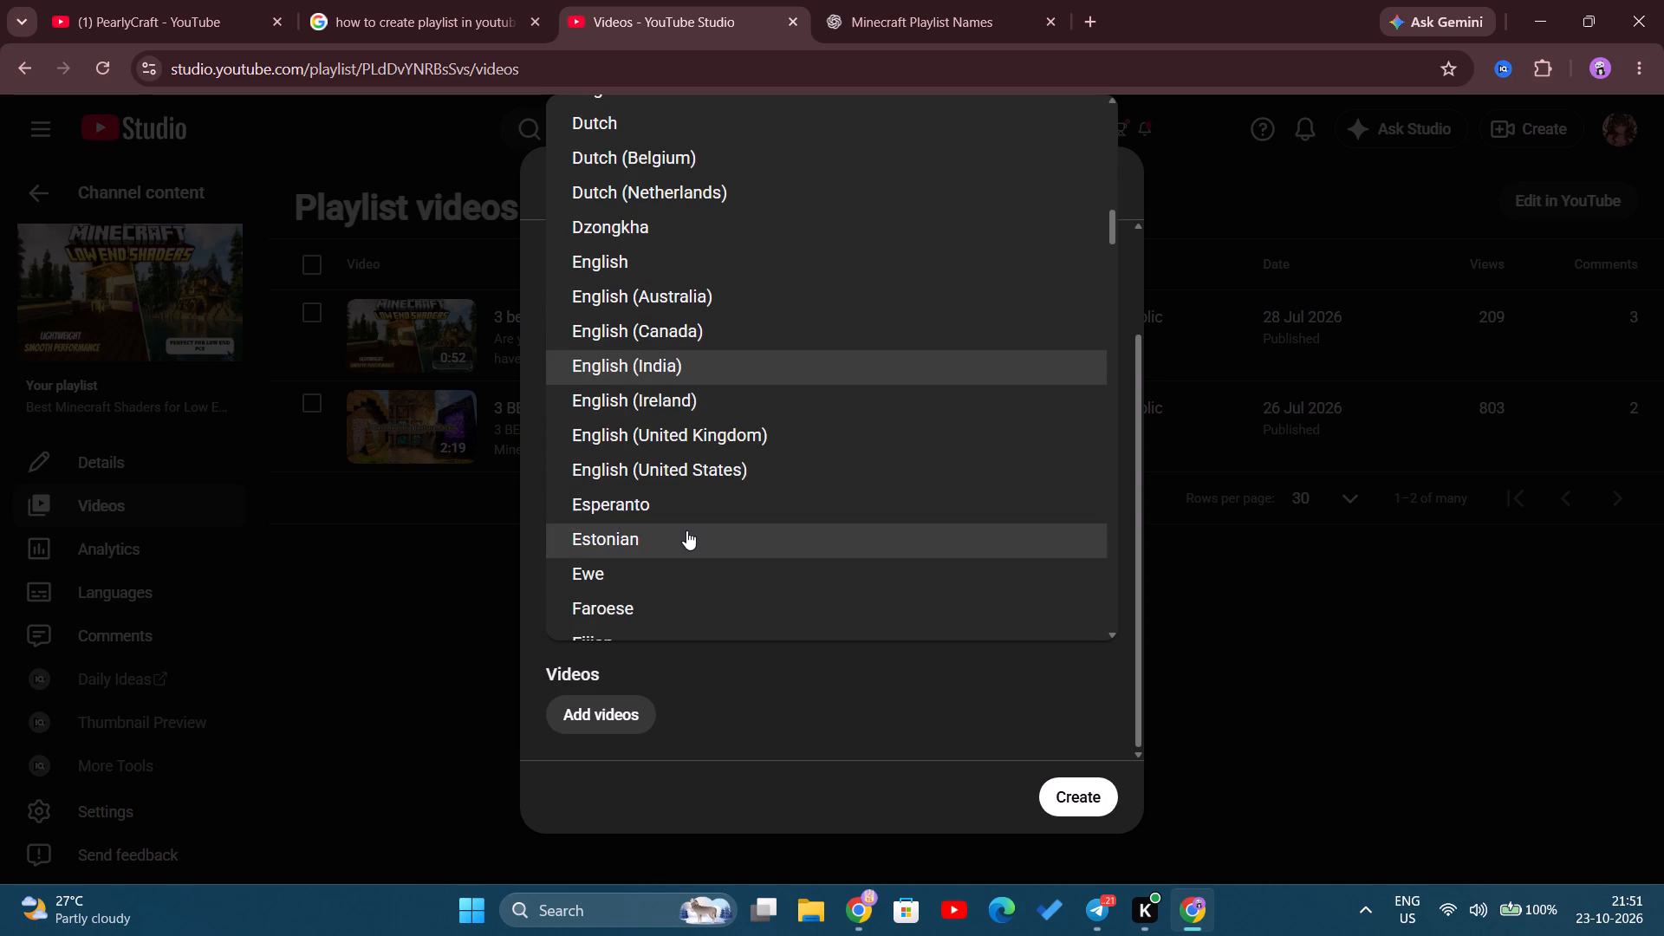
{"action": "scroll", "coordinate": [581, 495], "scroll_direction": "up", "scroll_amount": 6}
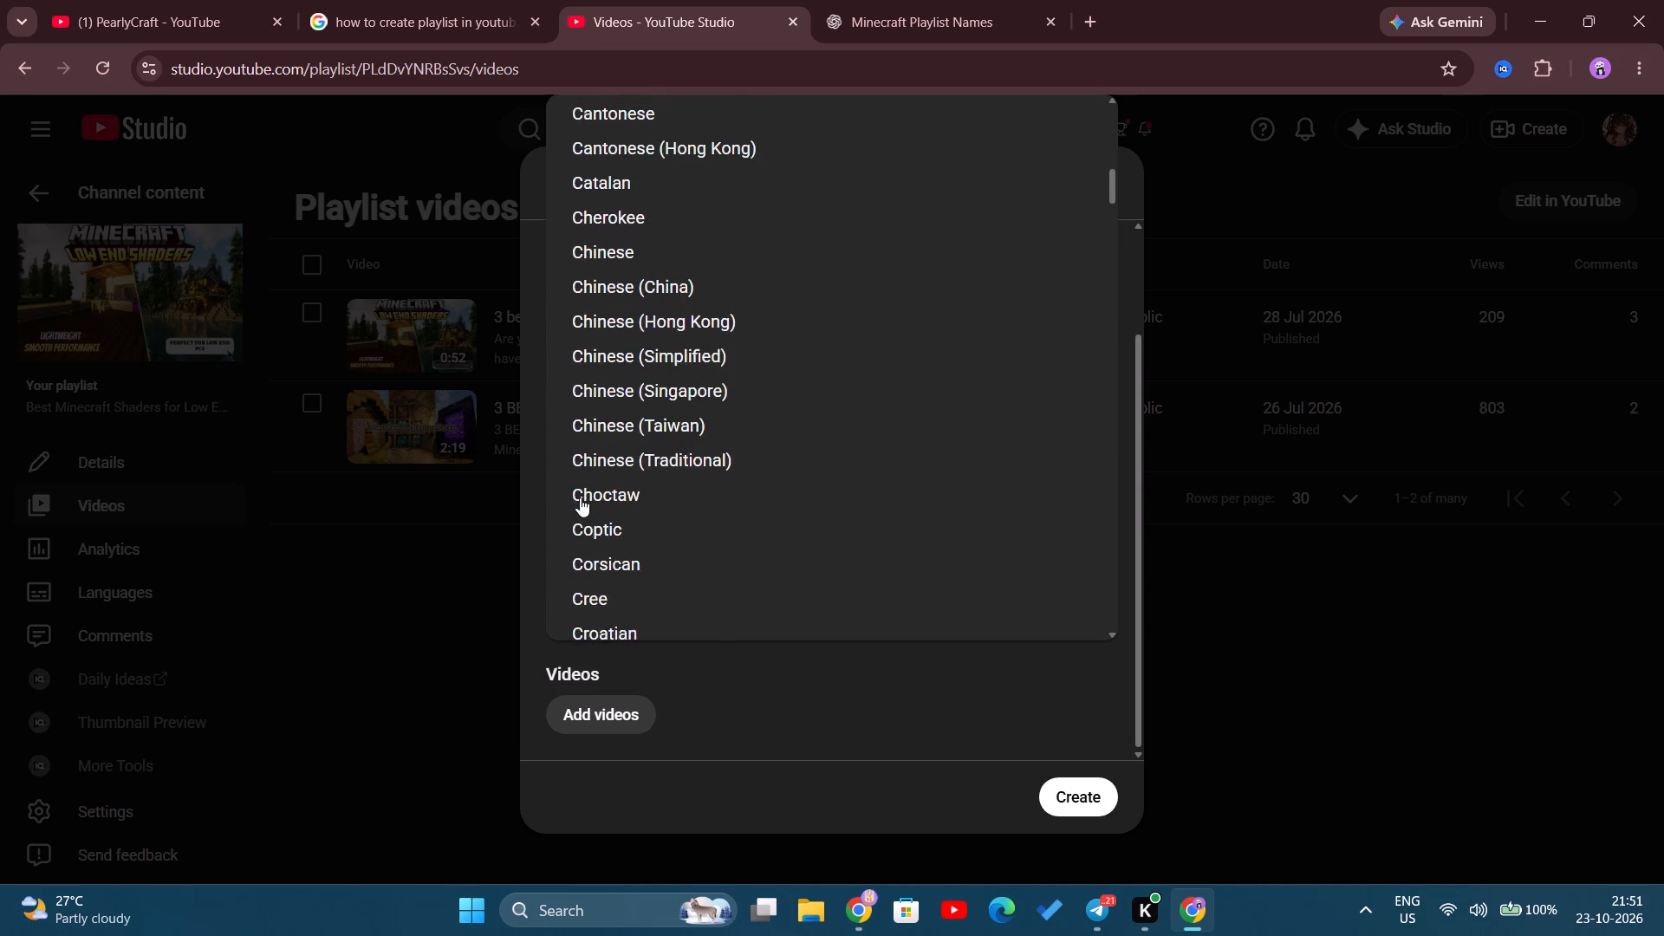
{"action": "scroll", "coordinate": [580, 497], "scroll_direction": "up", "scroll_amount": 6}
{"action": "scroll", "coordinate": [865, 383], "scroll_direction": "up", "scroll_amount": 11}
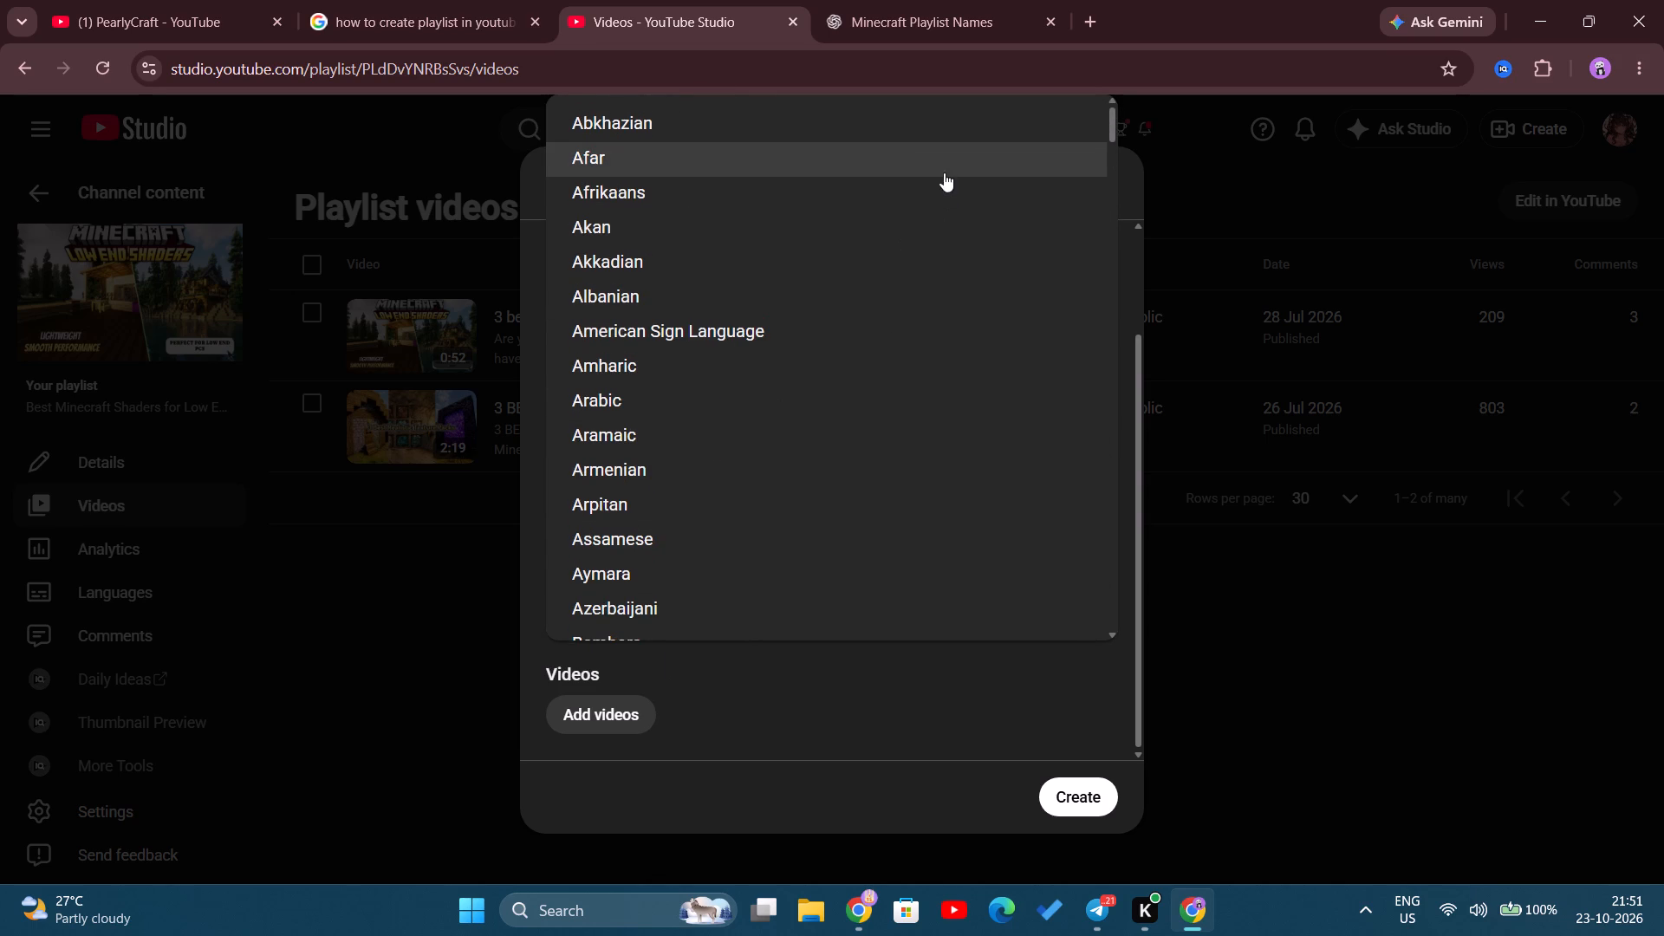
{"action": "left_click", "coordinate": [781, 710]}
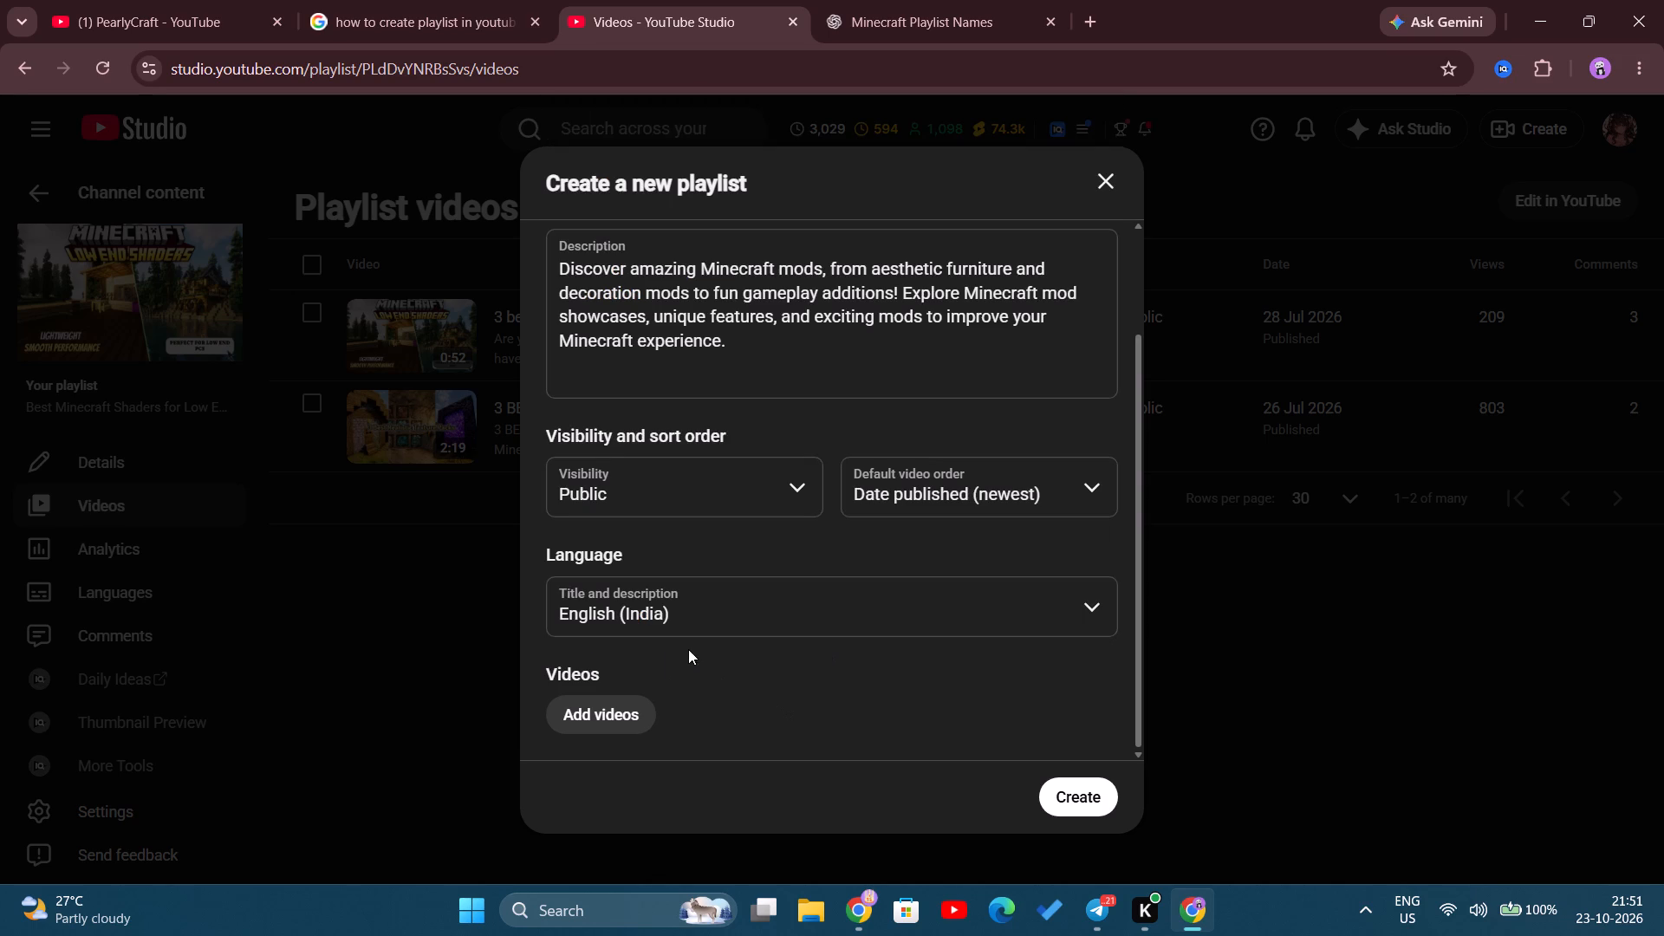
{"action": "left_click", "coordinate": [749, 611]}
{"action": "scroll", "coordinate": [746, 575], "scroll_direction": "down", "scroll_amount": 16}
{"action": "scroll", "coordinate": [741, 562], "scroll_direction": "down", "scroll_amount": 16}
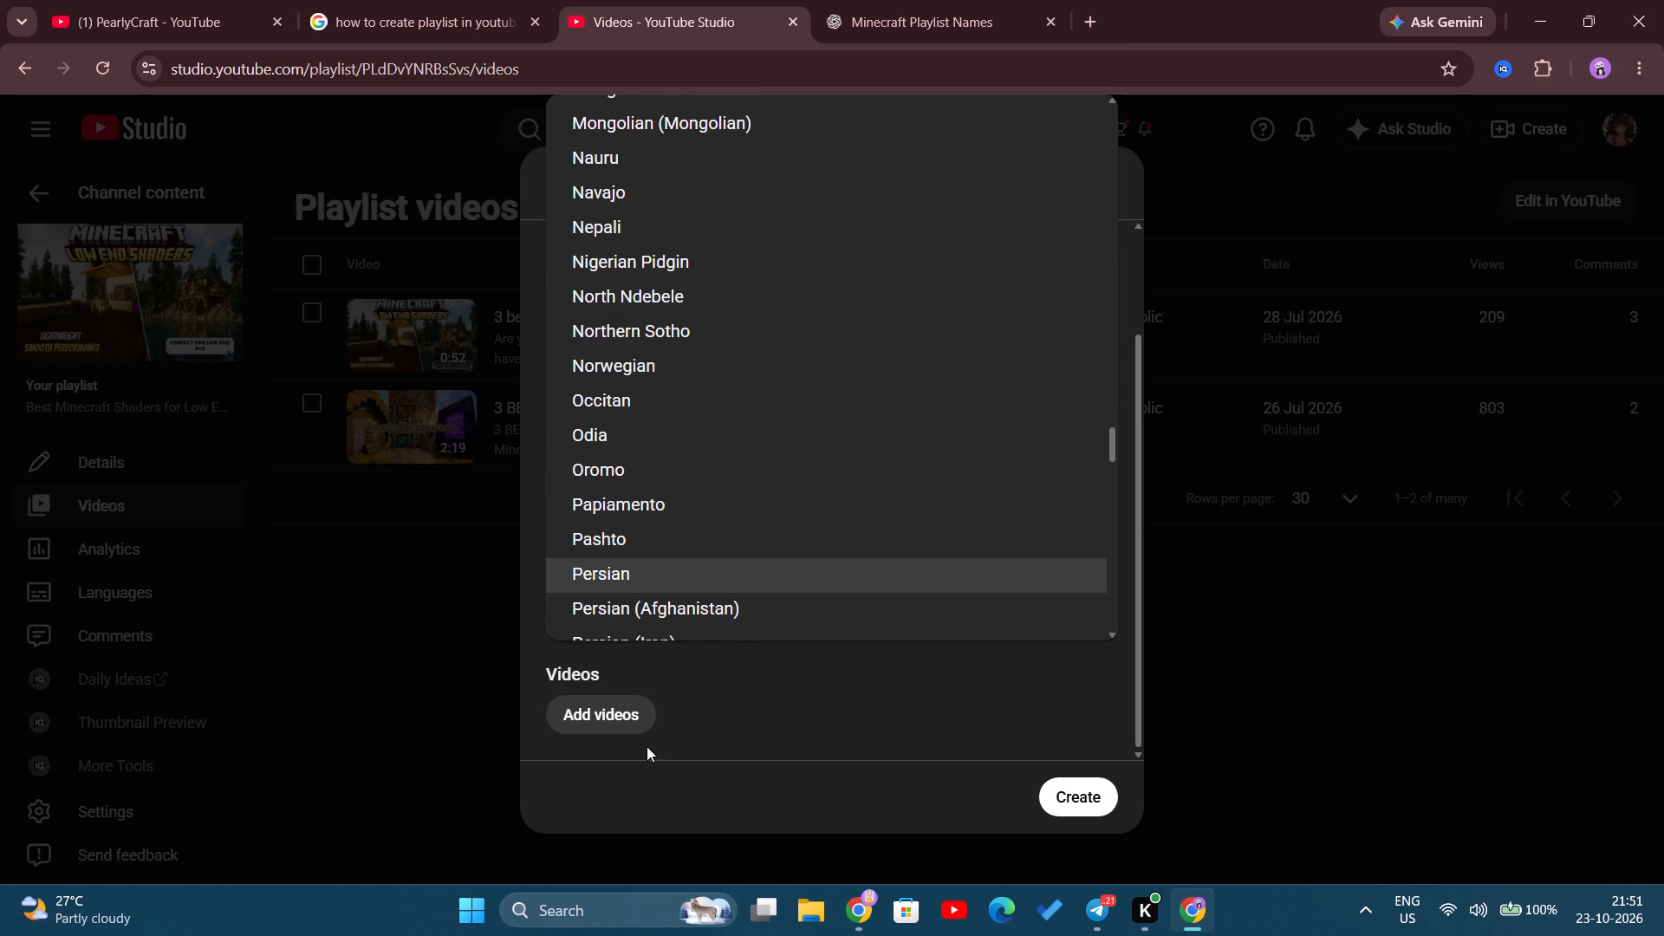
{"action": "left_click", "coordinate": [803, 688]}
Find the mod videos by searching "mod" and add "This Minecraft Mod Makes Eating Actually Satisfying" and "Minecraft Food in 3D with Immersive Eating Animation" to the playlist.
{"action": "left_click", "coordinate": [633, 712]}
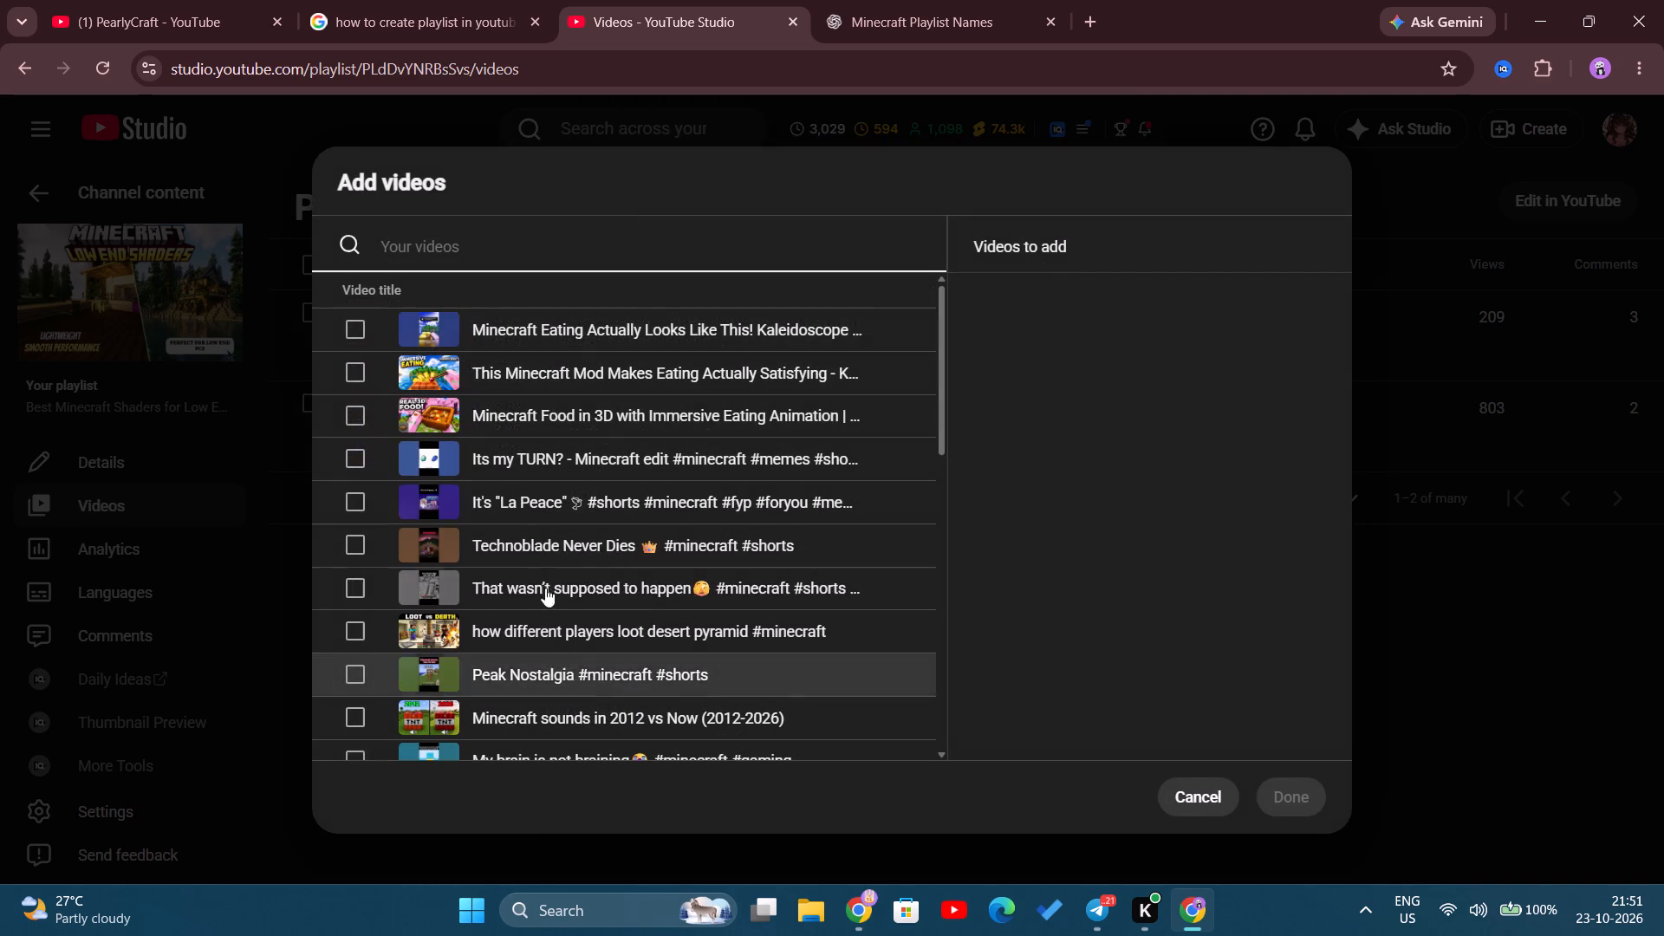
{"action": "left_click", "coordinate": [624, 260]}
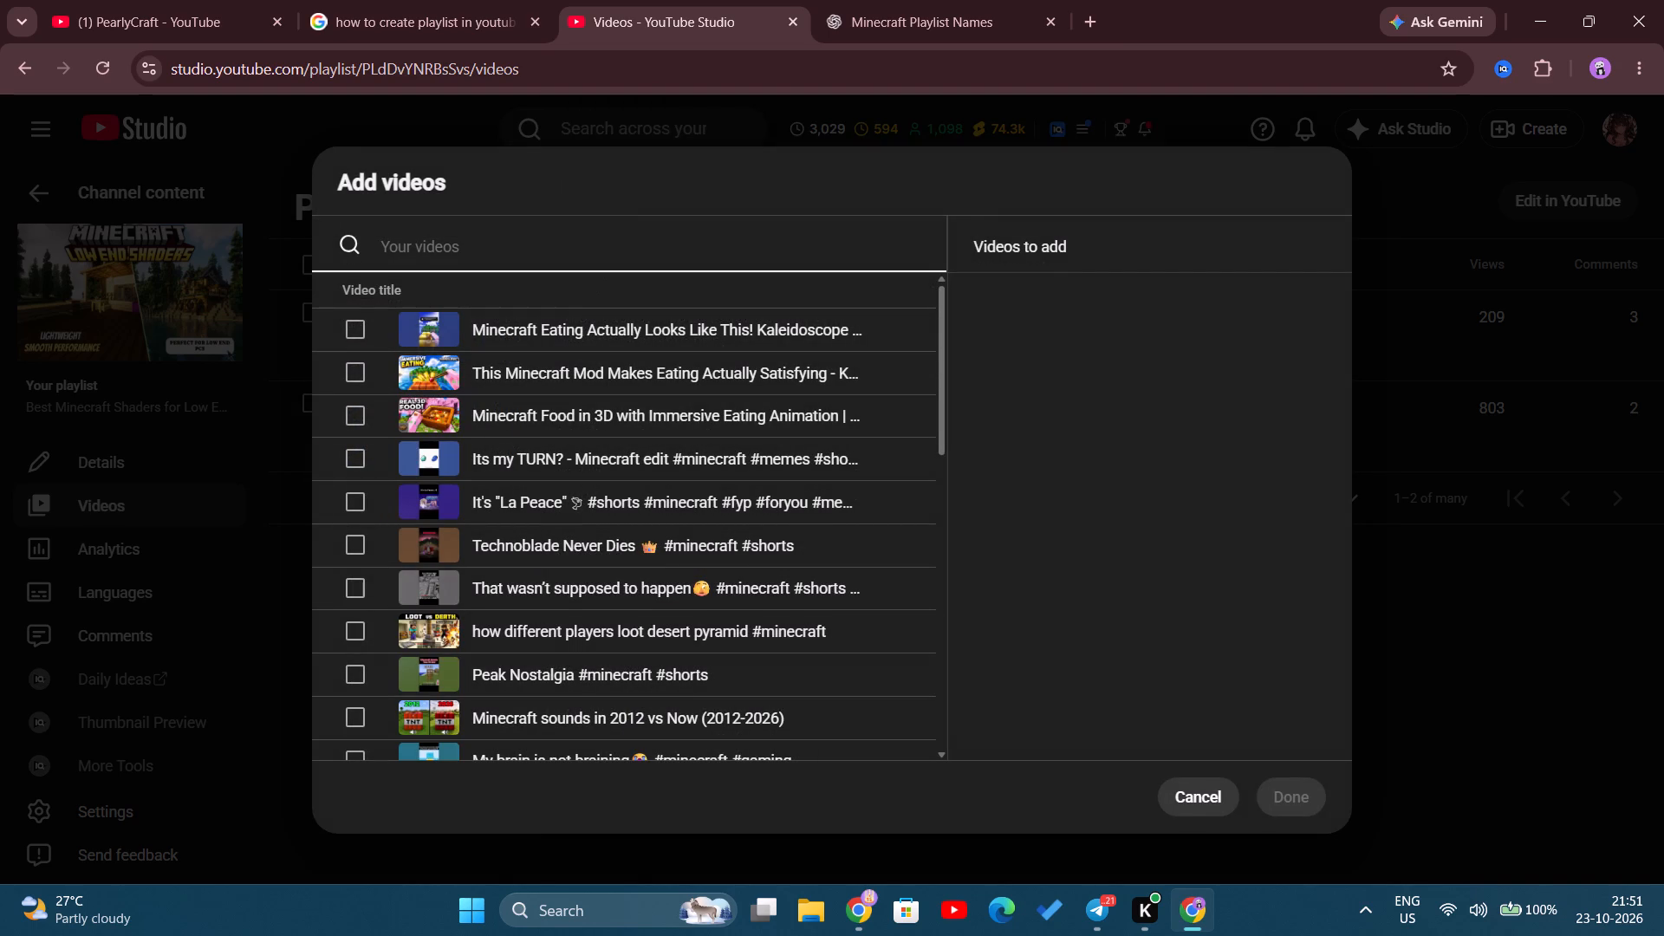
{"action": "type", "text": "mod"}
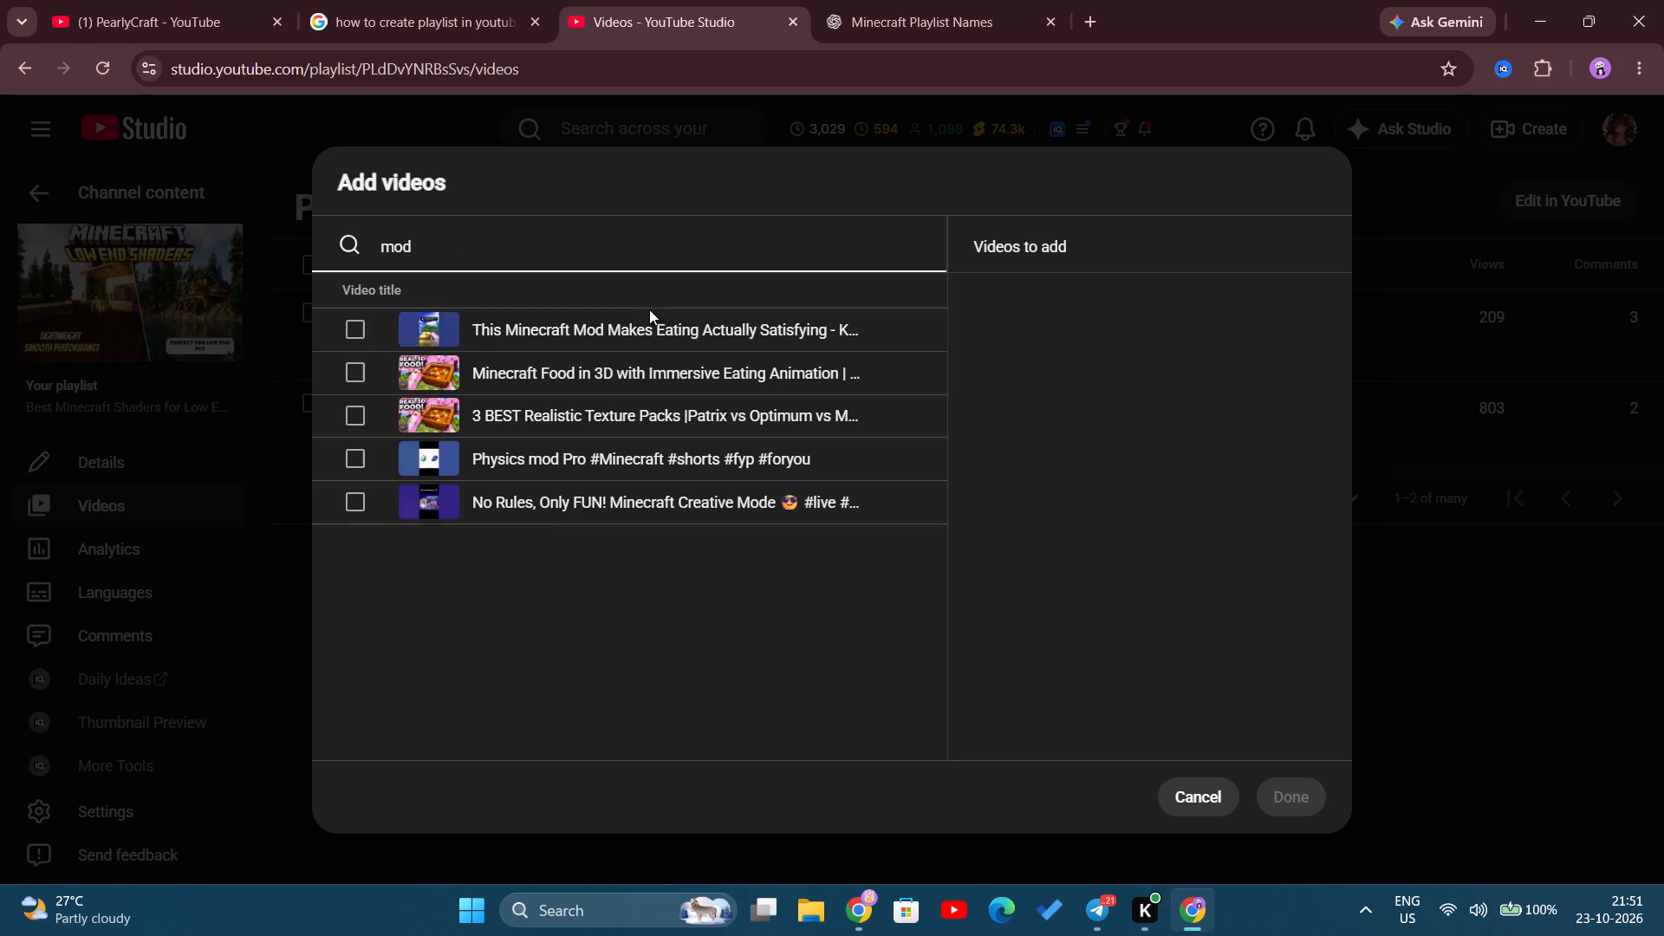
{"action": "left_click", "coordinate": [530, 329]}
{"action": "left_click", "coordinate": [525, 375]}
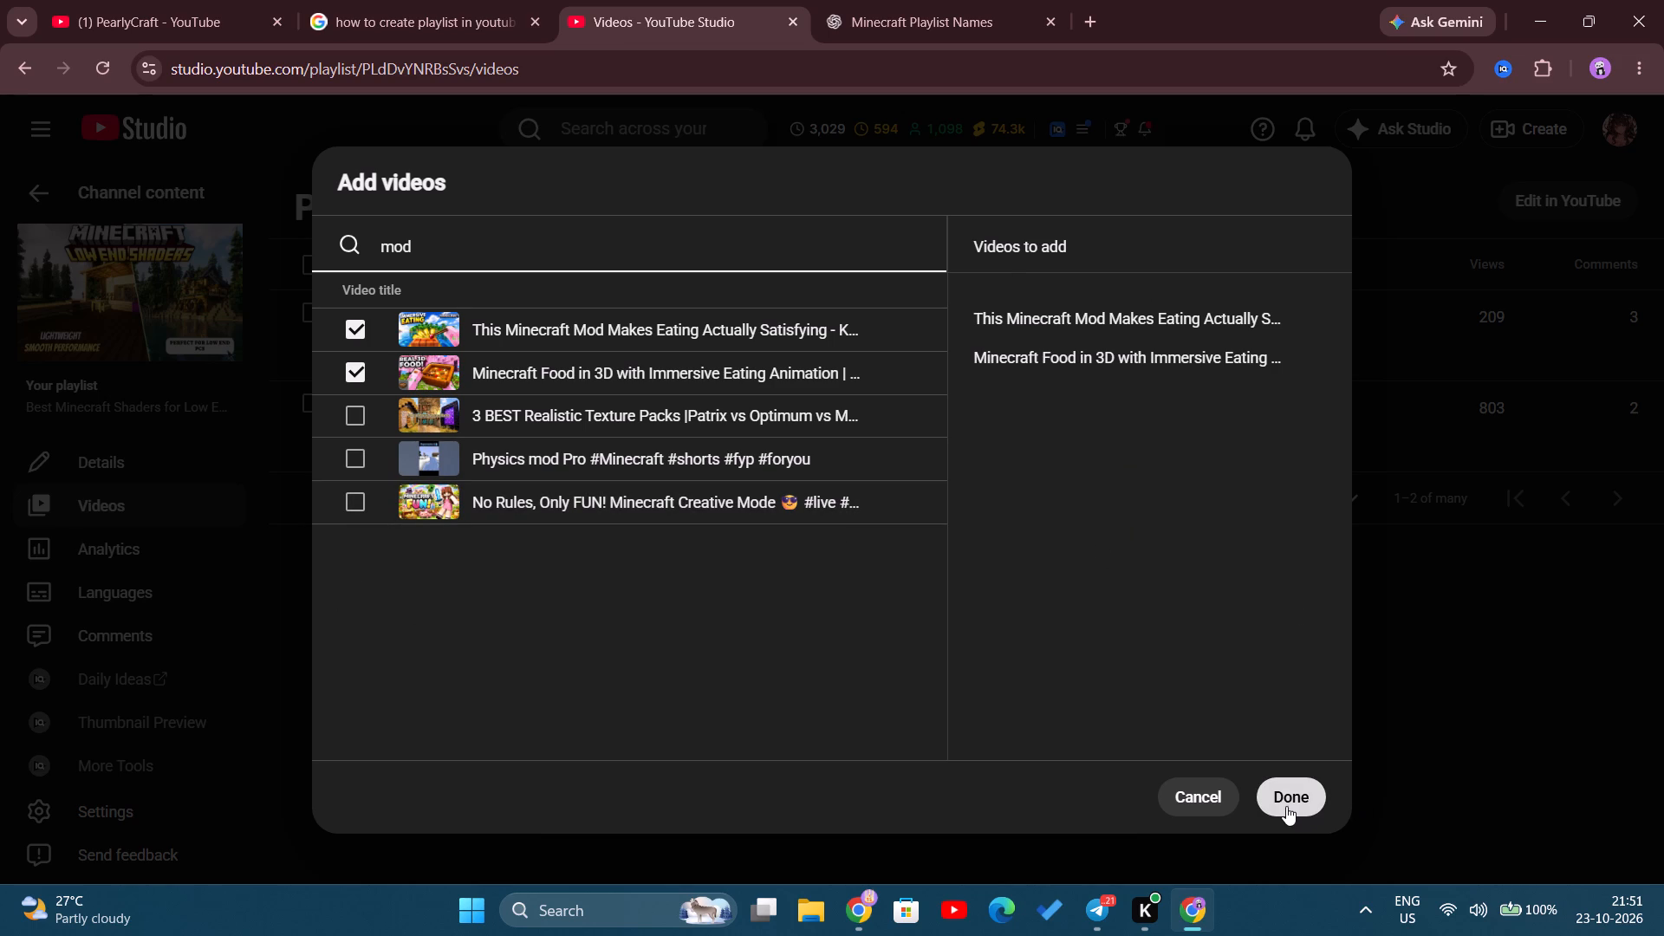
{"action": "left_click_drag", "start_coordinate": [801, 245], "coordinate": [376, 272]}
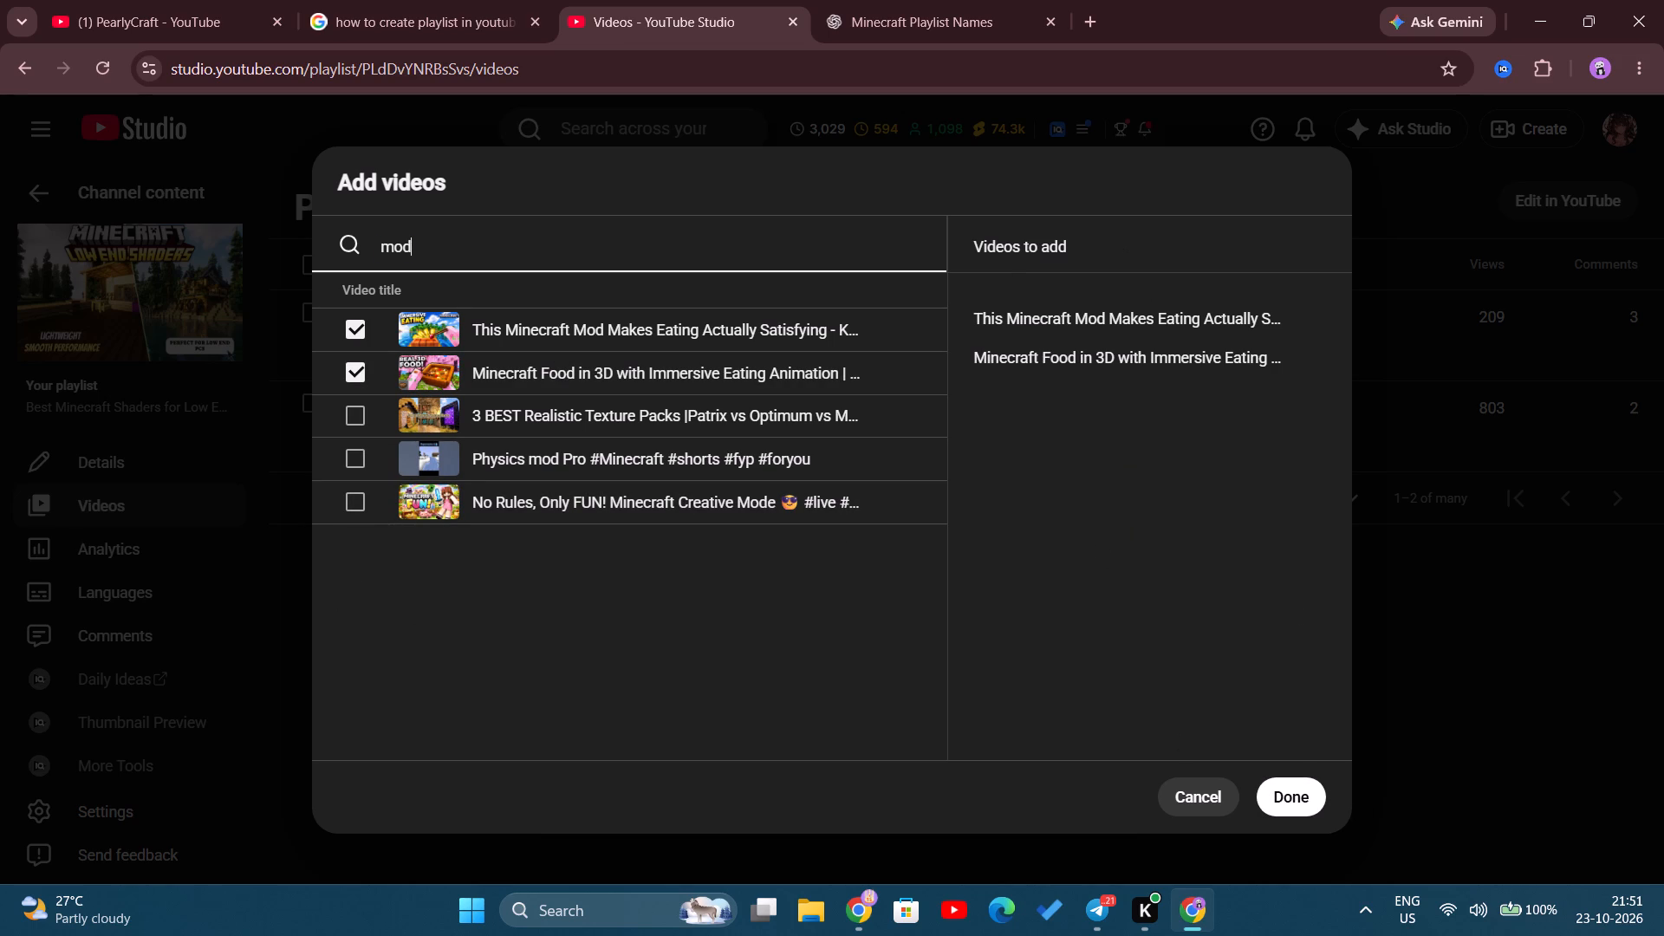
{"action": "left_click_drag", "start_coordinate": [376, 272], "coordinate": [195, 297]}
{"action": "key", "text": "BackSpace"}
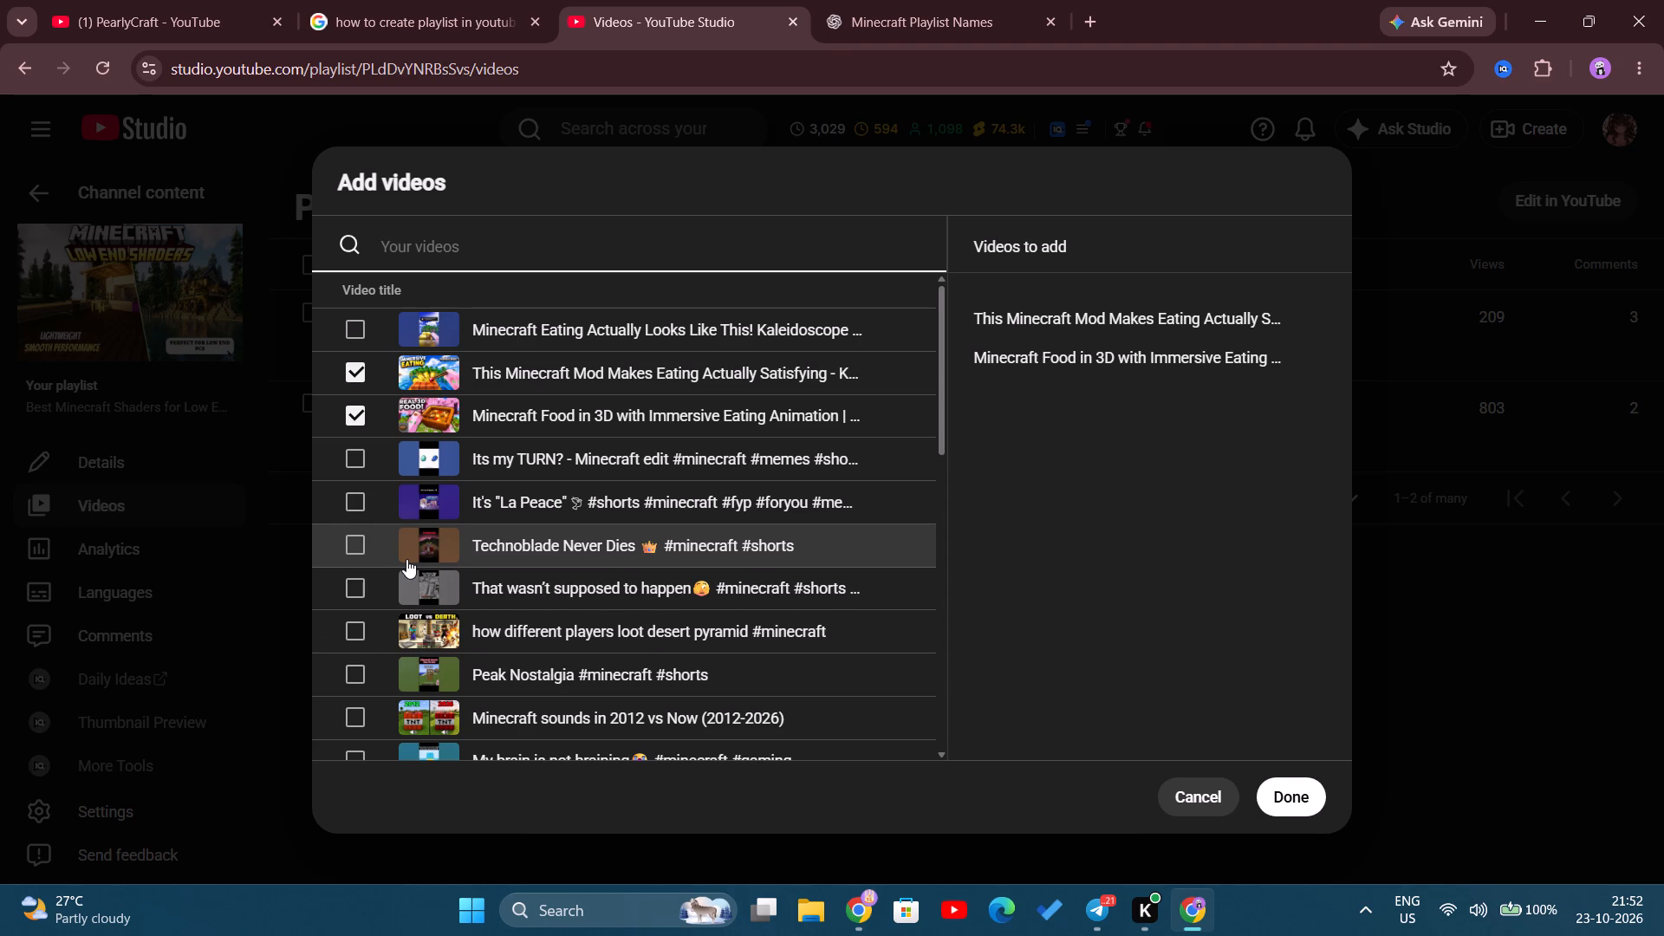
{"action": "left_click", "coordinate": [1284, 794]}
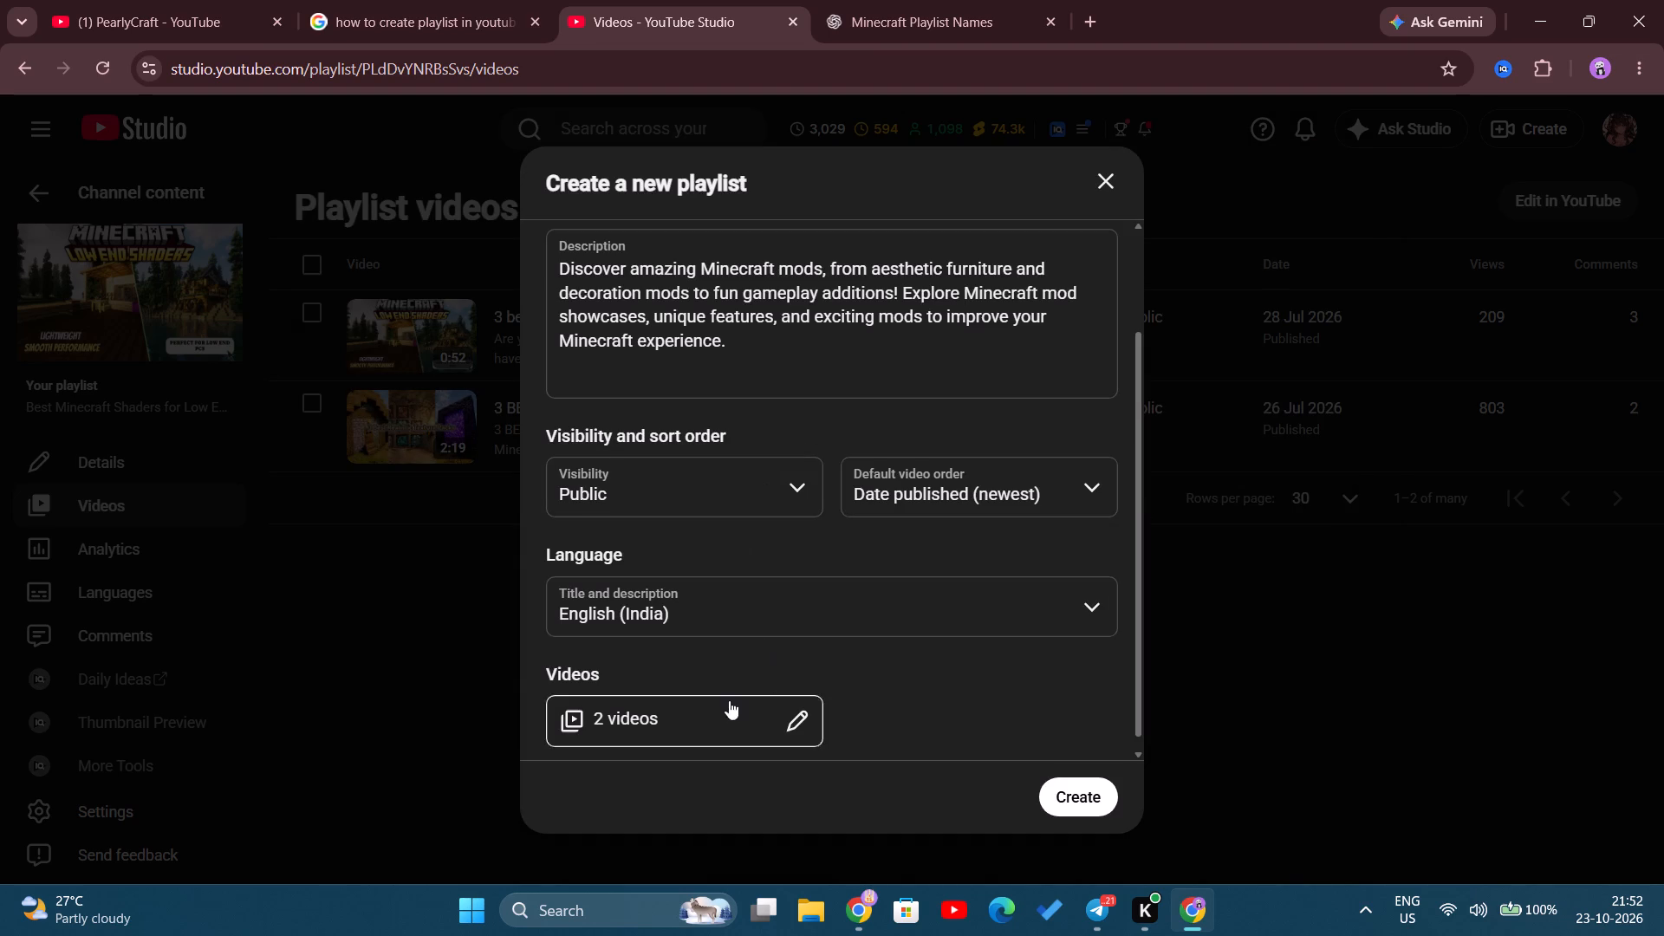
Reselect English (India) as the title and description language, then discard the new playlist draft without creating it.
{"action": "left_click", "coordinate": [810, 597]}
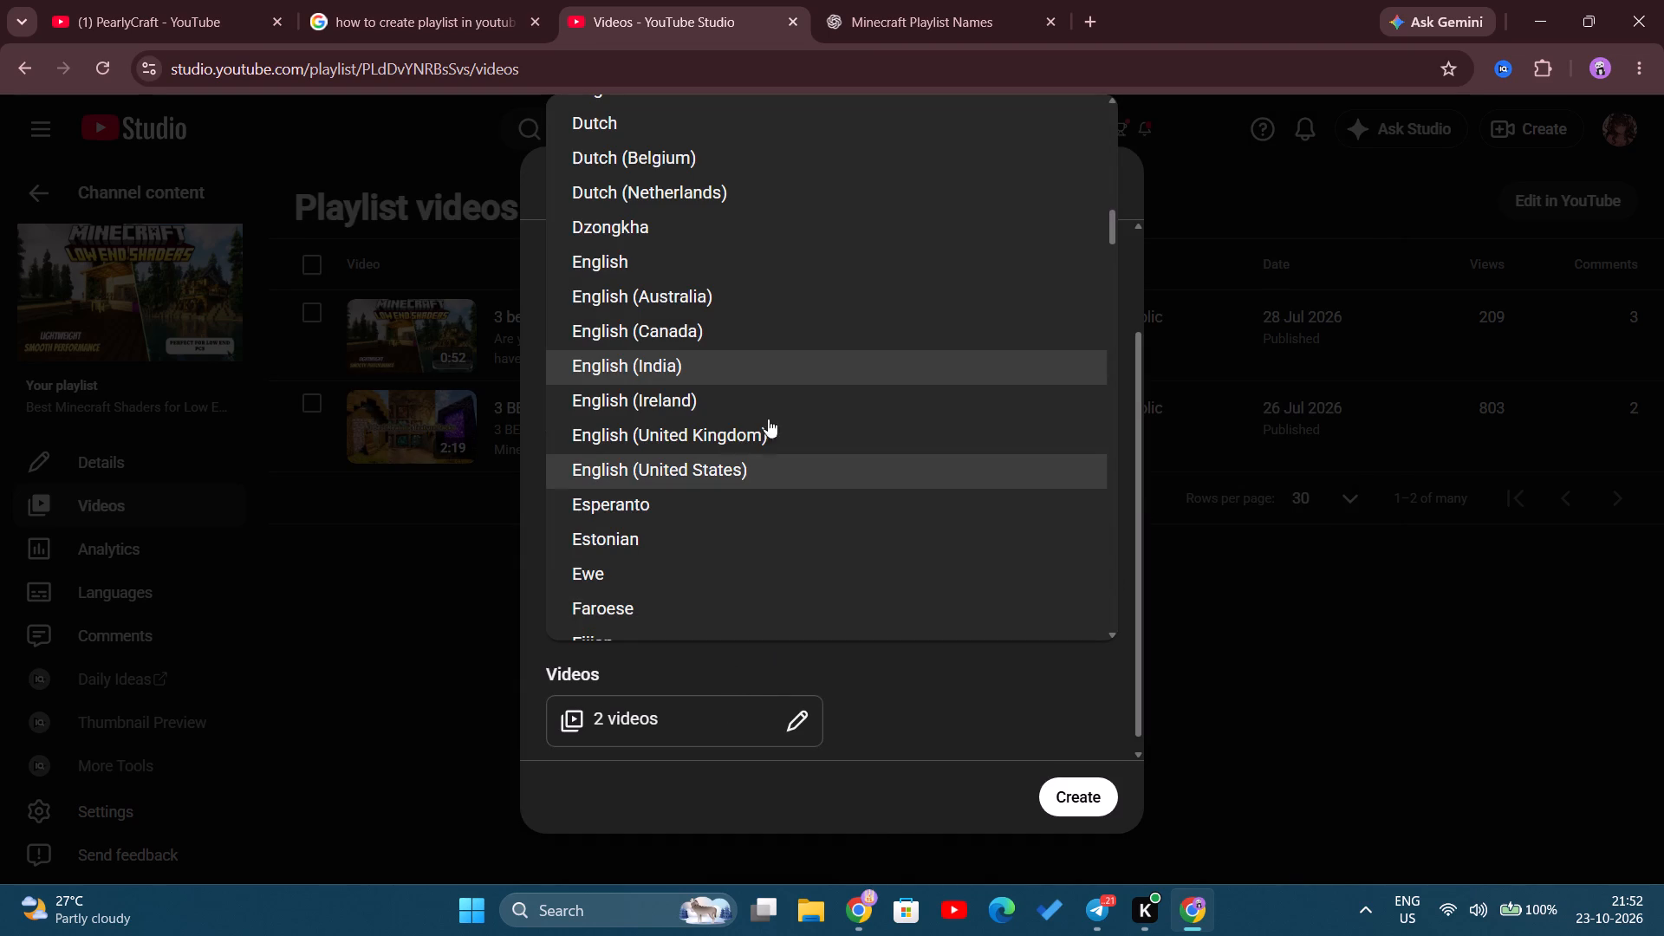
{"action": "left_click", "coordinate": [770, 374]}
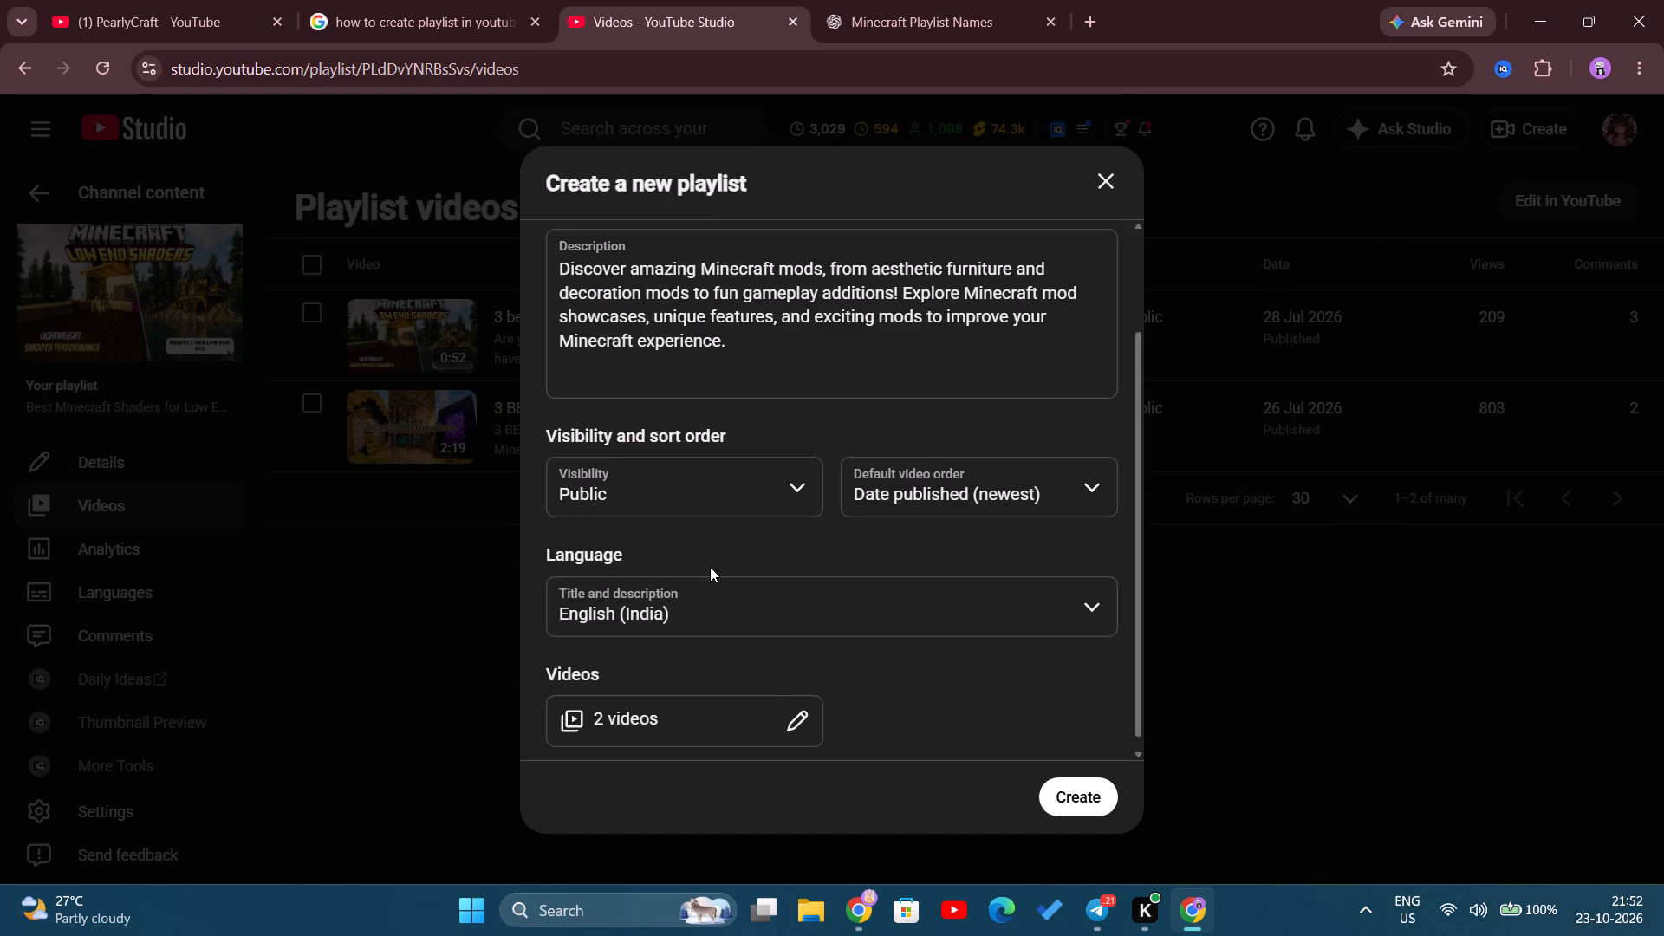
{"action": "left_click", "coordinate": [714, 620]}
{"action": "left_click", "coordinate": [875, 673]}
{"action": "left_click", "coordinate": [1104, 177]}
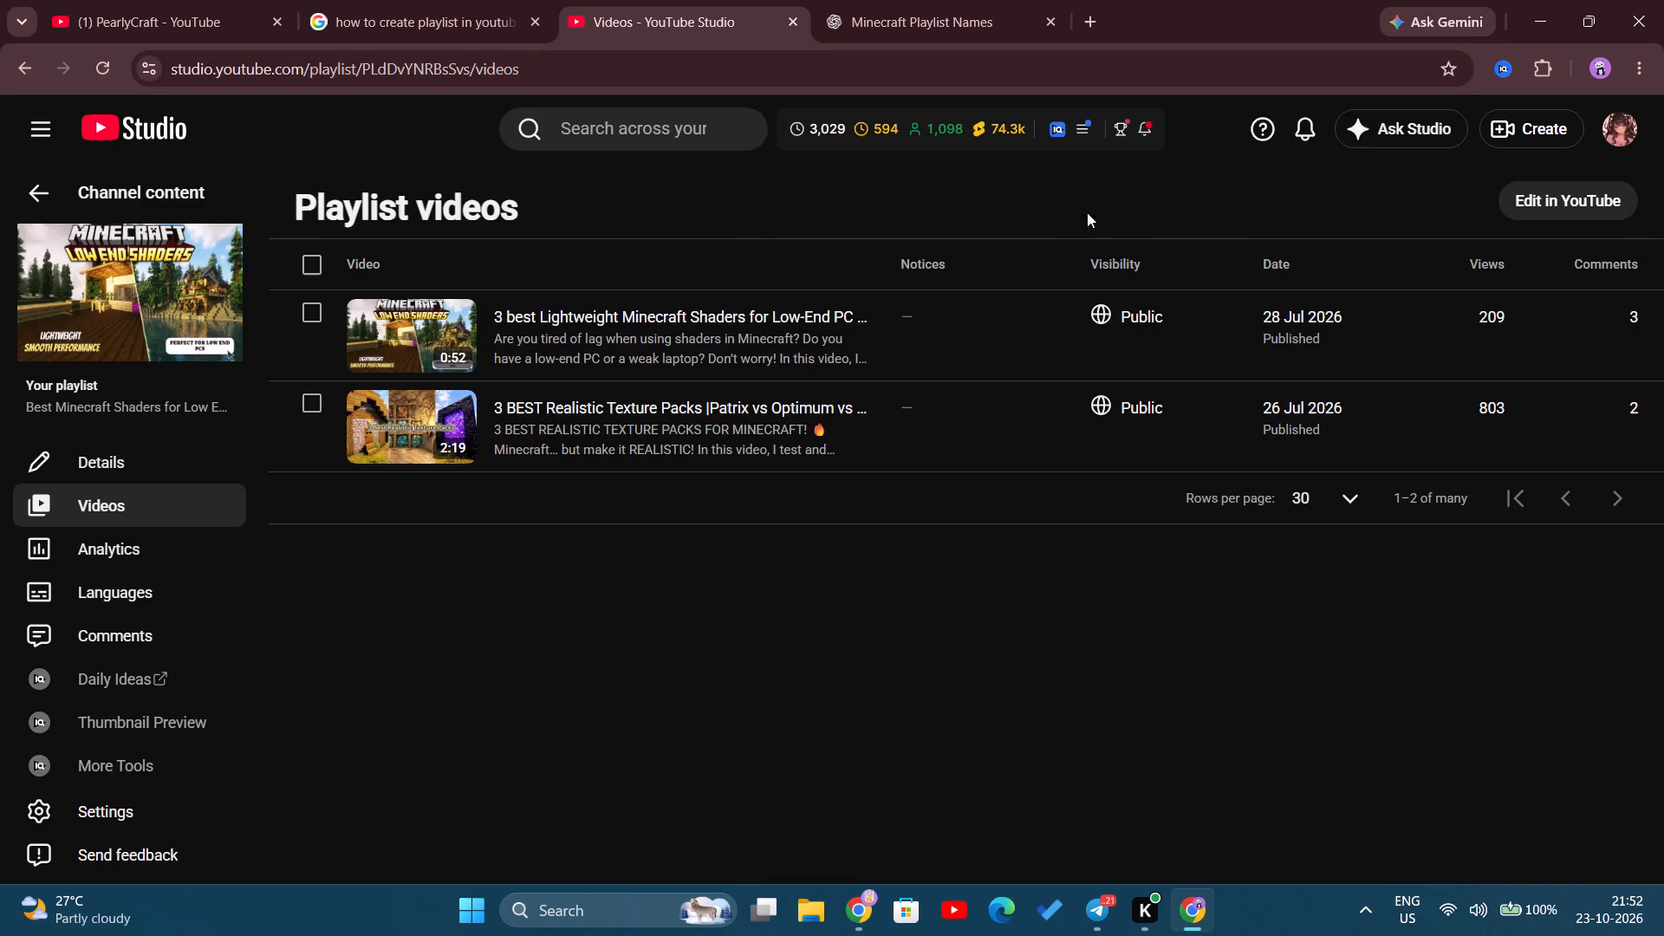
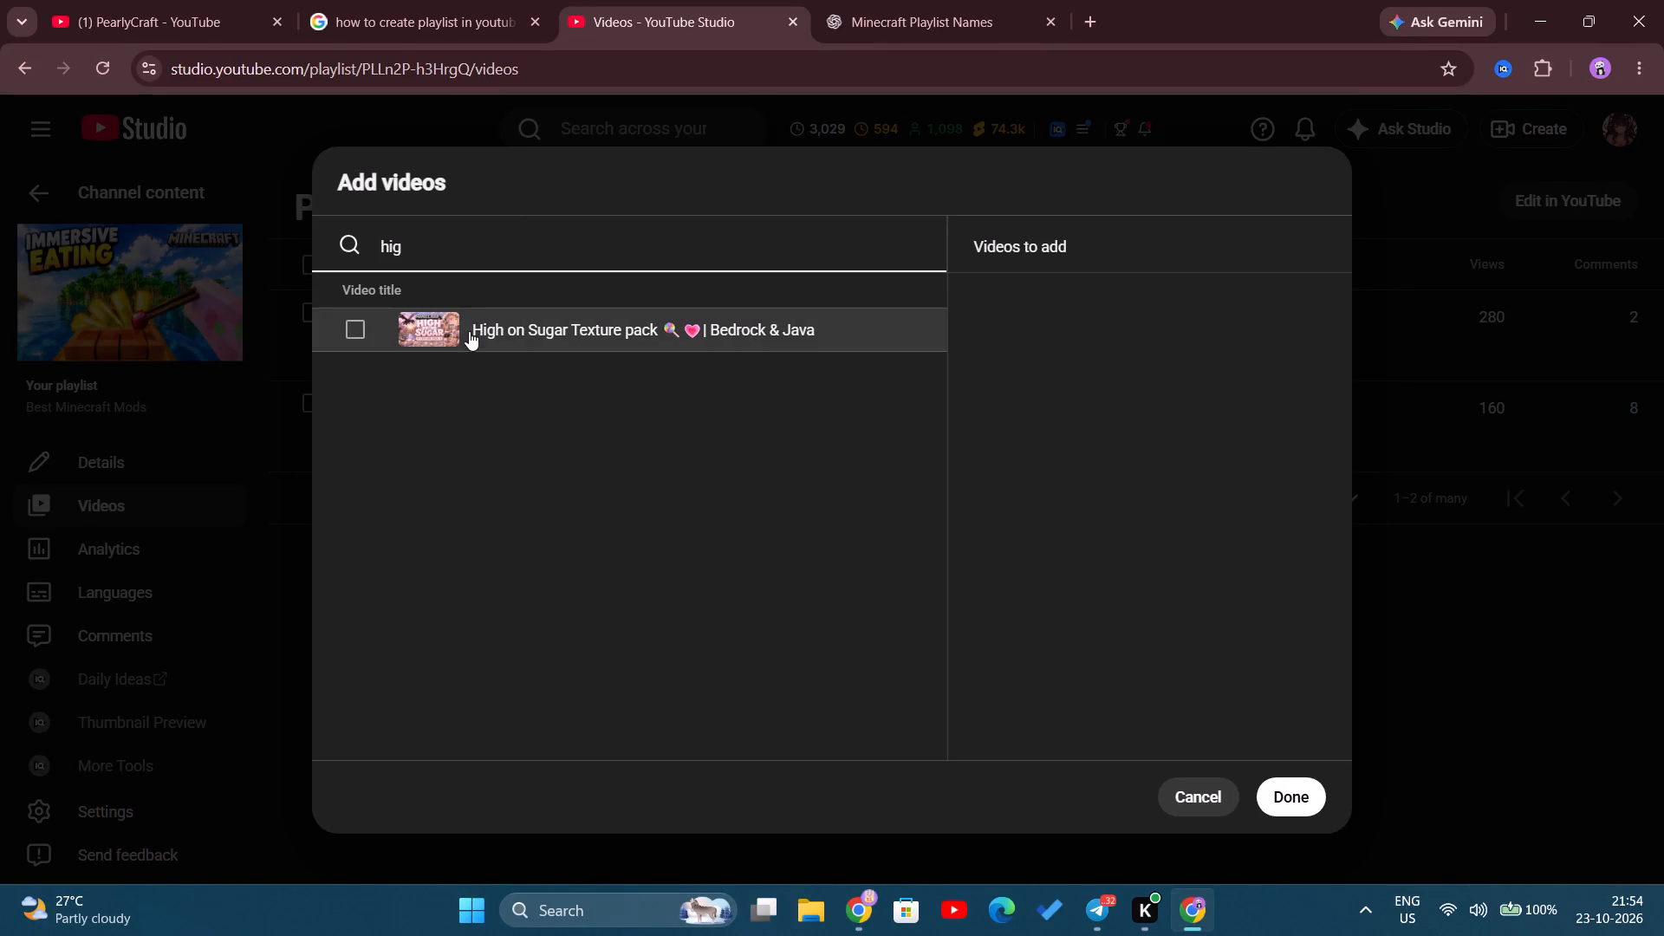
{"action": "left_click_drag", "start_coordinate": [524, 250], "coordinate": [255, 231]}
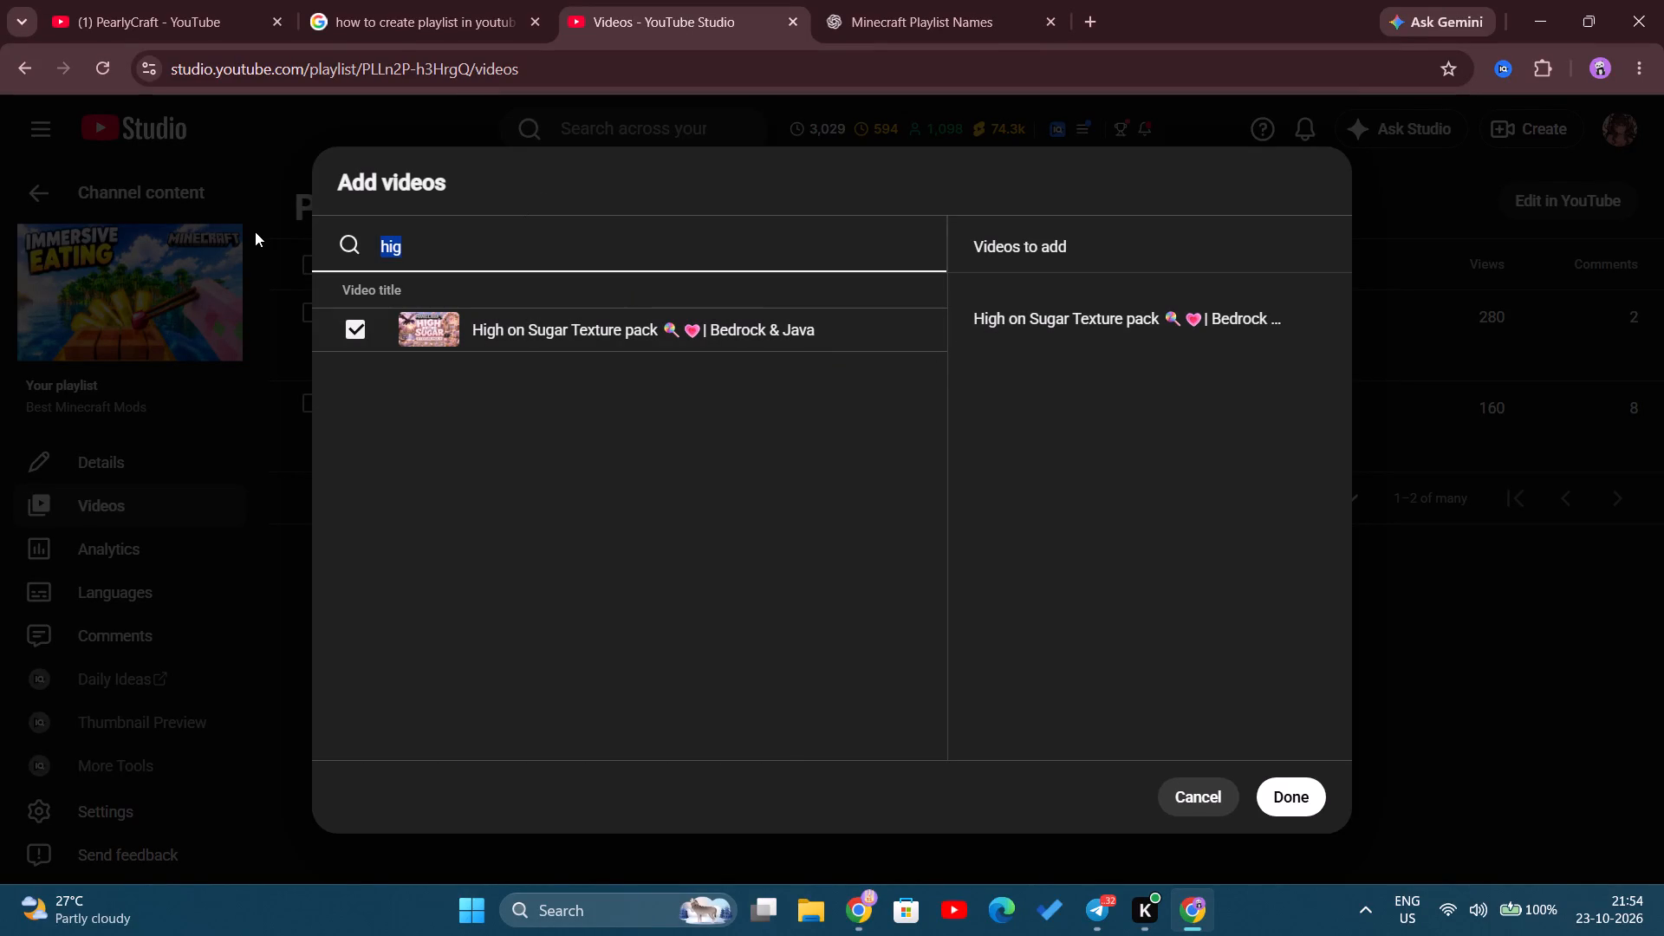
{"action": "key", "text": "BackSpace"}
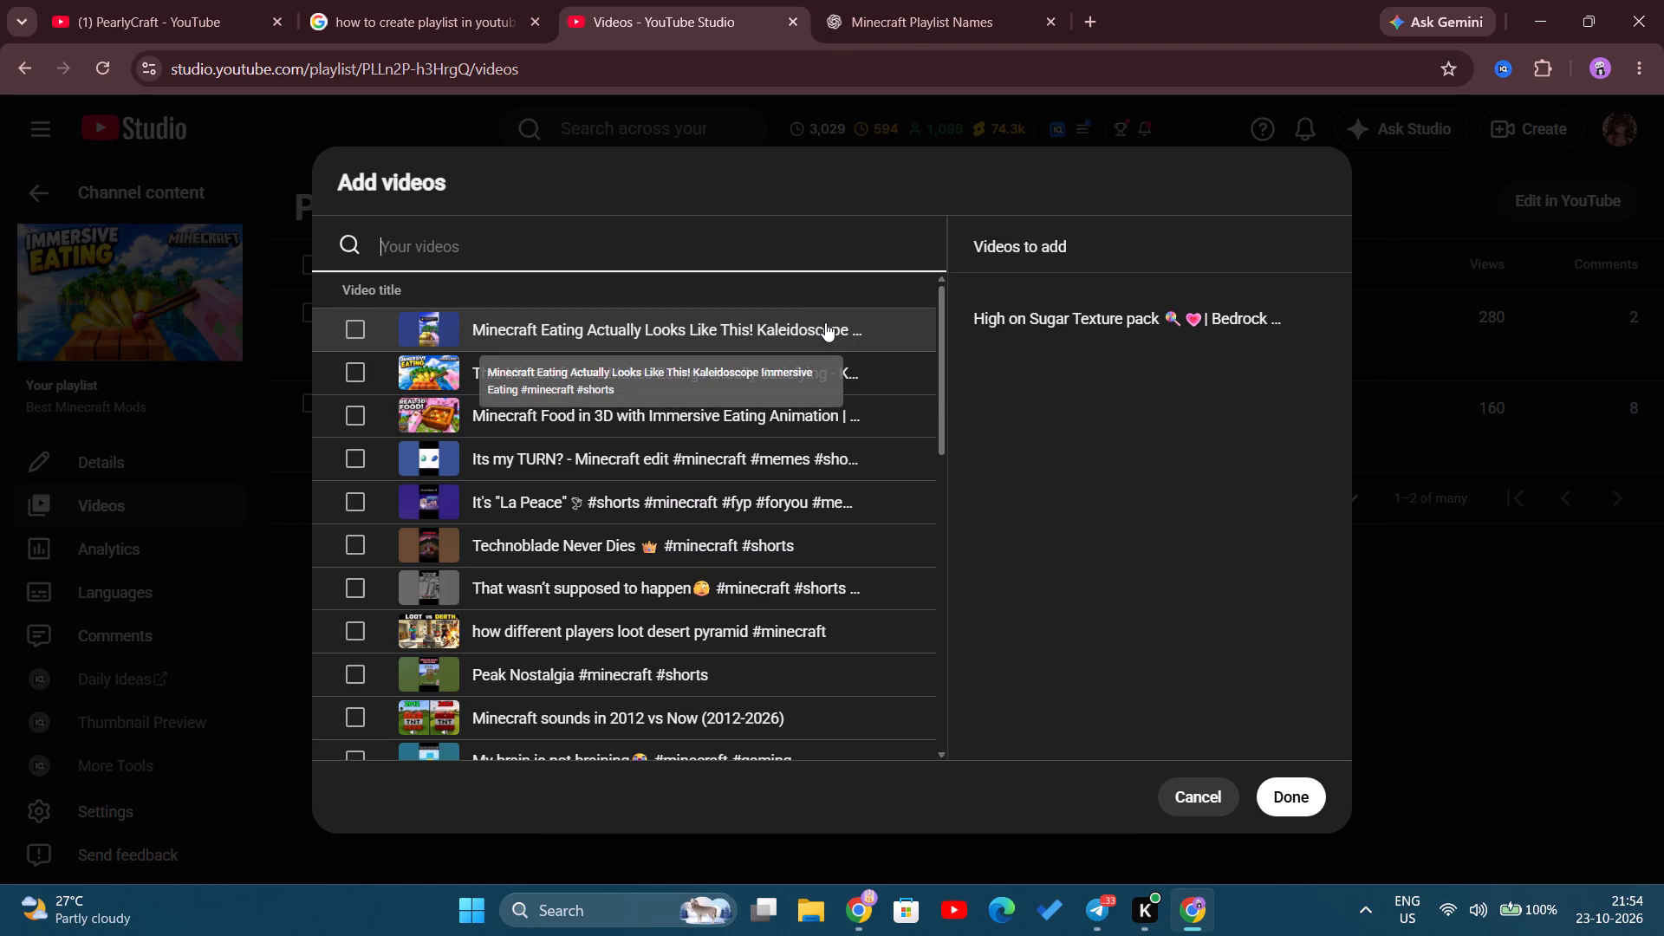
{"action": "type", "text": "tex"}
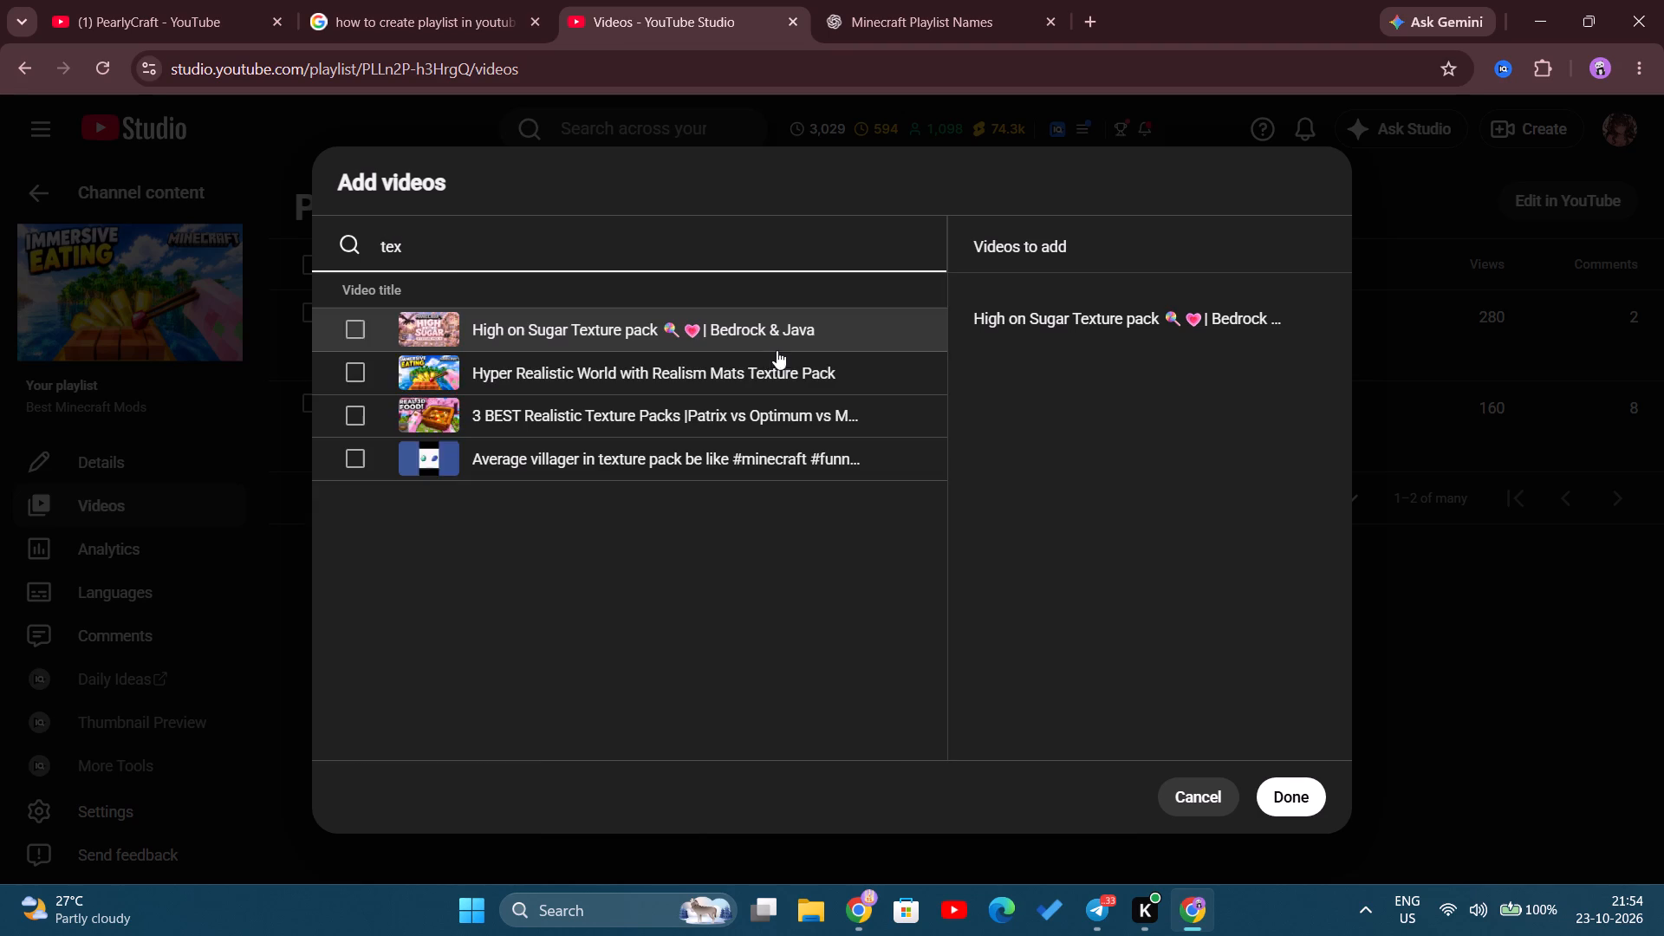
{"action": "left_click", "coordinate": [537, 378]}
{"action": "left_click", "coordinate": [537, 413]}
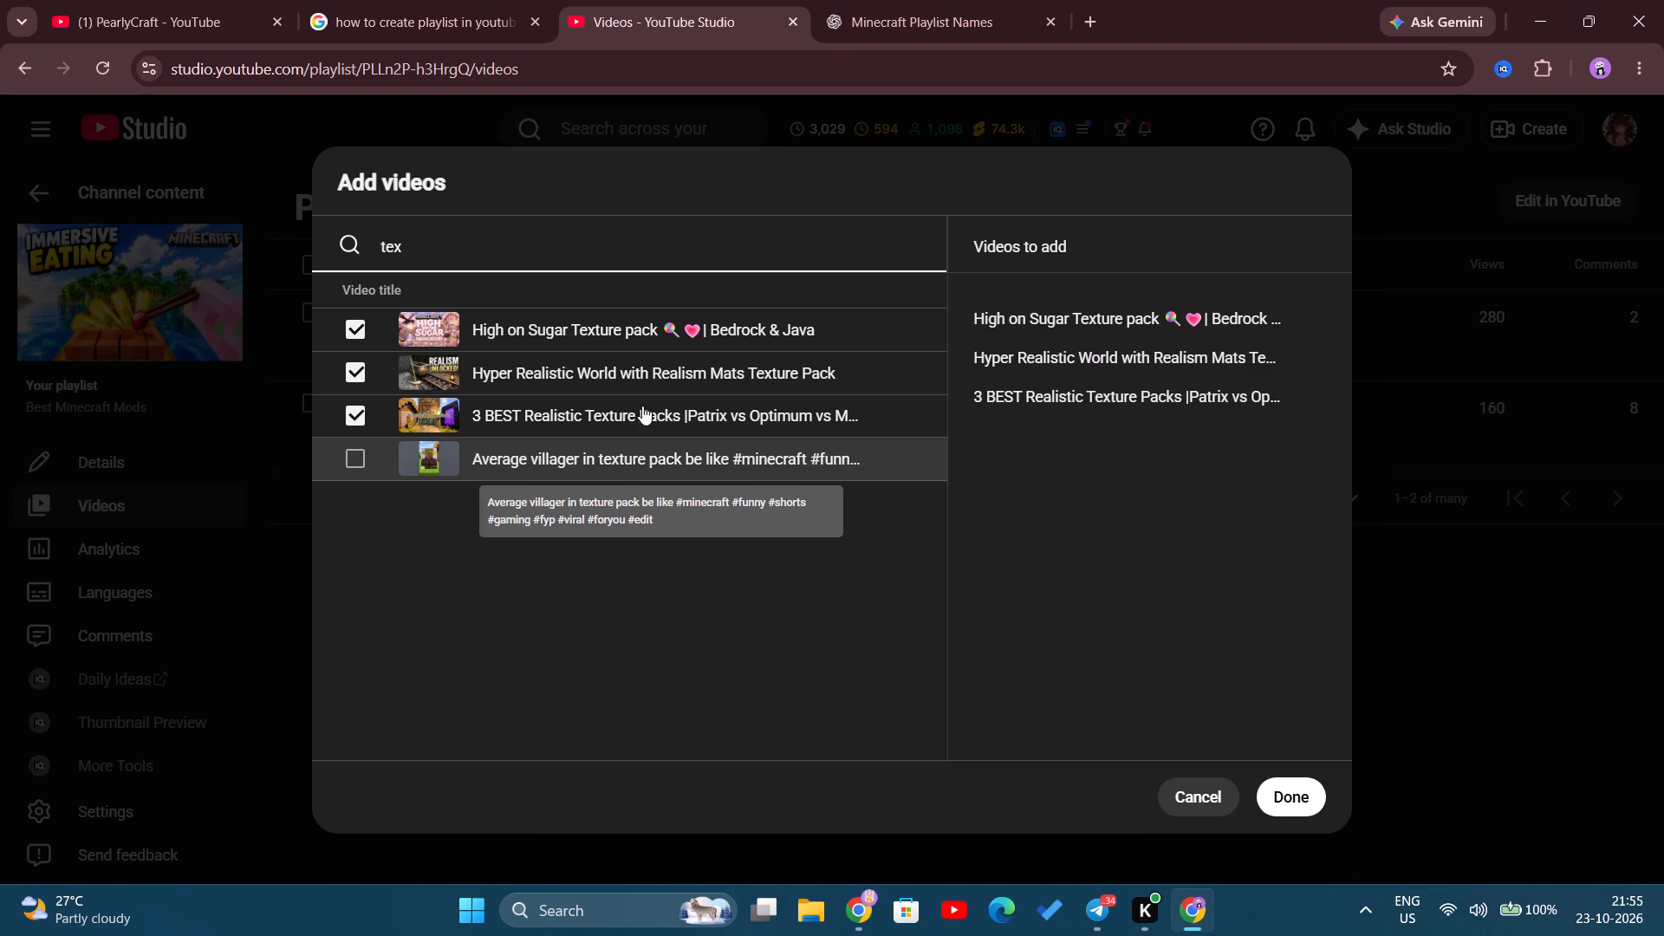
Search the channel's videos for "soun" and also select "Minecraft sounds in 2012 vs Now (2012-2026)" for the playlist.
{"action": "left_click_drag", "start_coordinate": [524, 246], "coordinate": [376, 246]}
{"action": "key", "text": "BackSpace"}
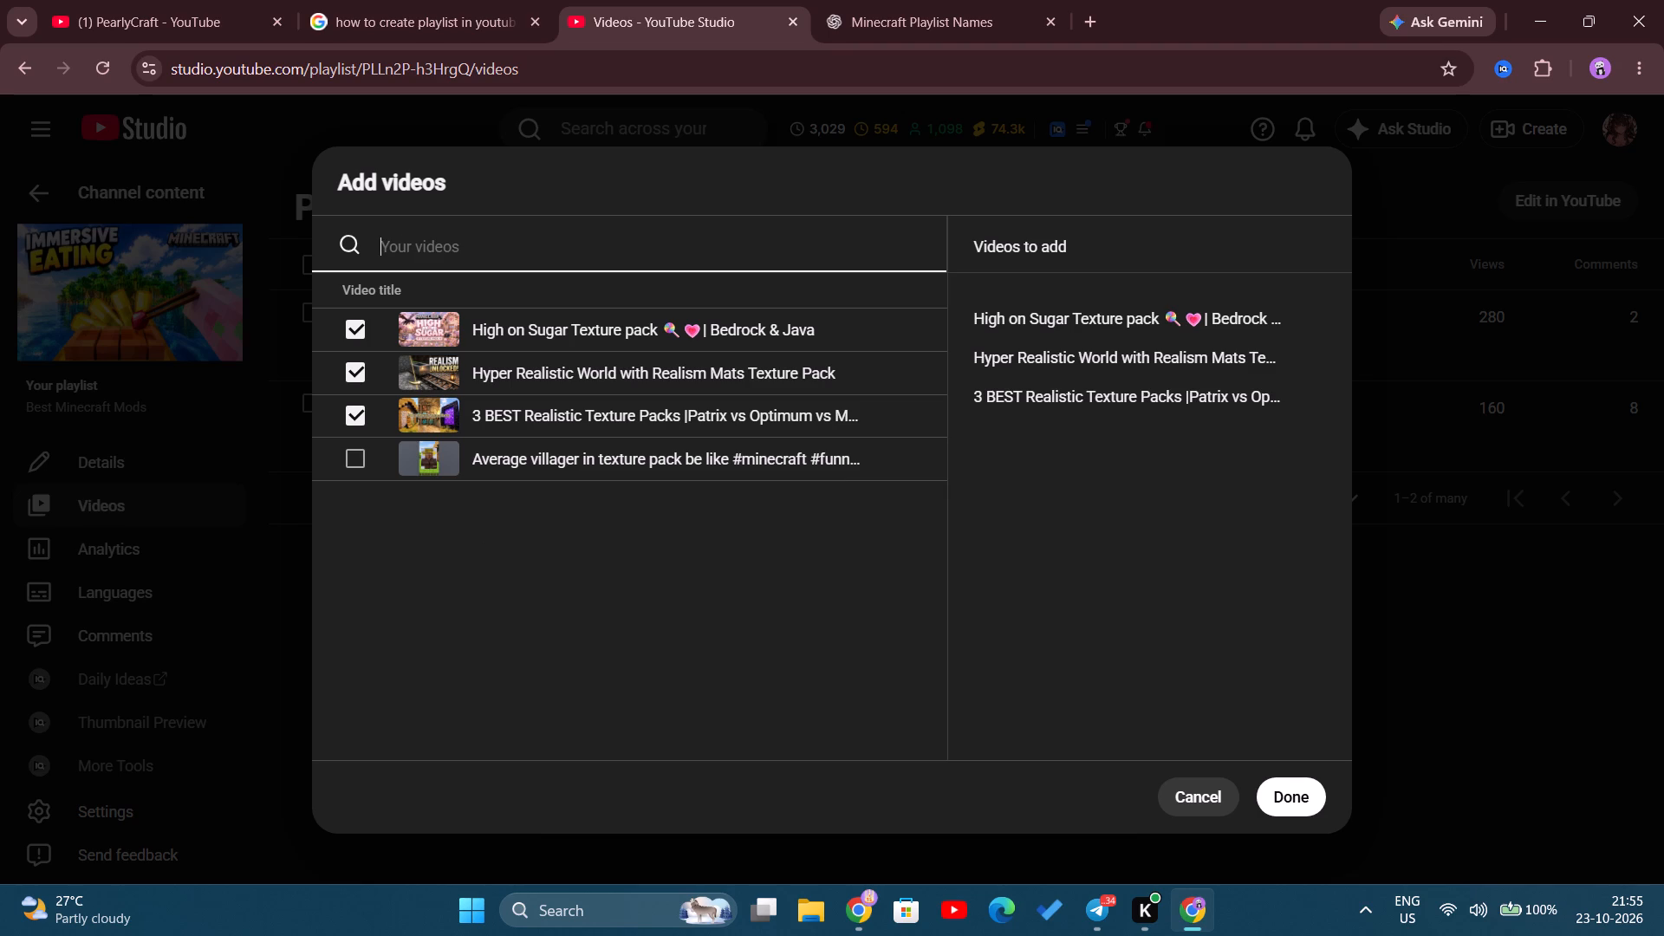
{"action": "type", "text": "soun"}
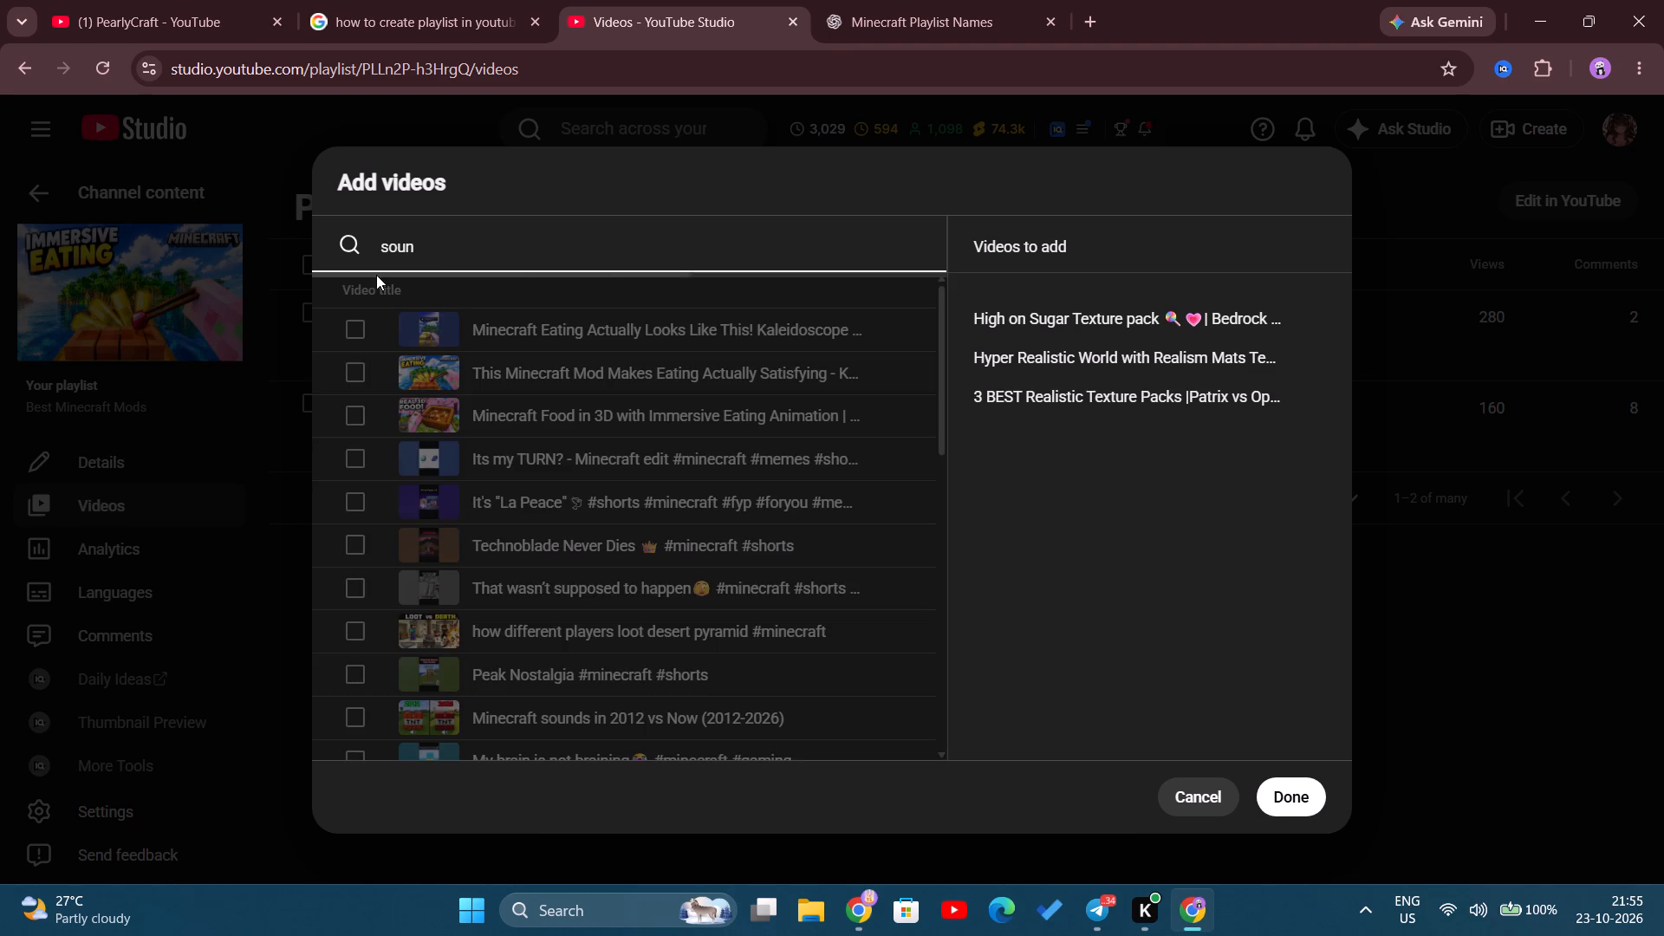
{"action": "left_click", "coordinate": [551, 332]}
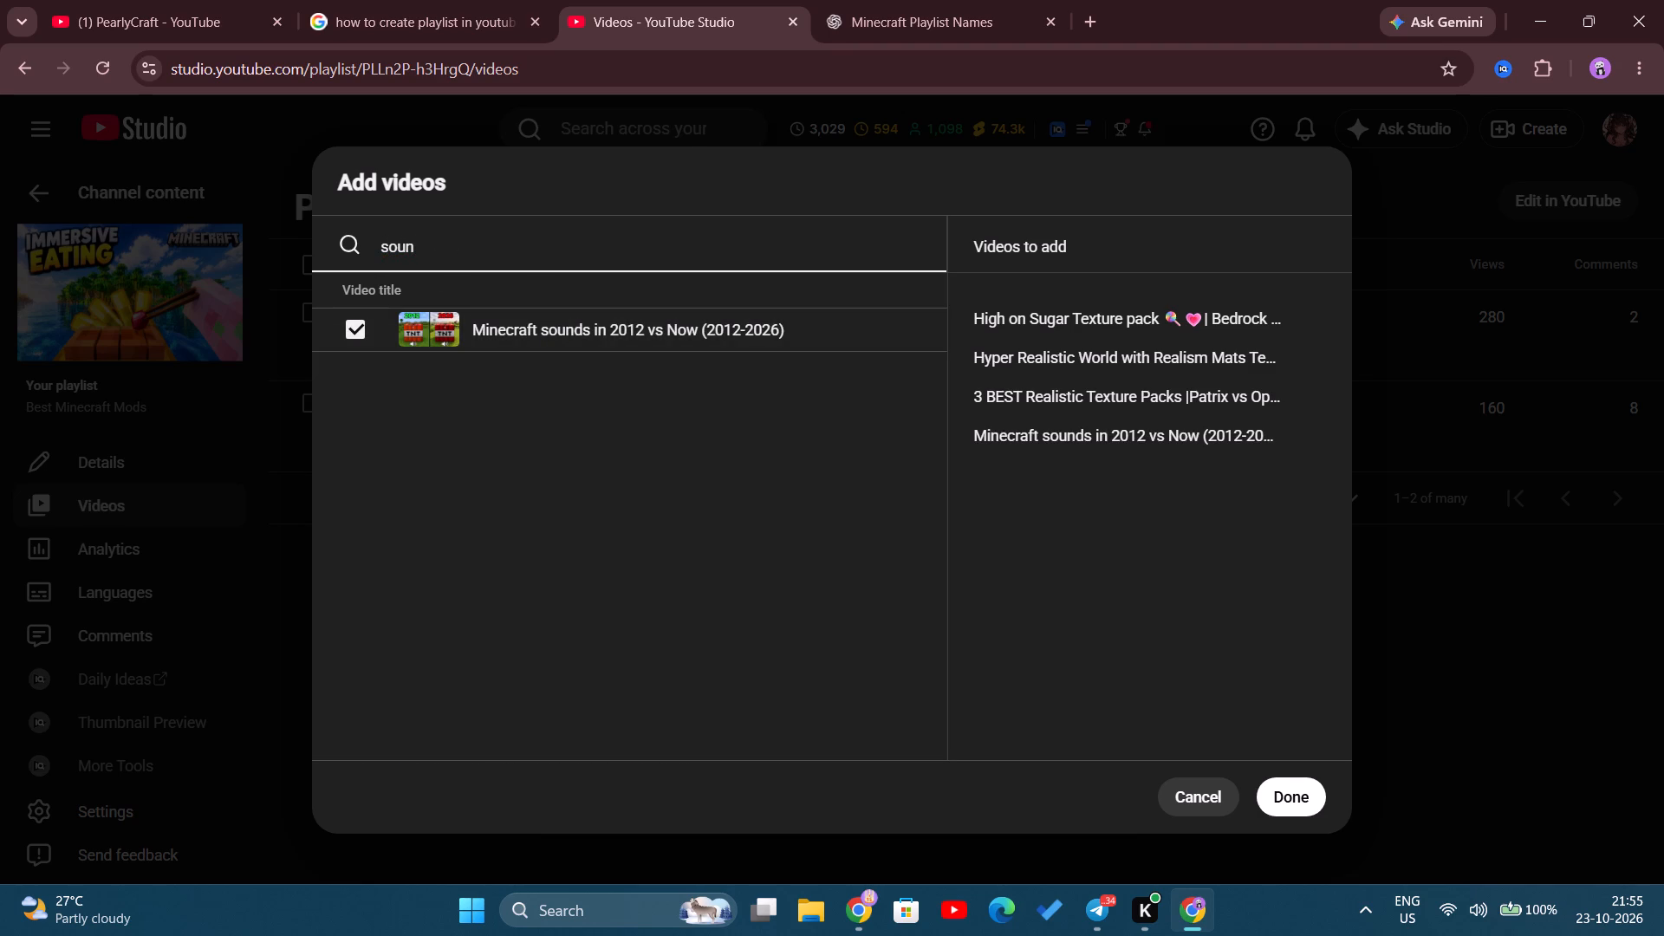
{"action": "left_click_drag", "start_coordinate": [562, 258], "coordinate": [380, 239]}
{"action": "key", "text": "BackSpace"}
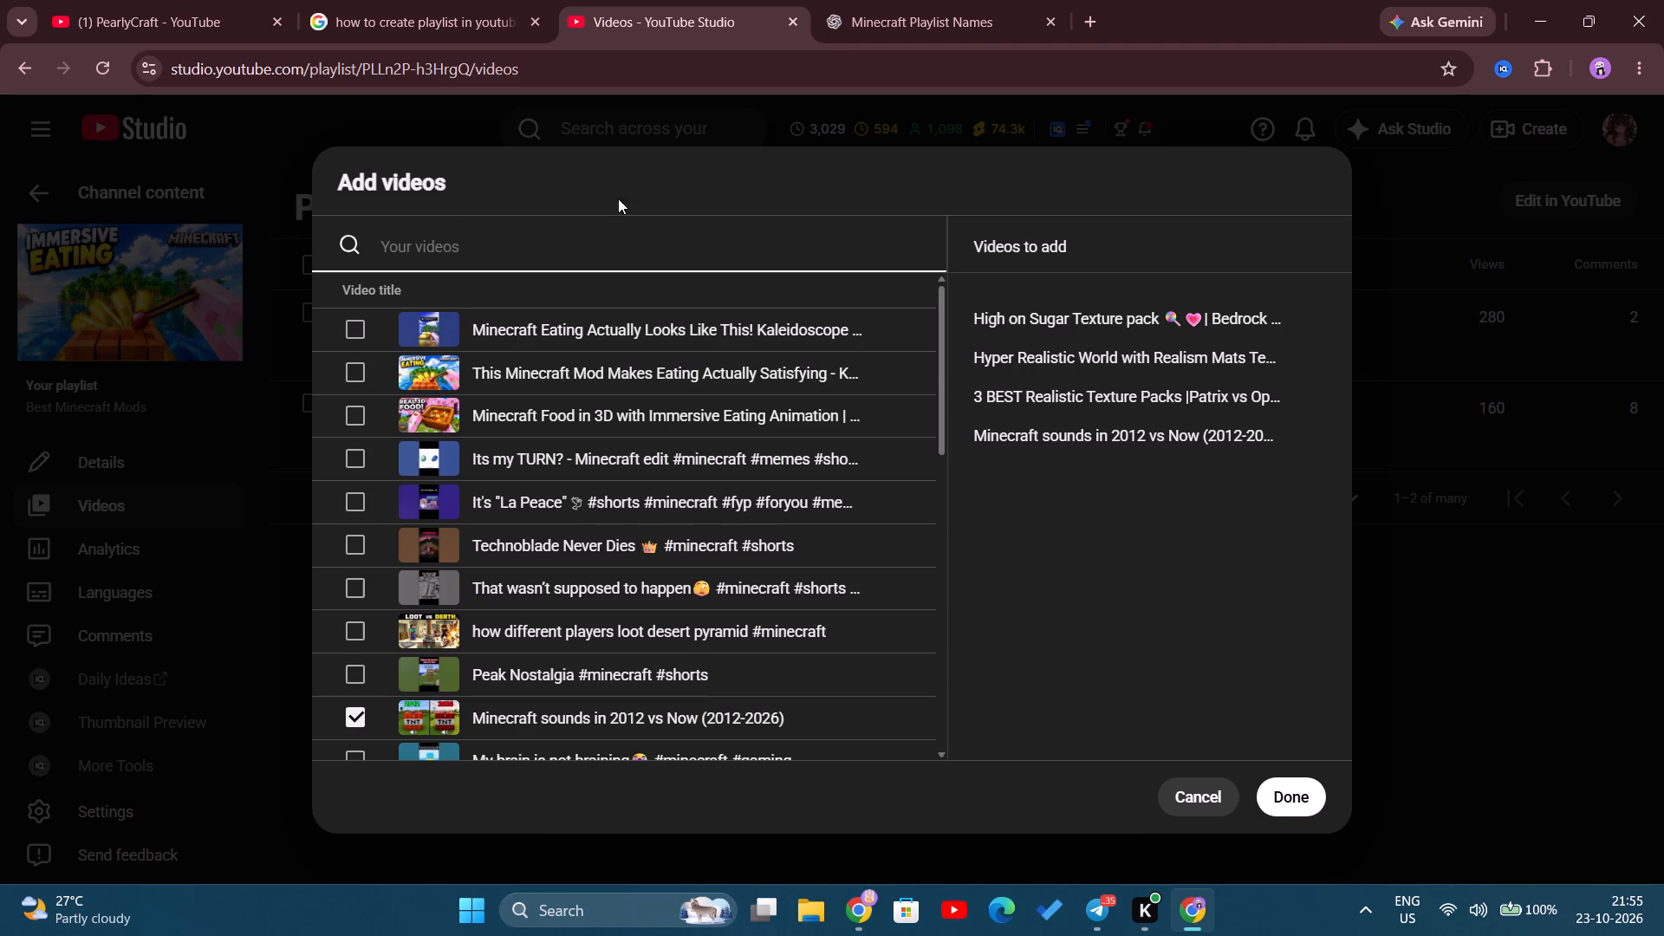
Accept the selected videos and create the public Best Minecraft Texture Packs & Resource Packs playlist.
{"action": "left_click", "coordinate": [1285, 803]}
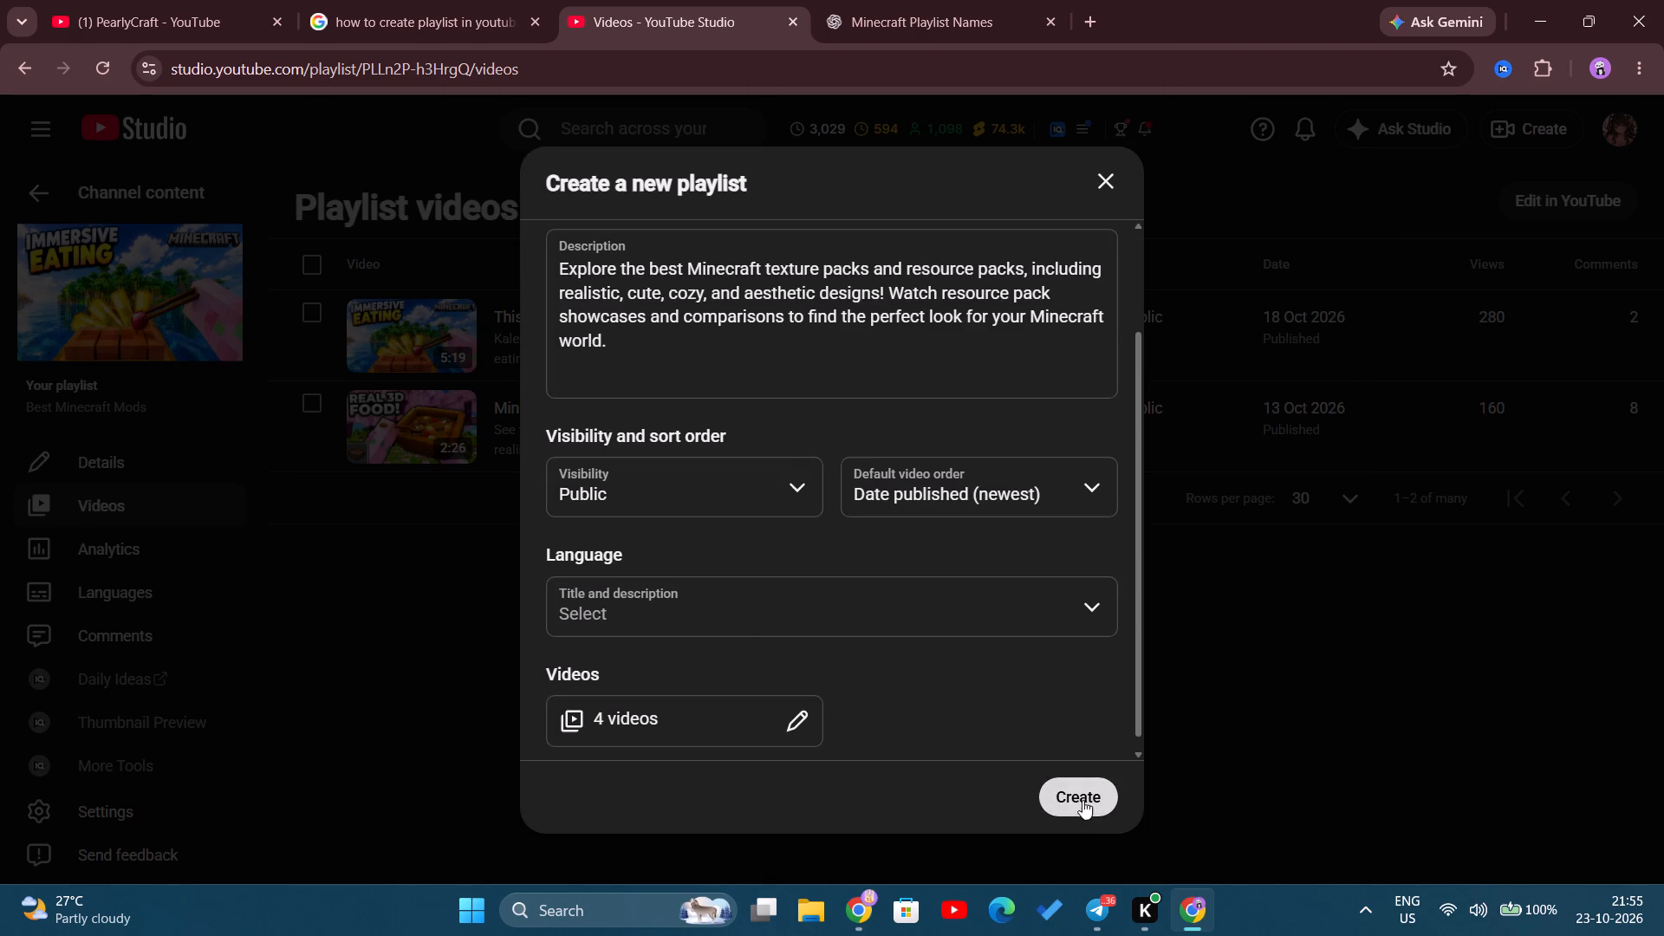
{"action": "left_click", "coordinate": [1080, 797]}
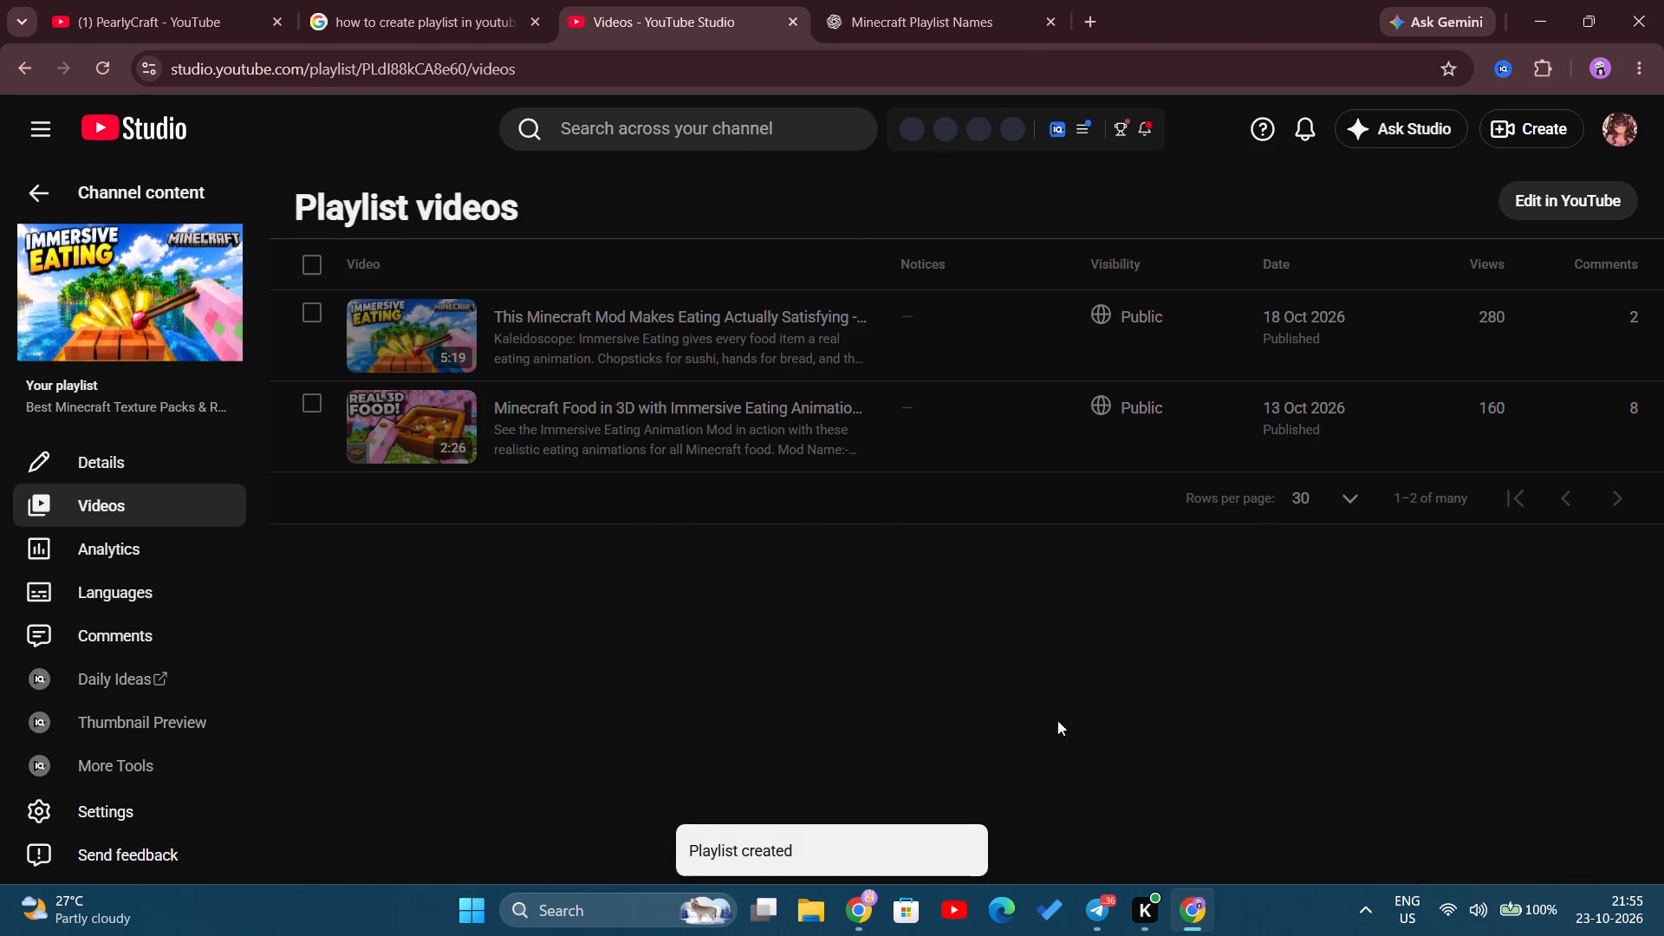
Return to the channel's playlists and check the Best Minecraft Mods playlist's details and extra options.
{"action": "left_click", "coordinate": [41, 192]}
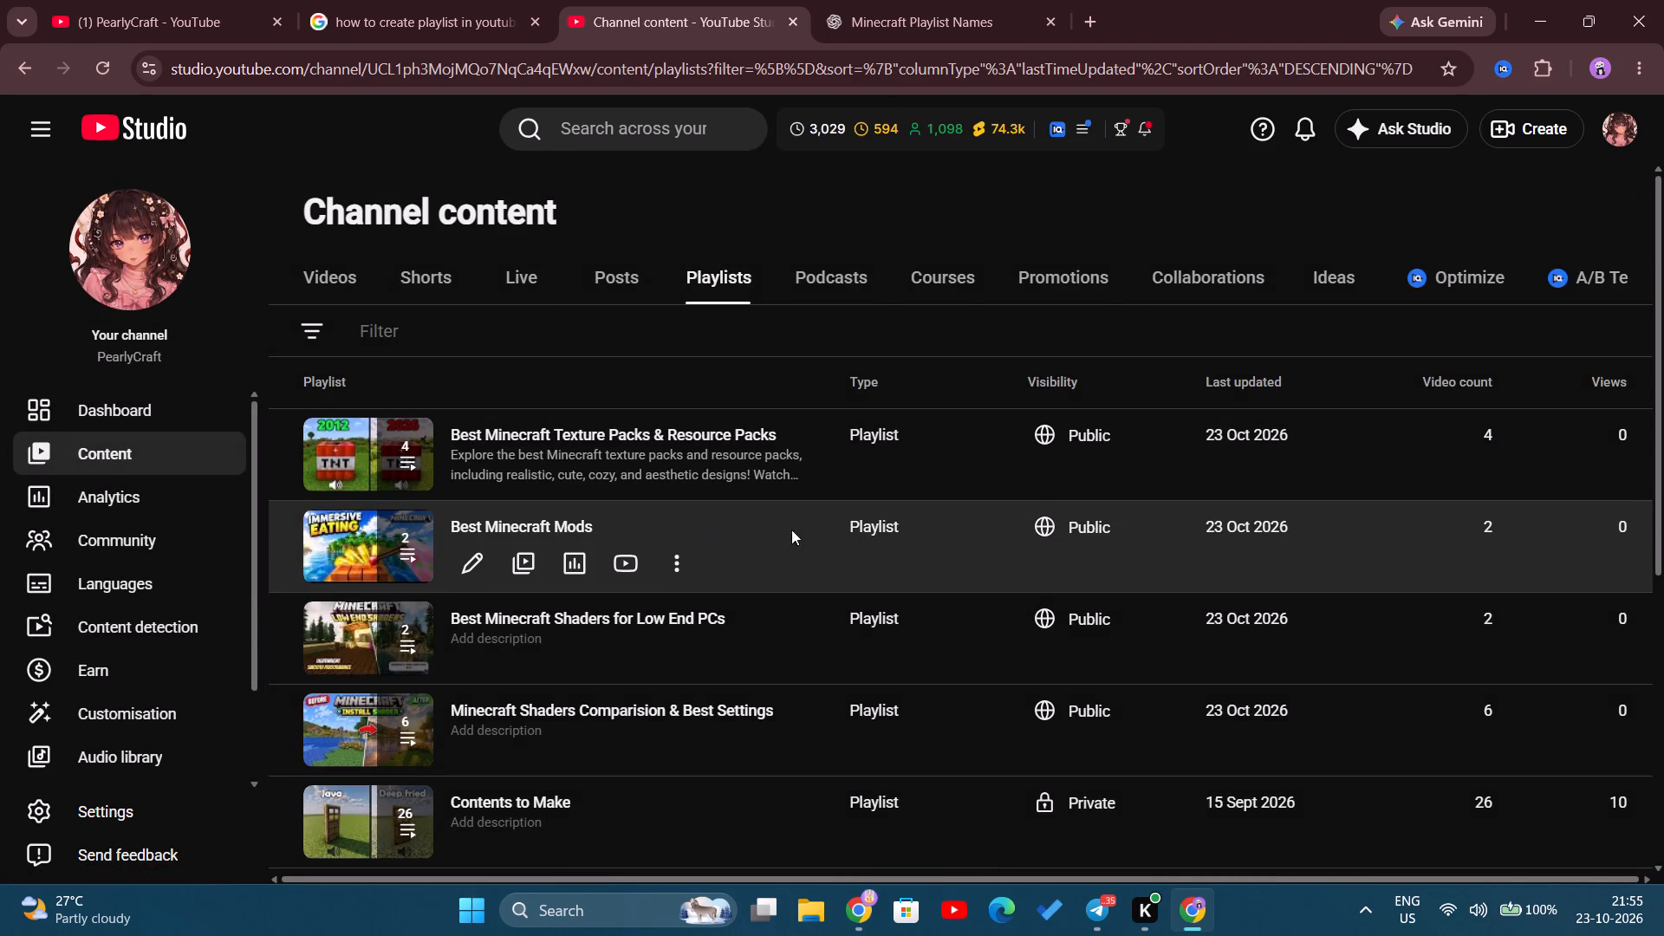
{"action": "left_click", "coordinate": [488, 552]}
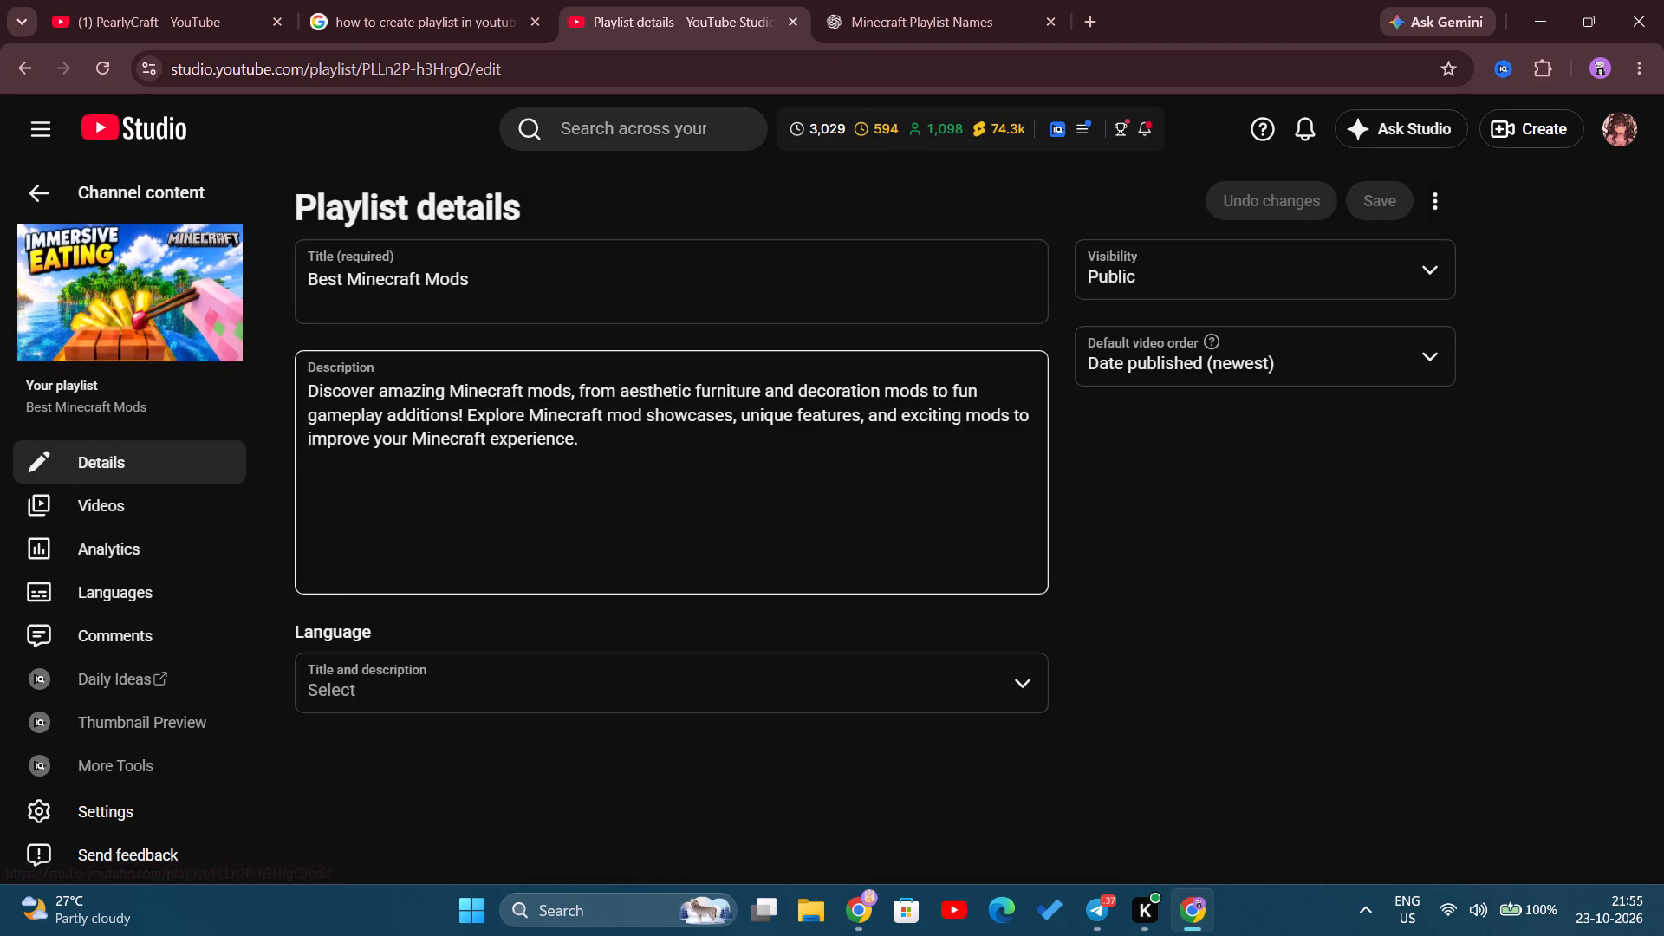
{"action": "scroll", "coordinate": [640, 501], "scroll_direction": "down", "scroll_amount": 4}
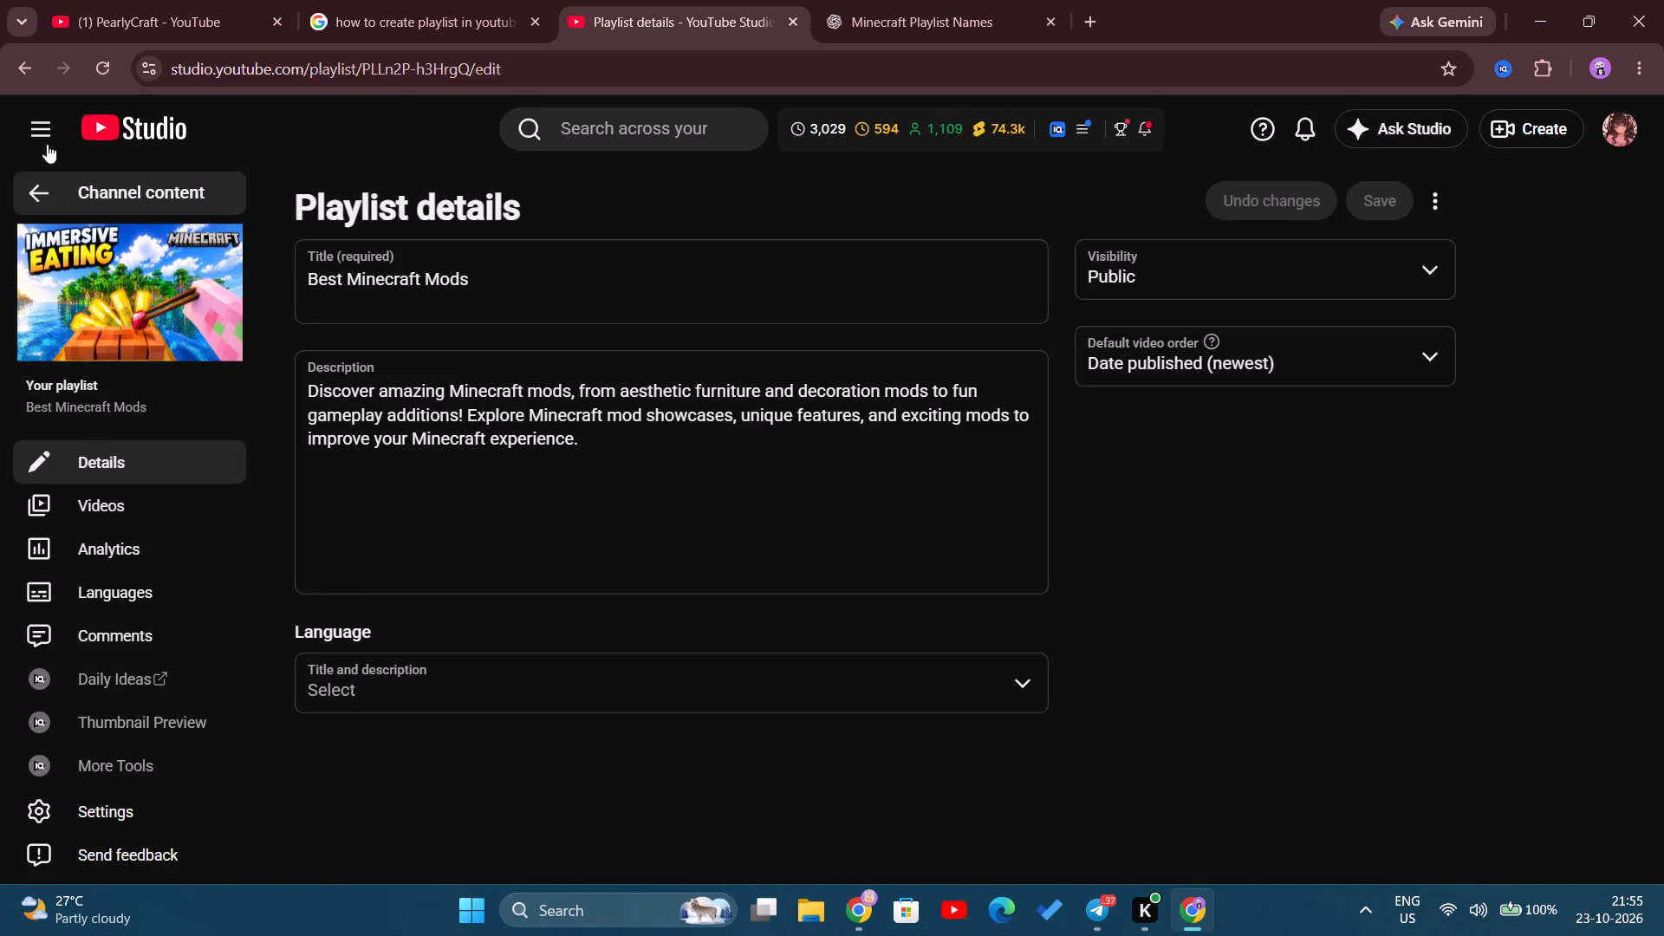
{"action": "left_click", "coordinate": [19, 85]}
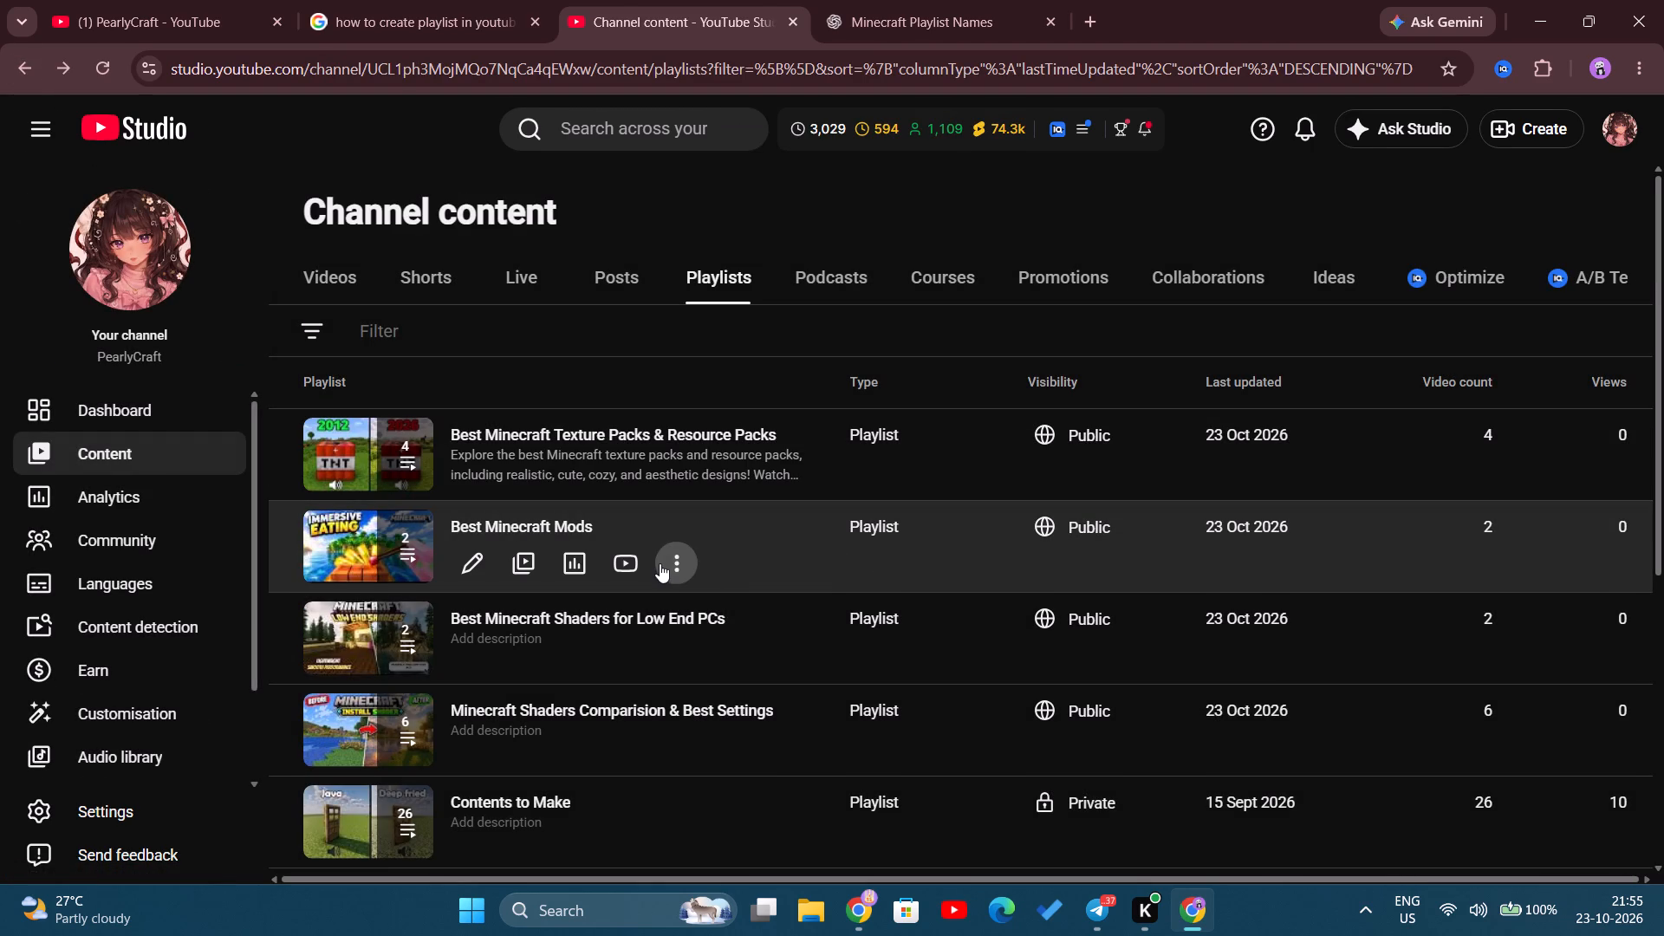
{"action": "left_click", "coordinate": [660, 563]}
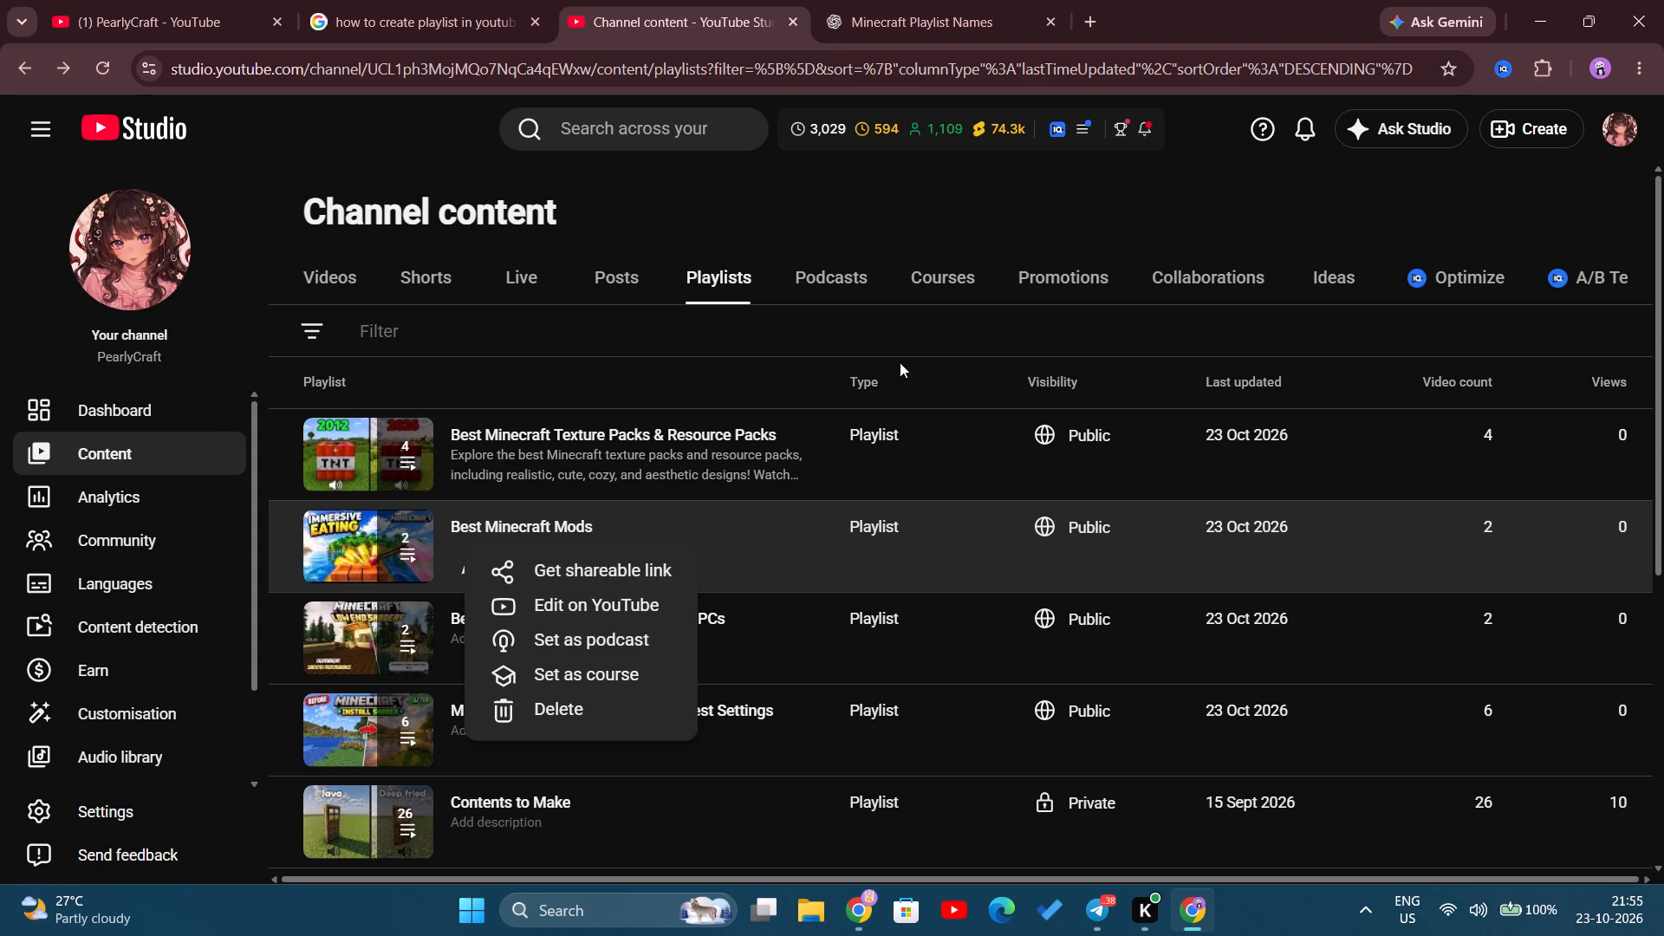
{"action": "left_click", "coordinate": [817, 341]}
From the channel's videos, add Minecraft But There Are Sharks, Backrooms Level 0, Poolrooms Found Footage and Biomes O' Plenty to the Best Minecraft Mods playlist.
{"action": "left_click", "coordinate": [367, 284]}
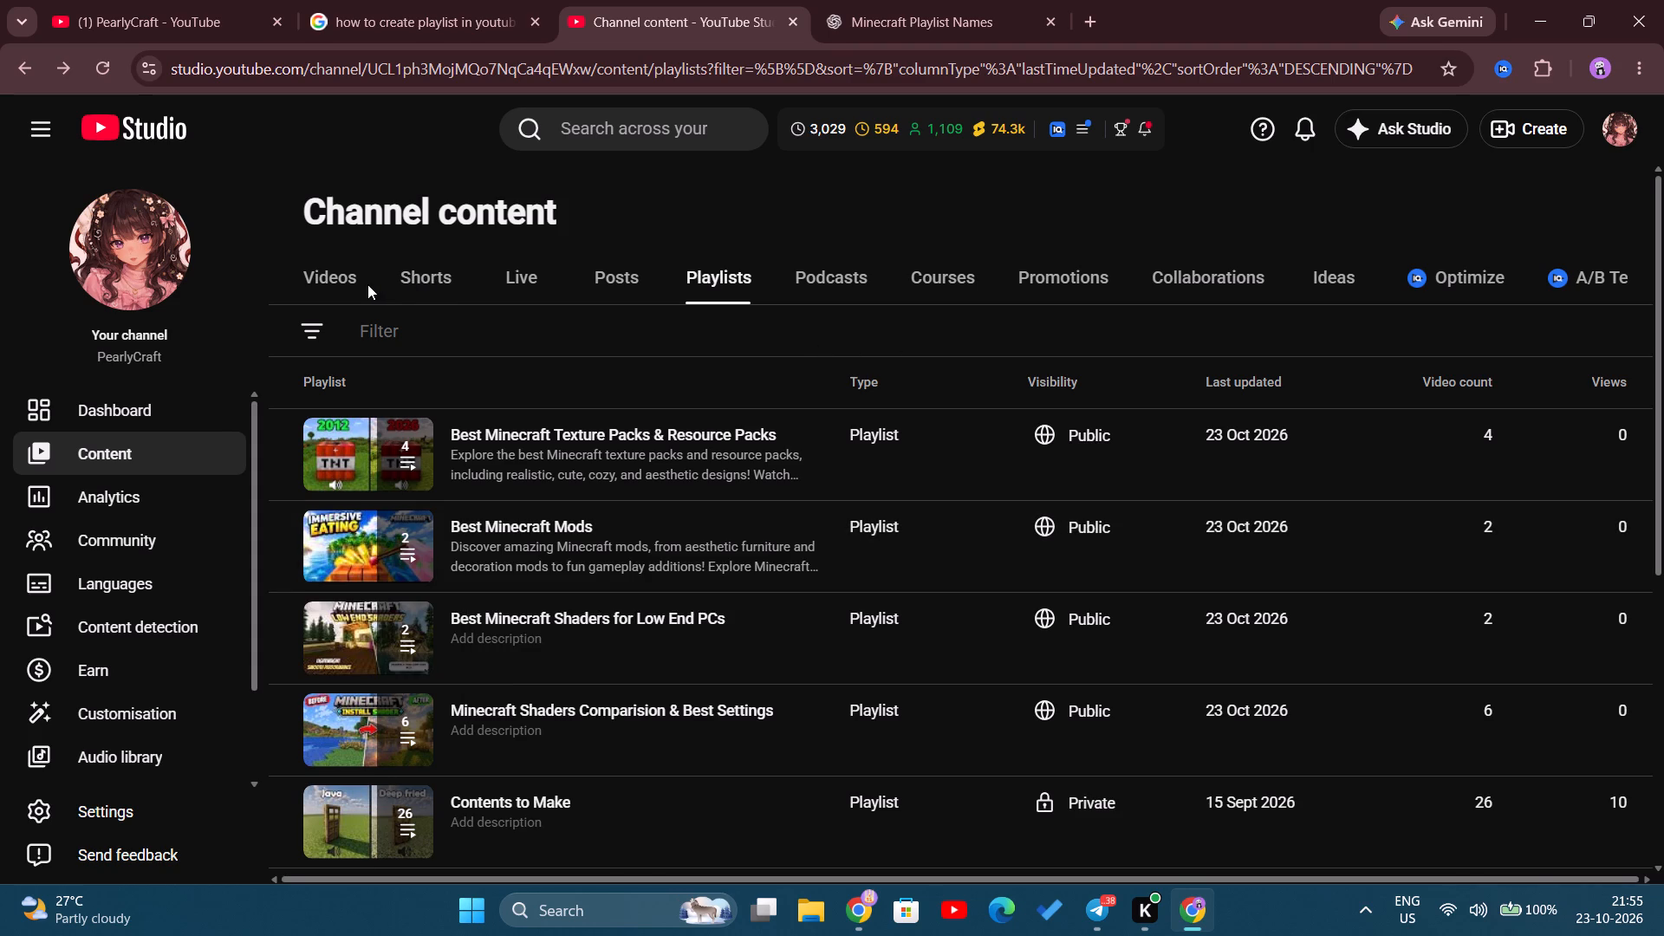
{"action": "left_click", "coordinate": [343, 282]}
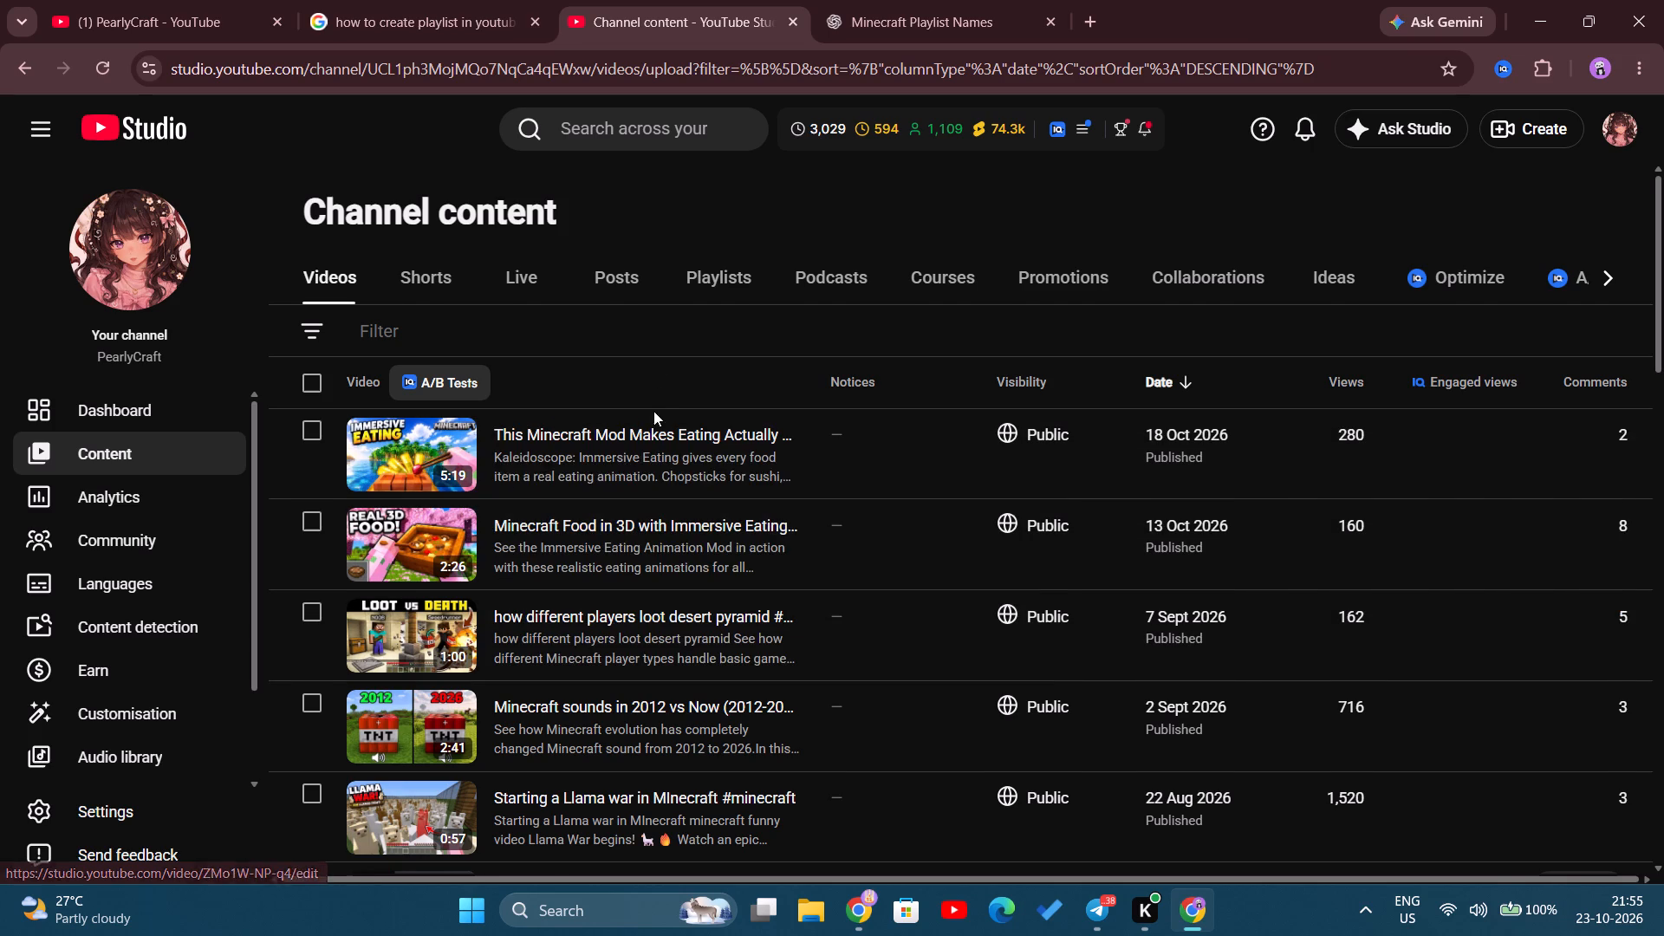
{"action": "scroll", "coordinate": [653, 413], "scroll_direction": "down", "scroll_amount": 1}
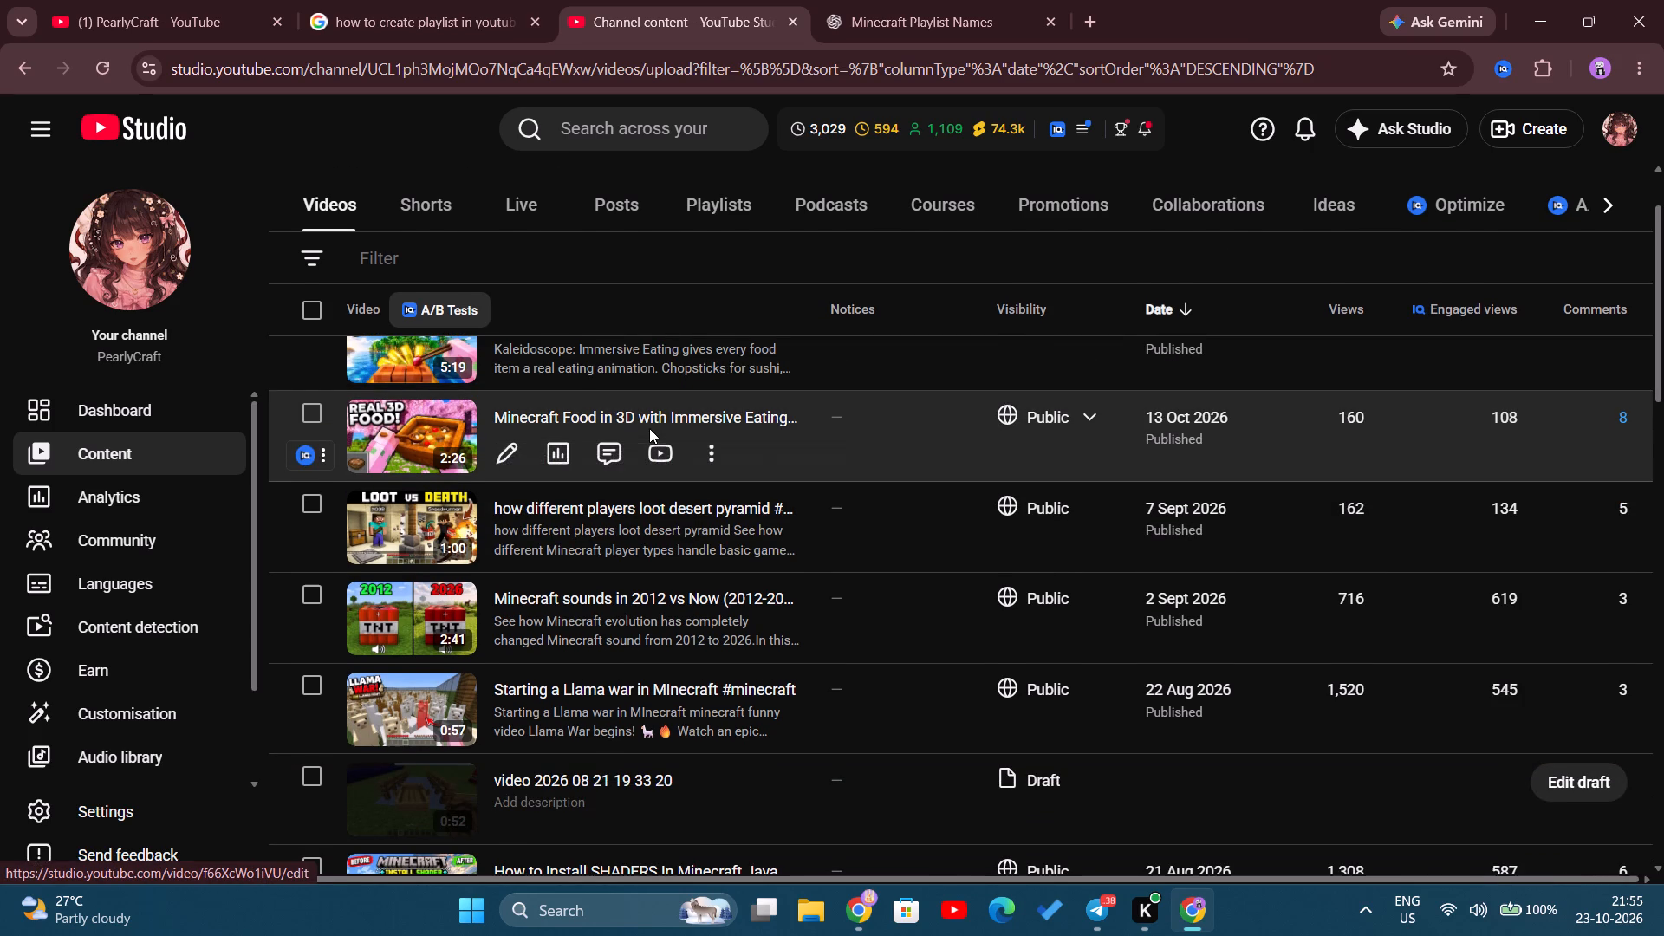
{"action": "scroll", "coordinate": [649, 428], "scroll_direction": "down", "scroll_amount": 1}
{"action": "scroll", "coordinate": [481, 465], "scroll_direction": "down", "scroll_amount": 1}
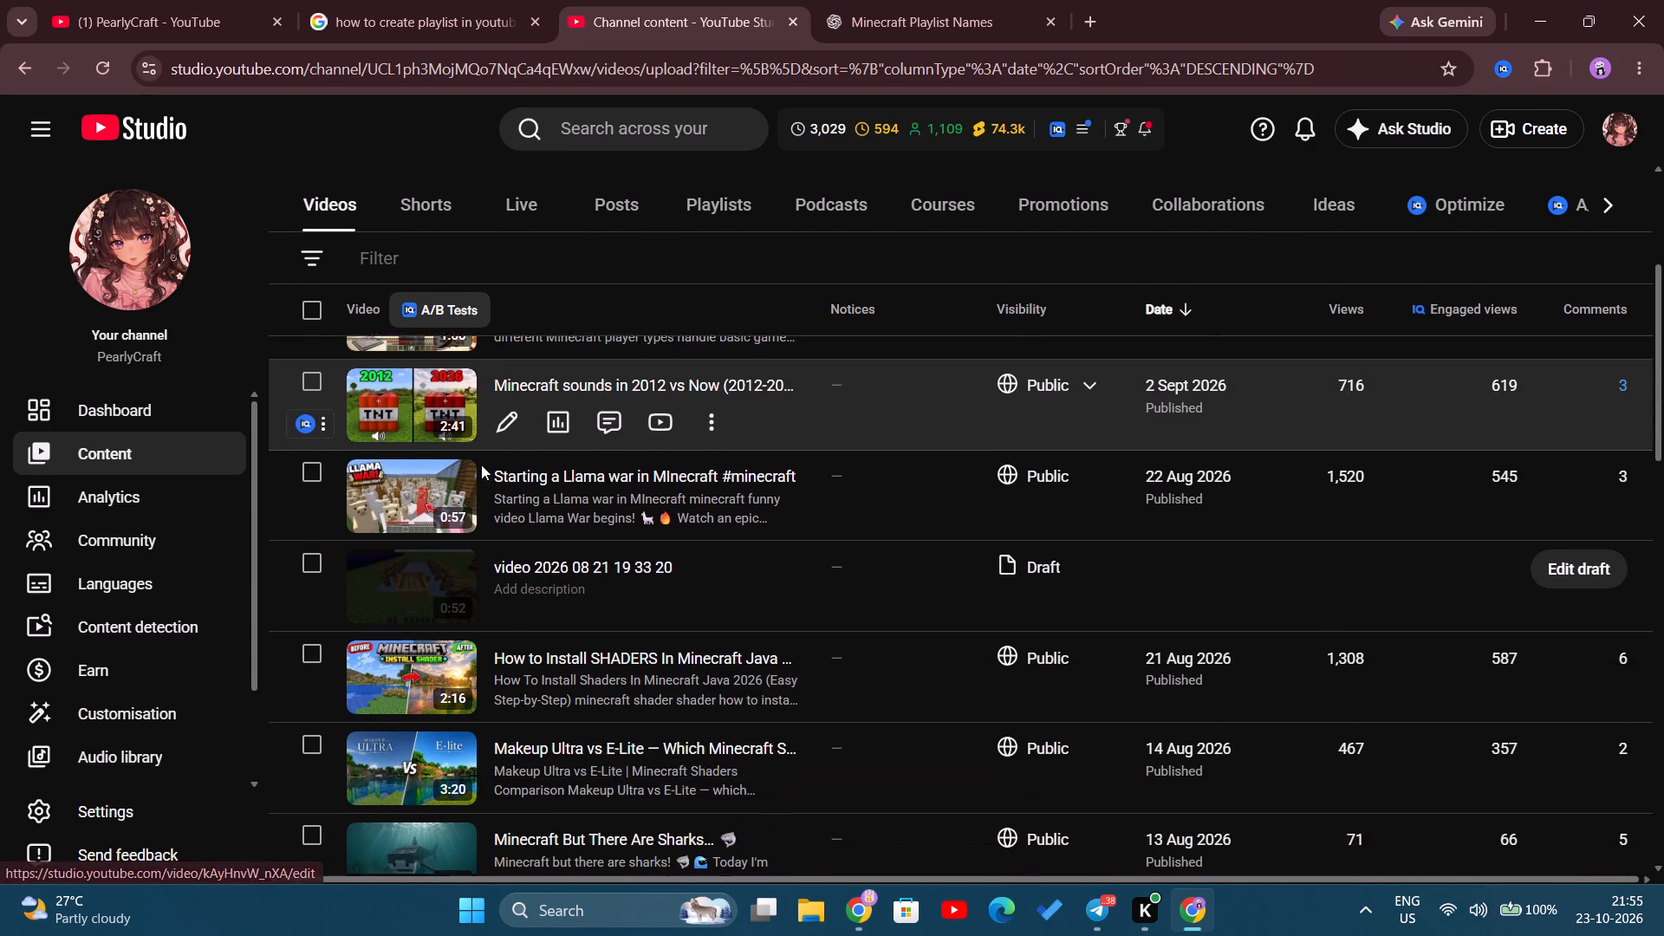
{"action": "scroll", "coordinate": [400, 486], "scroll_direction": "down", "scroll_amount": 1}
{"action": "scroll", "coordinate": [572, 452], "scroll_direction": "down", "scroll_amount": 2}
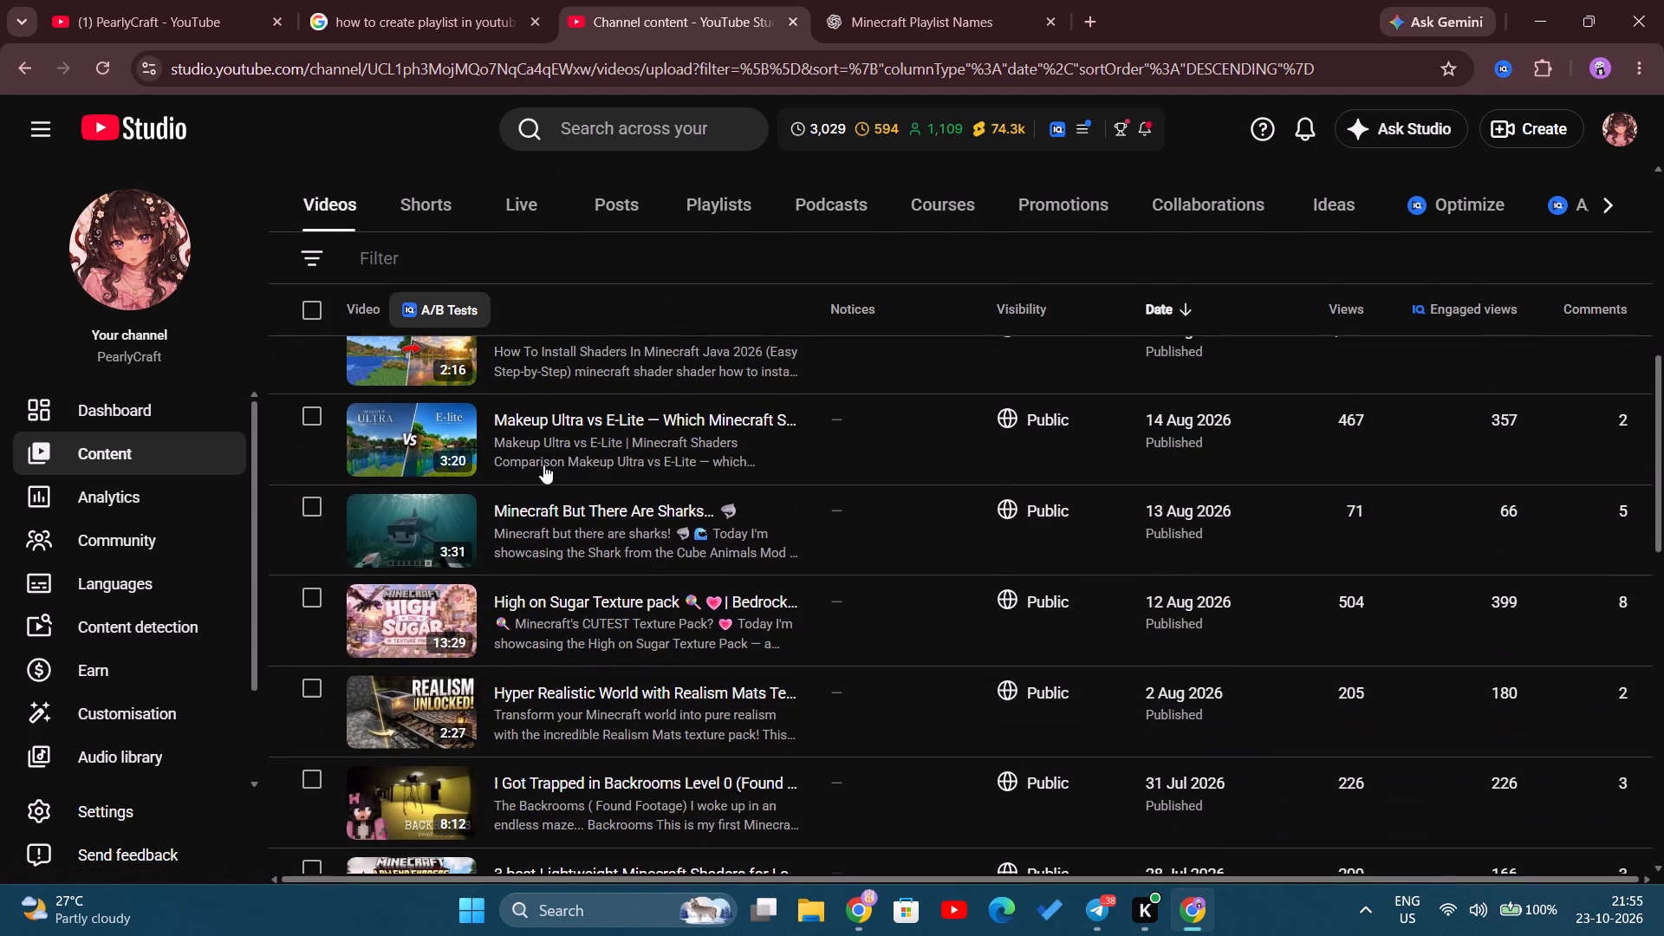
{"action": "left_click", "coordinate": [308, 507]}
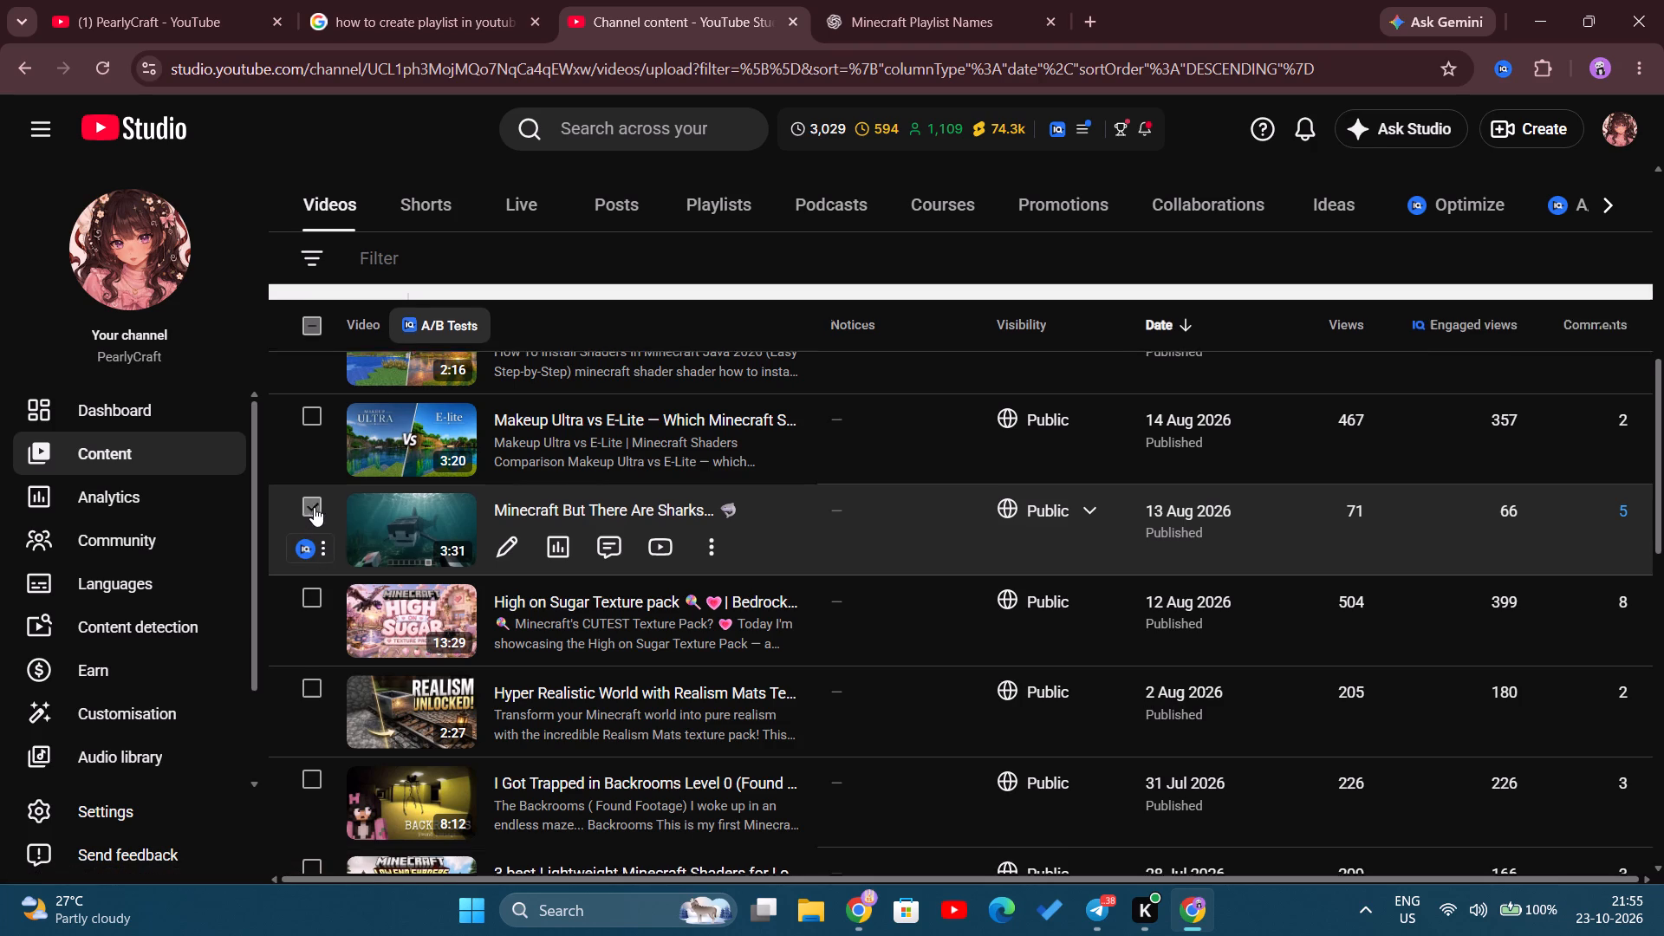
{"action": "scroll", "coordinate": [348, 643], "scroll_direction": "down", "scroll_amount": 2}
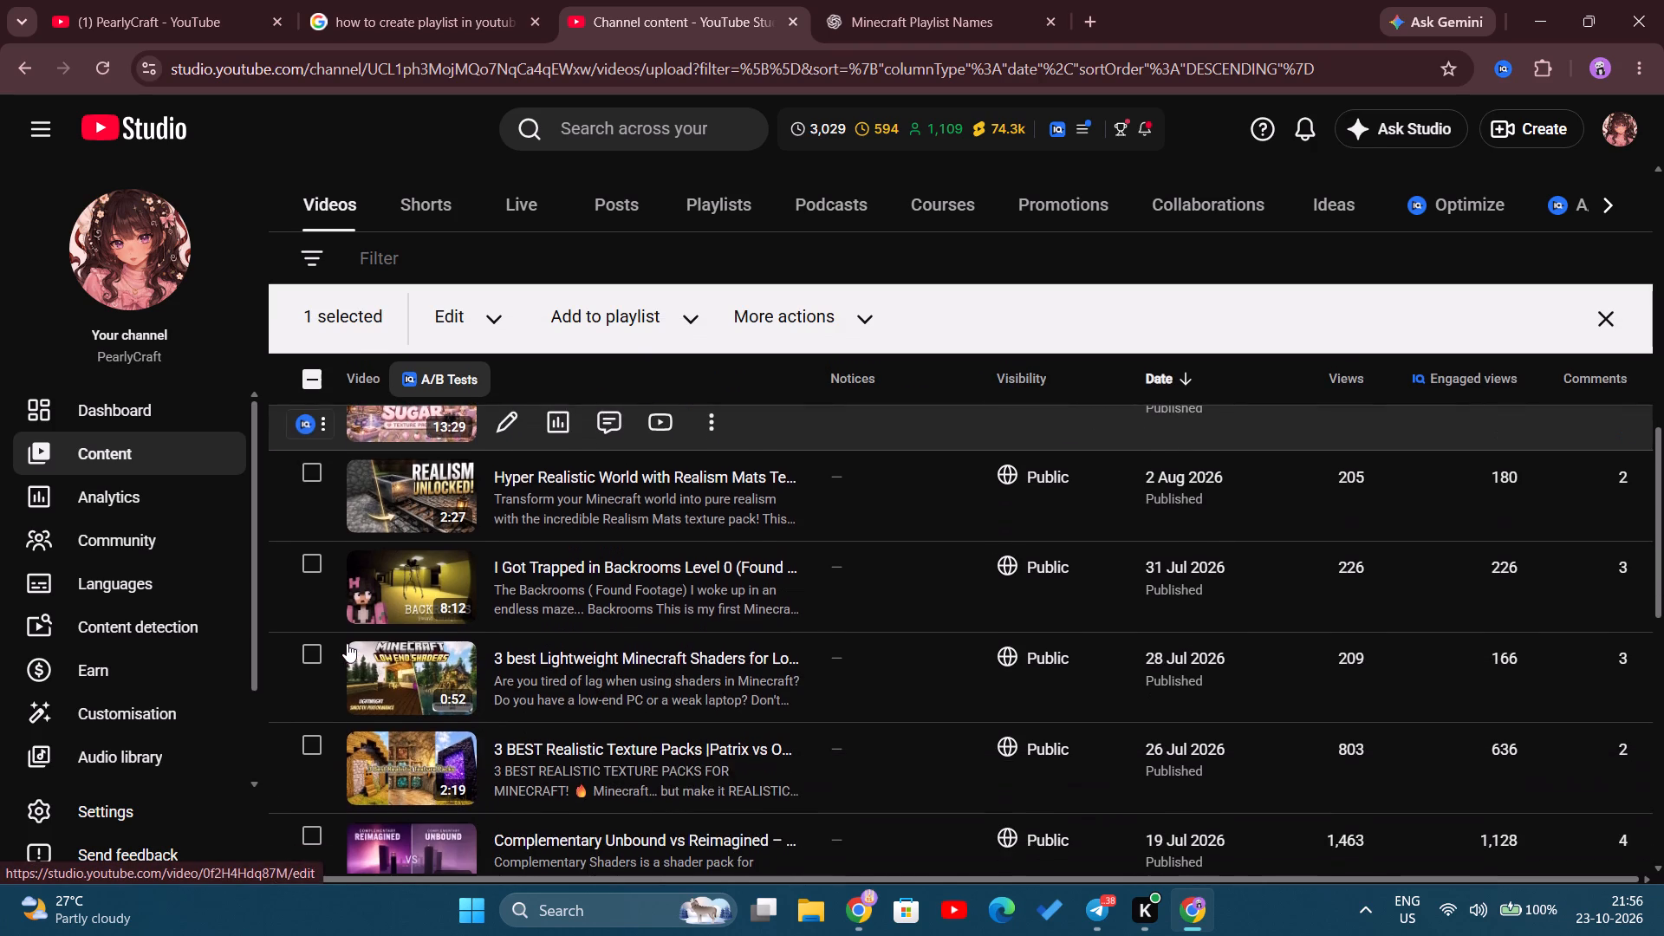
{"action": "left_click", "coordinate": [315, 556]}
{"action": "scroll", "coordinate": [449, 590], "scroll_direction": "down", "scroll_amount": 2}
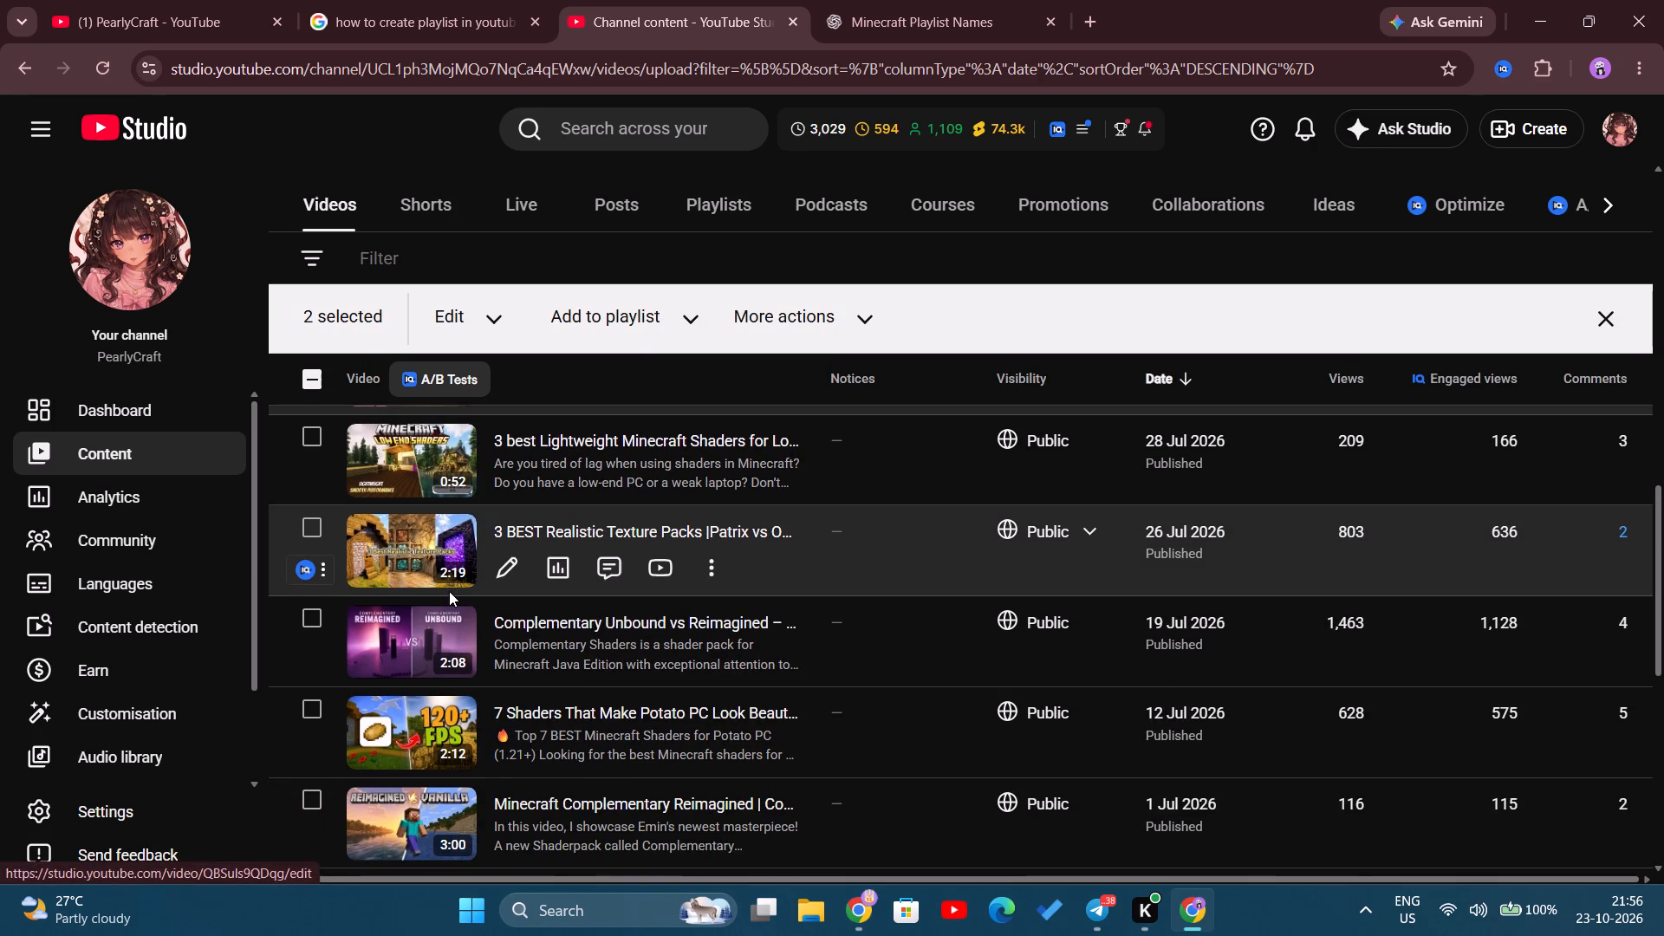
{"action": "scroll", "coordinate": [358, 587], "scroll_direction": "down", "scroll_amount": 2}
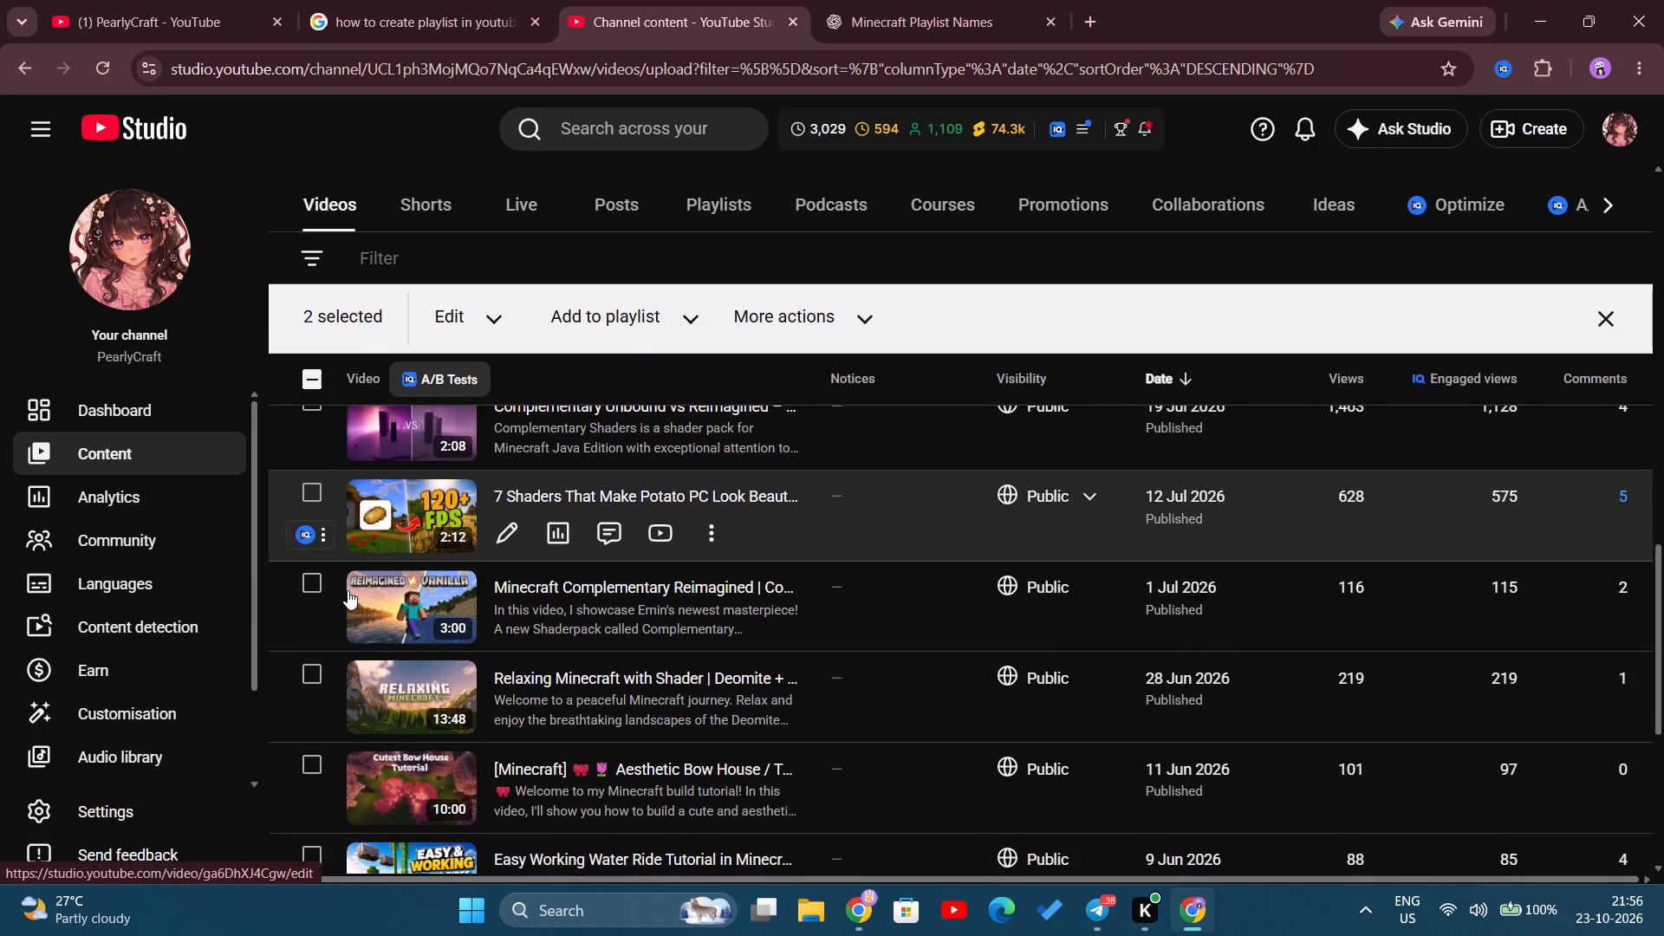
{"action": "scroll", "coordinate": [348, 590], "scroll_direction": "down", "scroll_amount": 3}
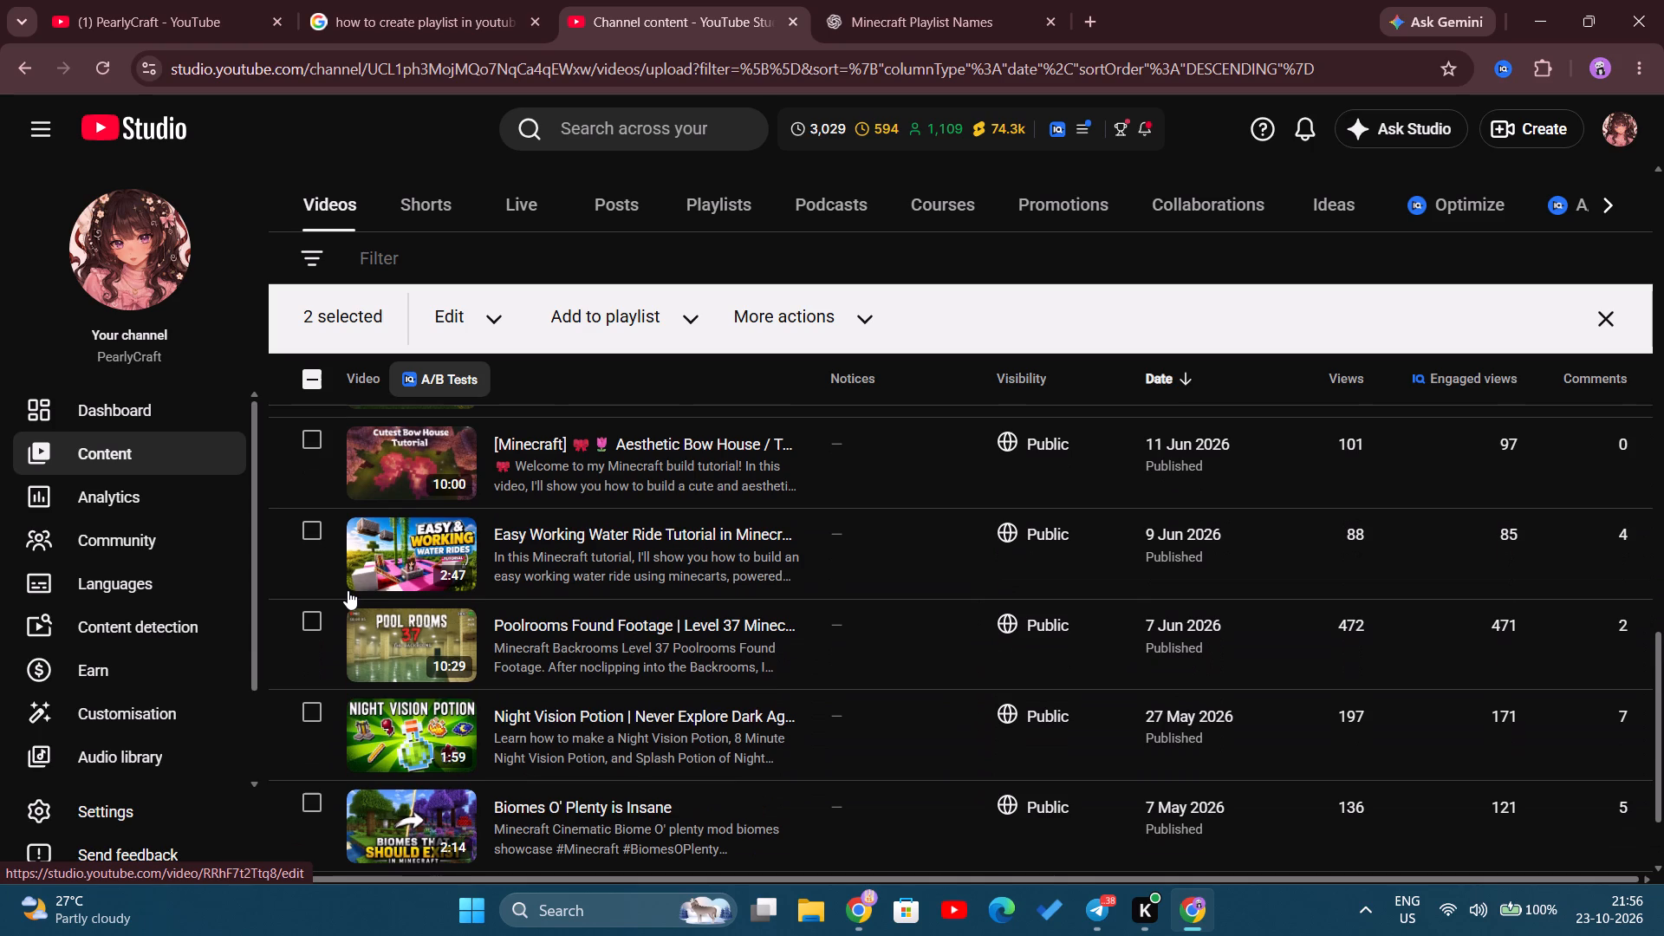
{"action": "left_click", "coordinate": [309, 625]}
{"action": "scroll", "coordinate": [426, 592], "scroll_direction": "down", "scroll_amount": 1}
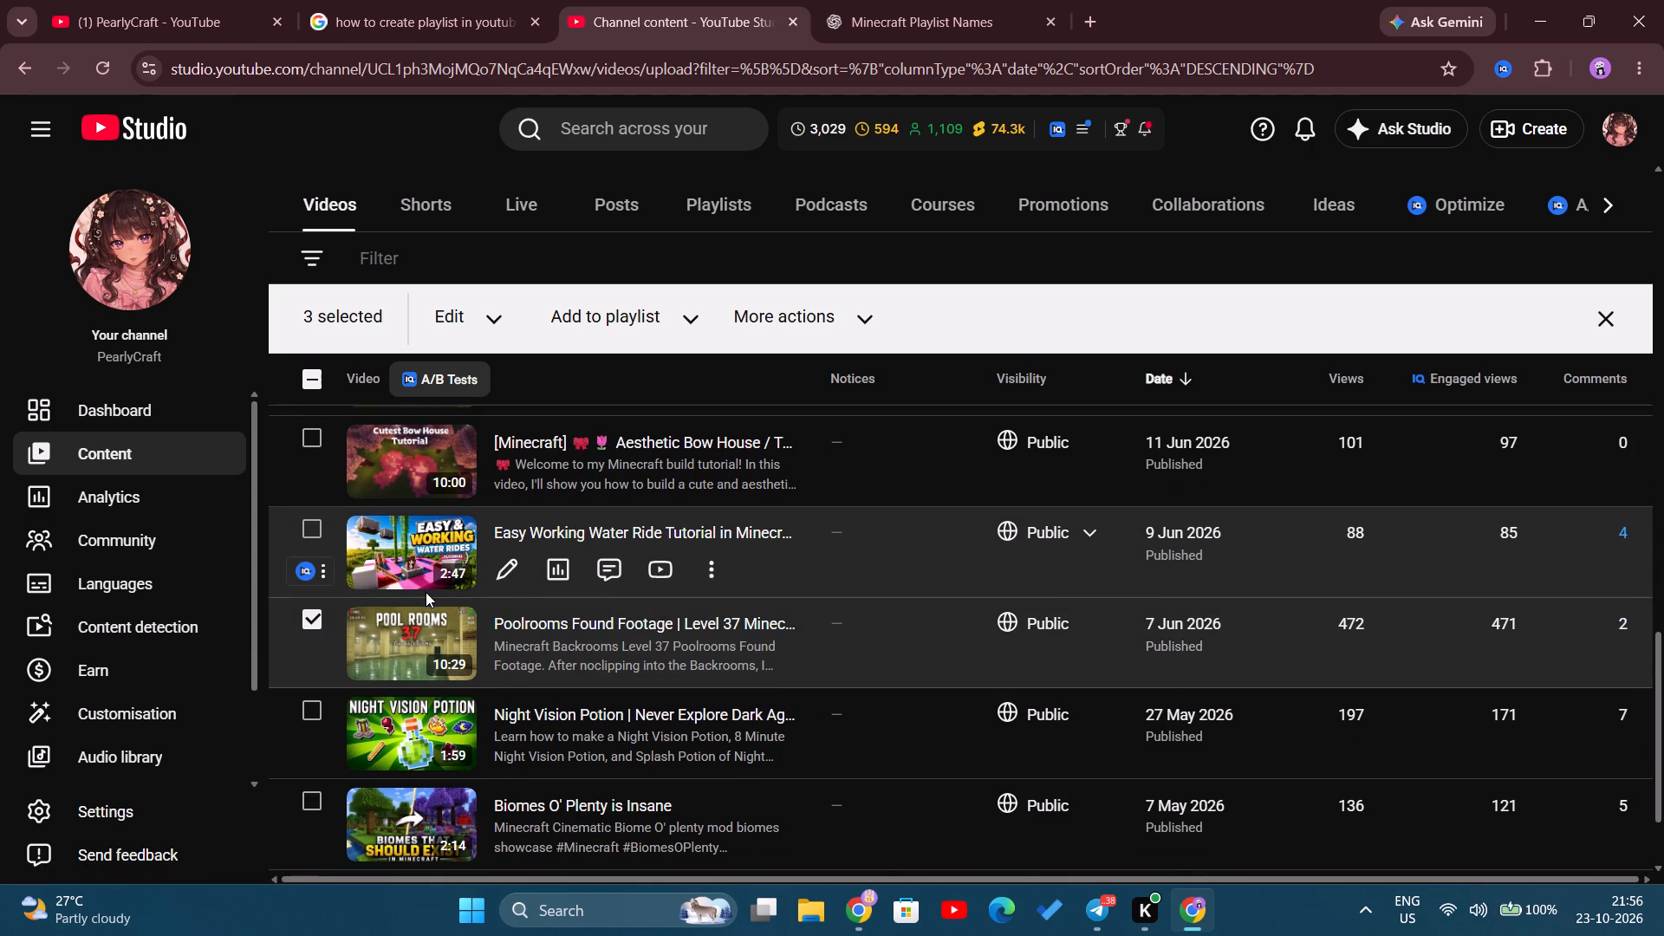
{"action": "scroll", "coordinate": [426, 592], "scroll_direction": "down", "scroll_amount": 1}
{"action": "left_click", "coordinate": [312, 655]}
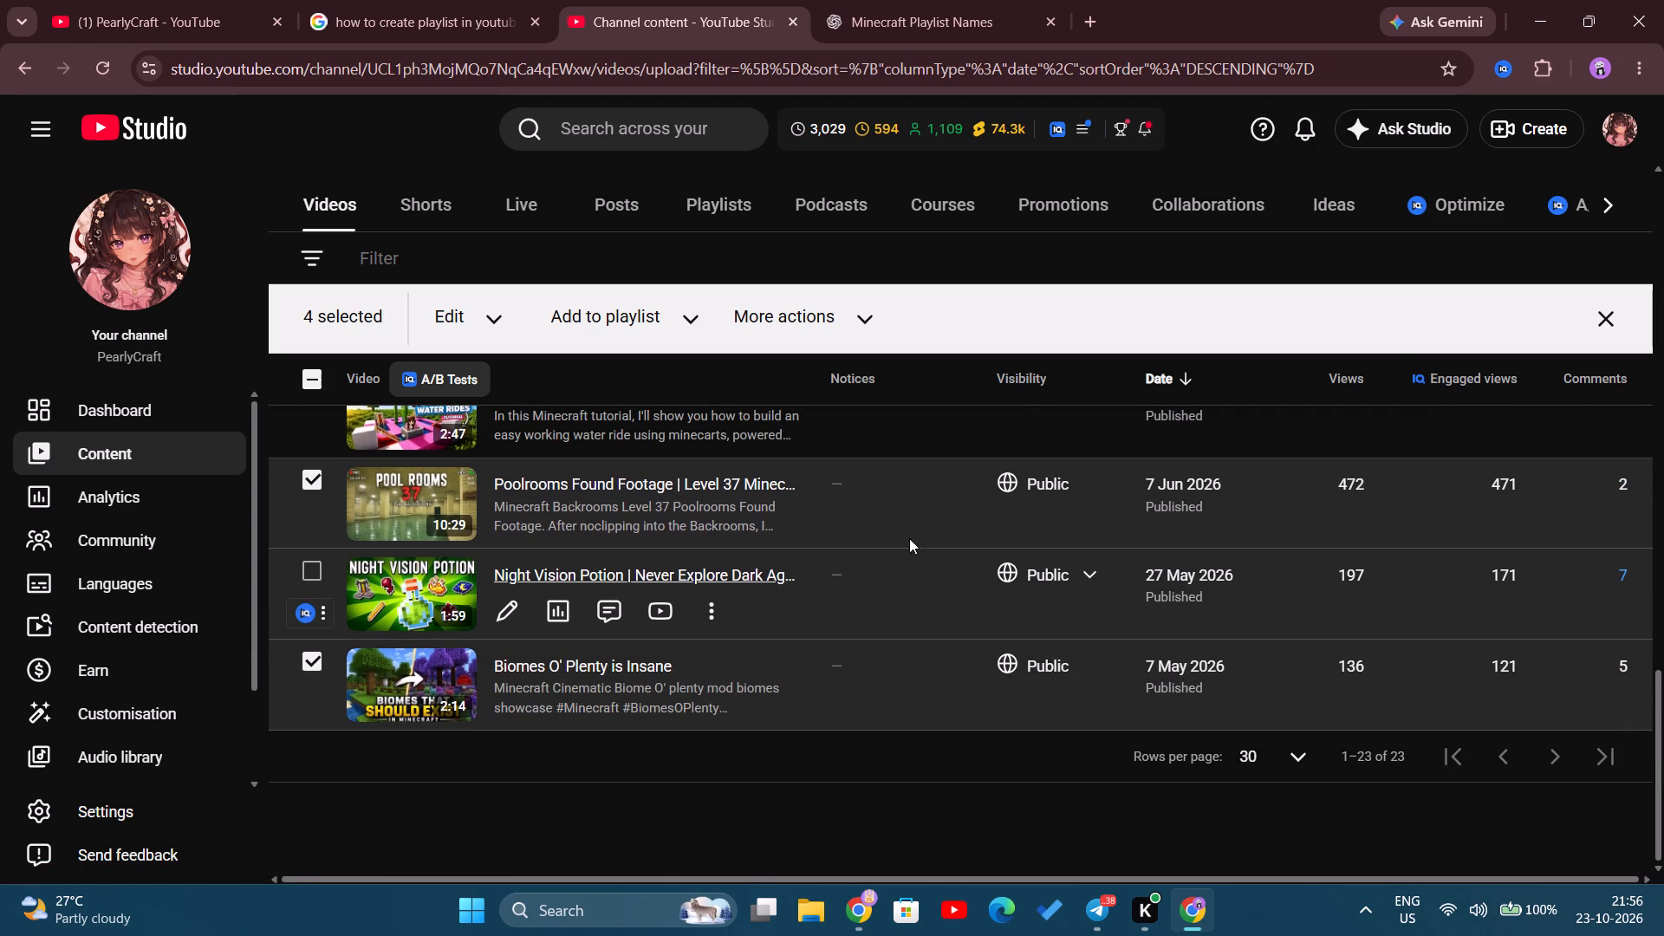
{"action": "left_click", "coordinate": [632, 327]}
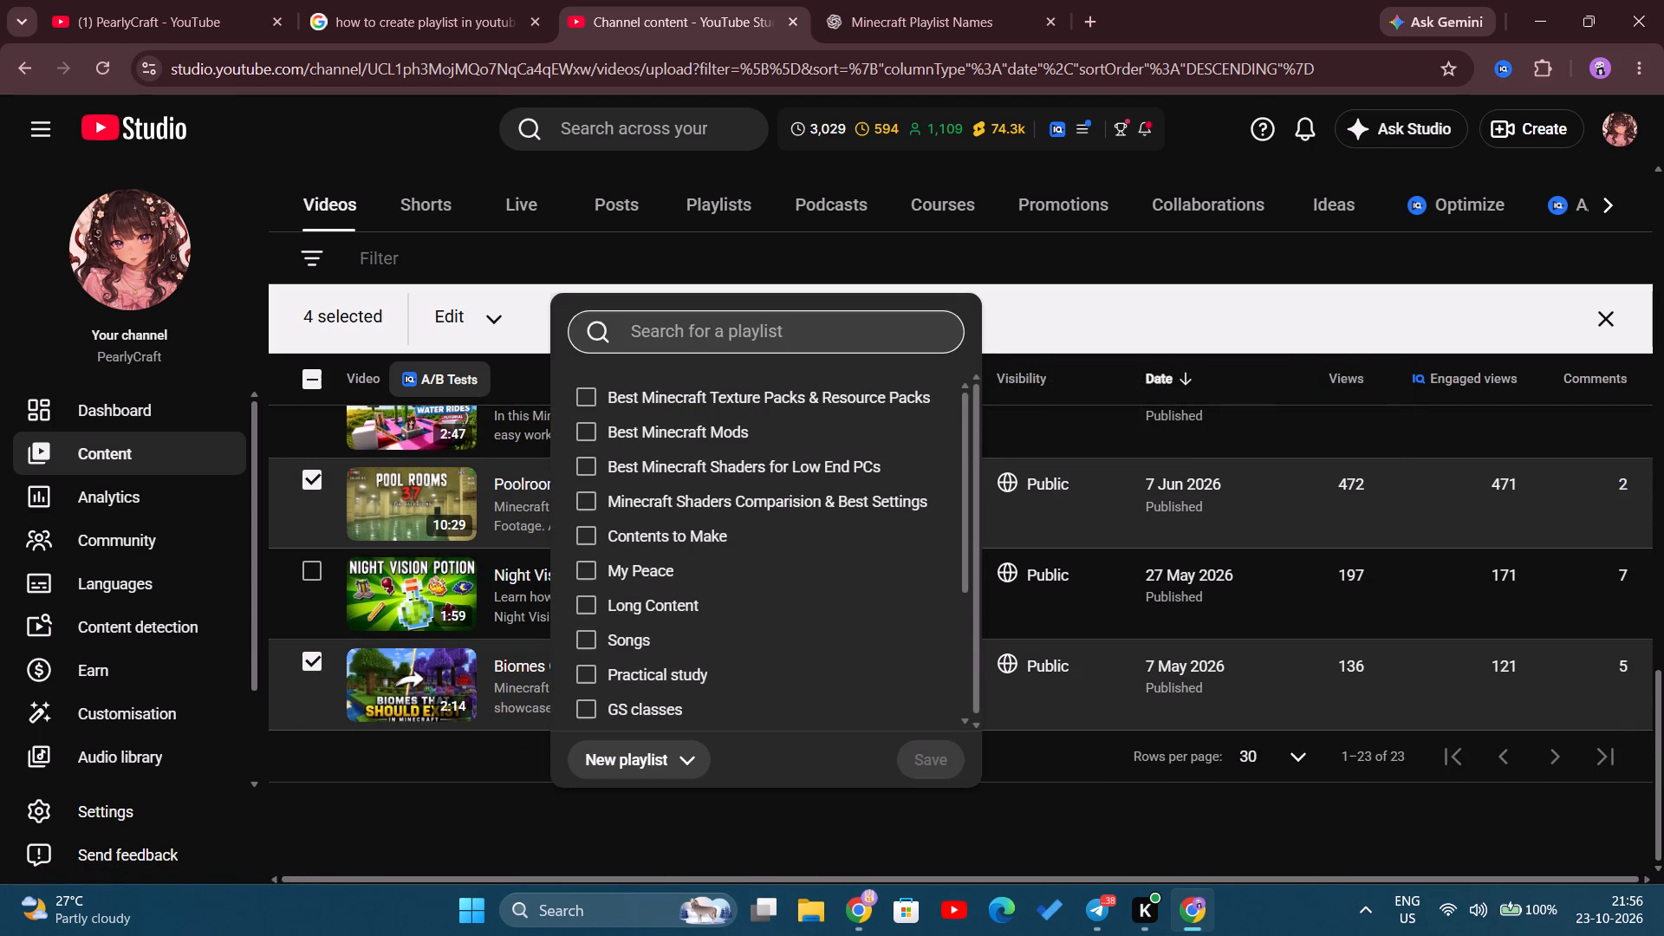
{"action": "left_click", "coordinate": [631, 428]}
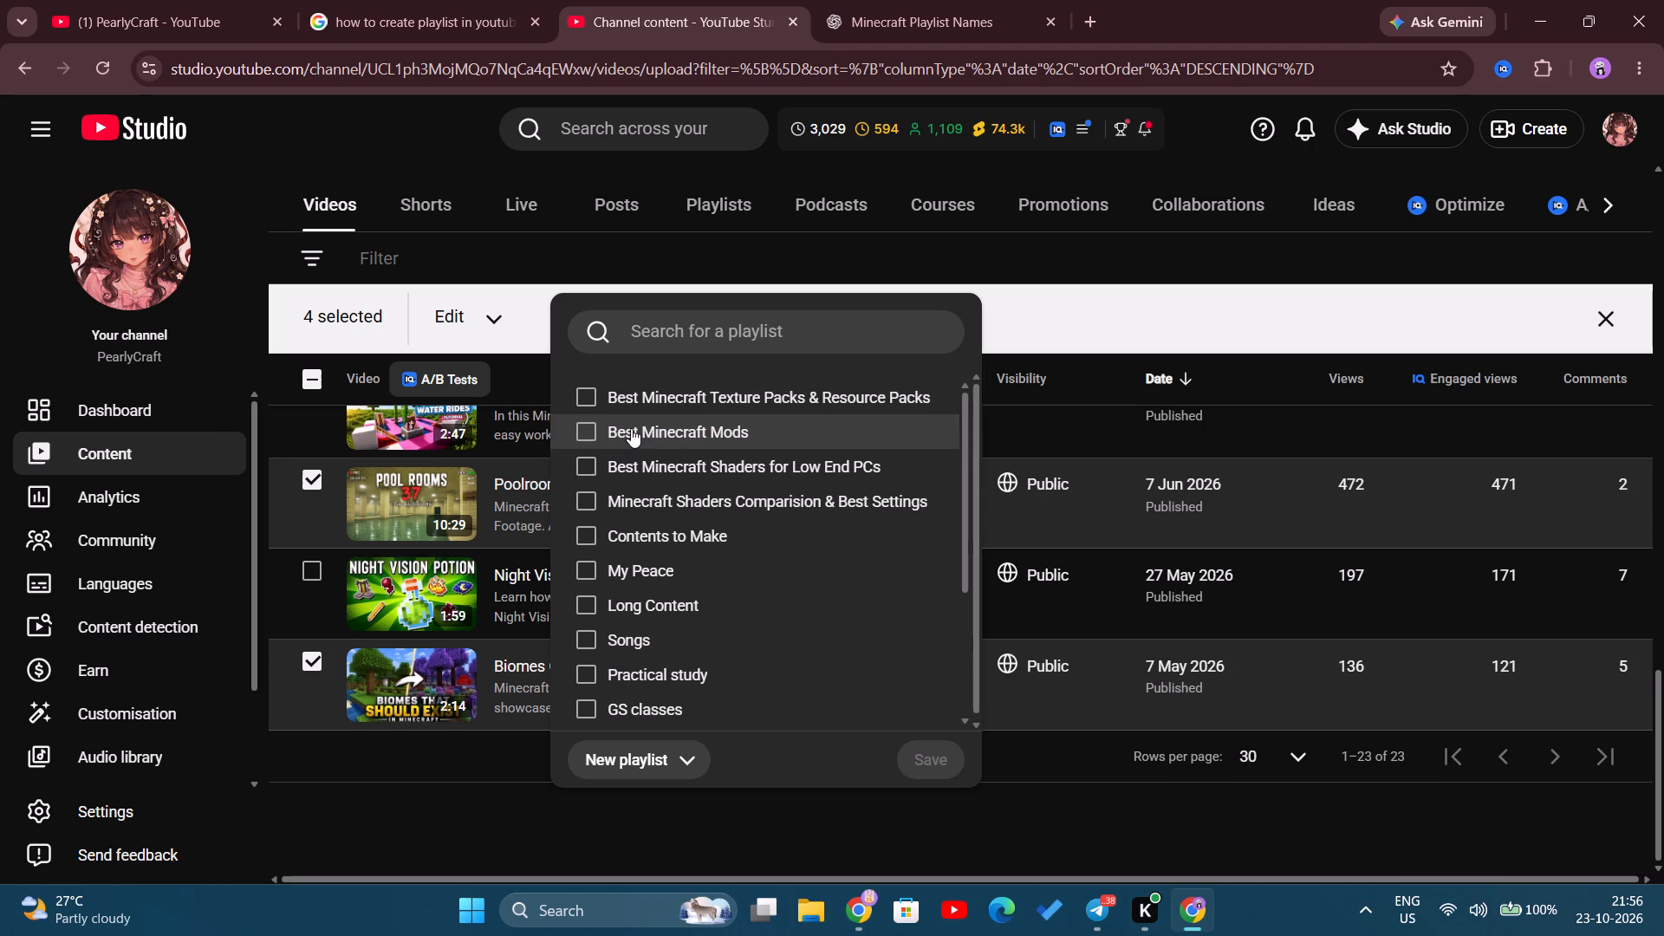
{"action": "left_click", "coordinate": [922, 772]}
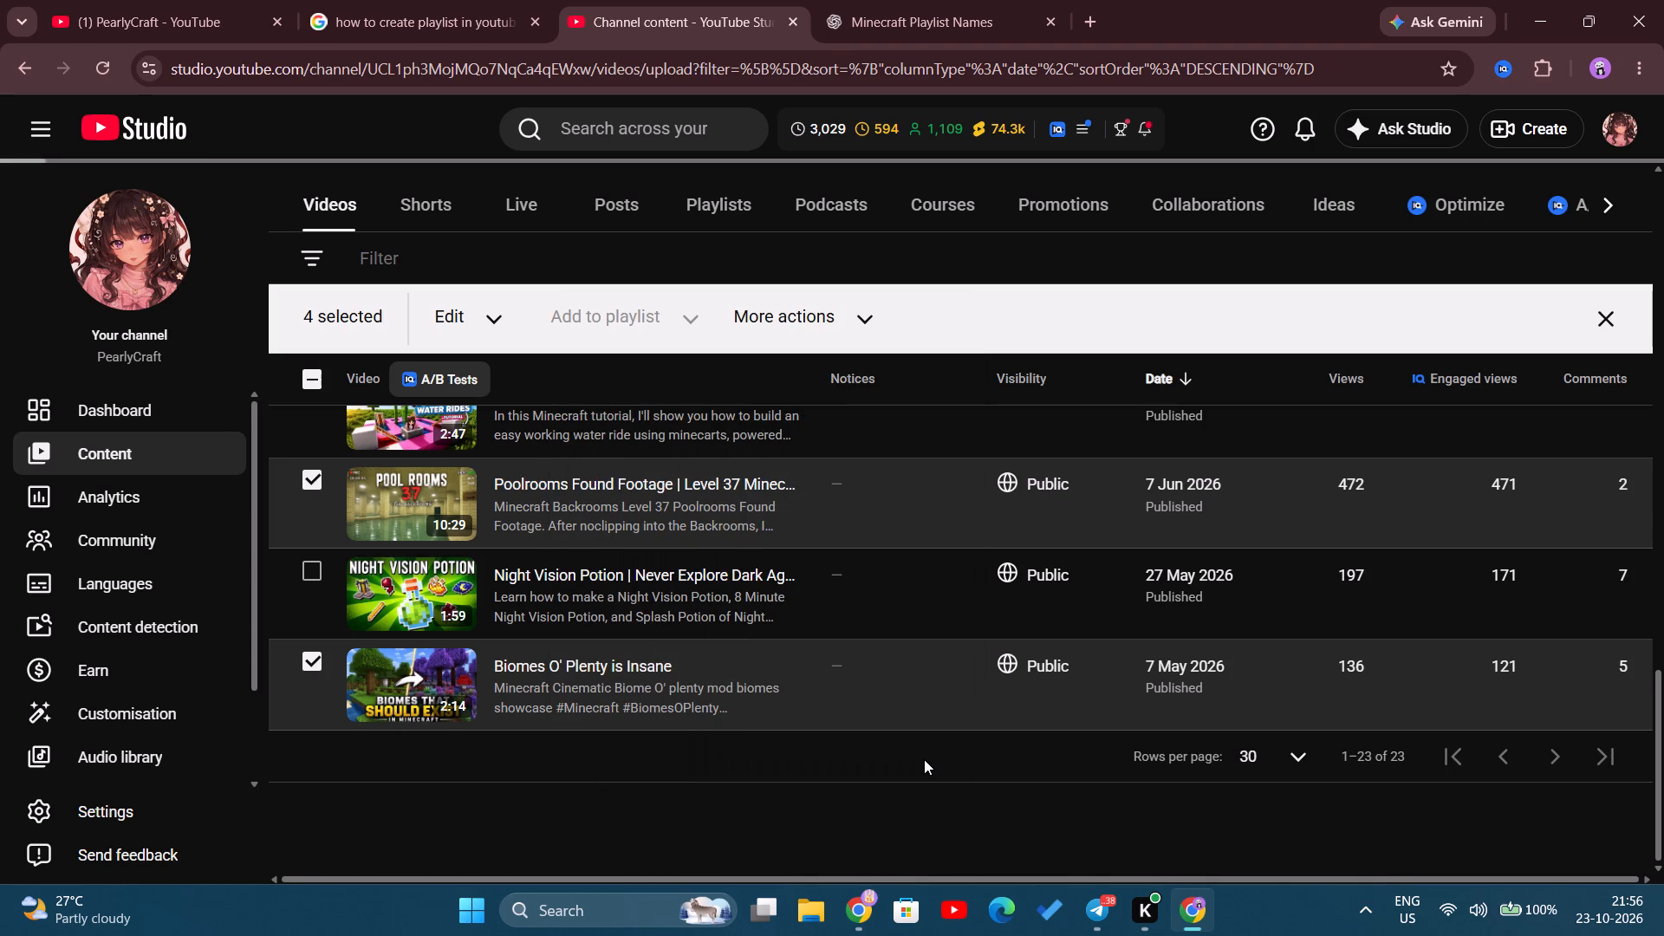
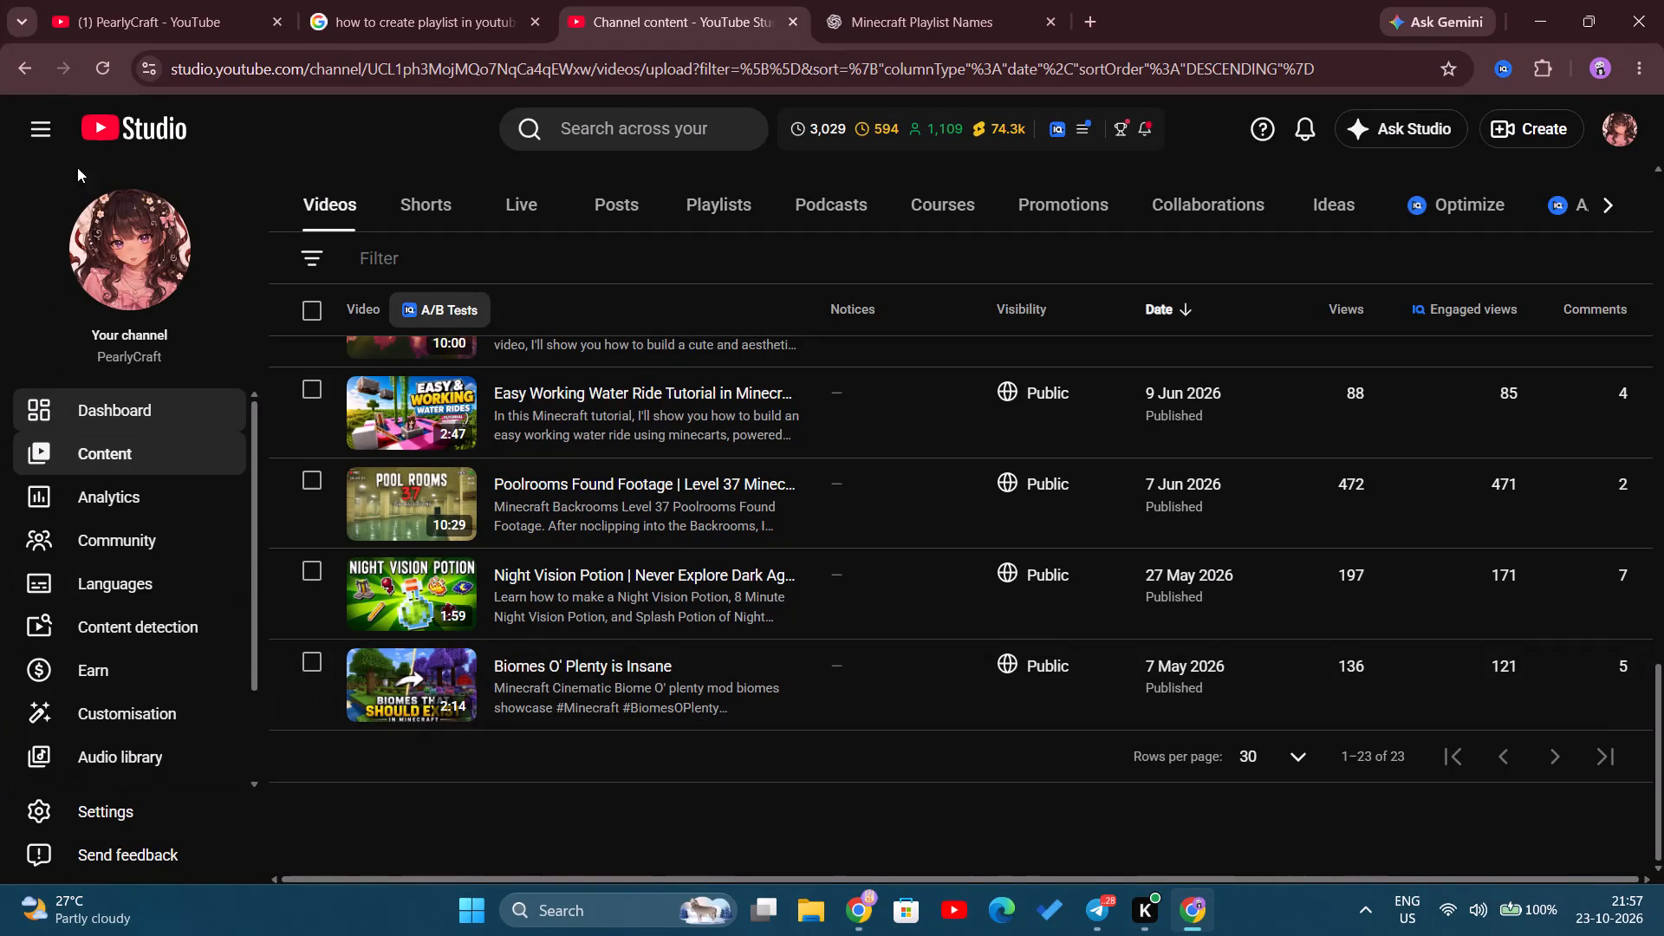
Return to the channel's playlists and check the Best Minecraft Texture Packs & Resource Packs playlist's extra options and details.
{"action": "left_click", "coordinate": [19, 88]}
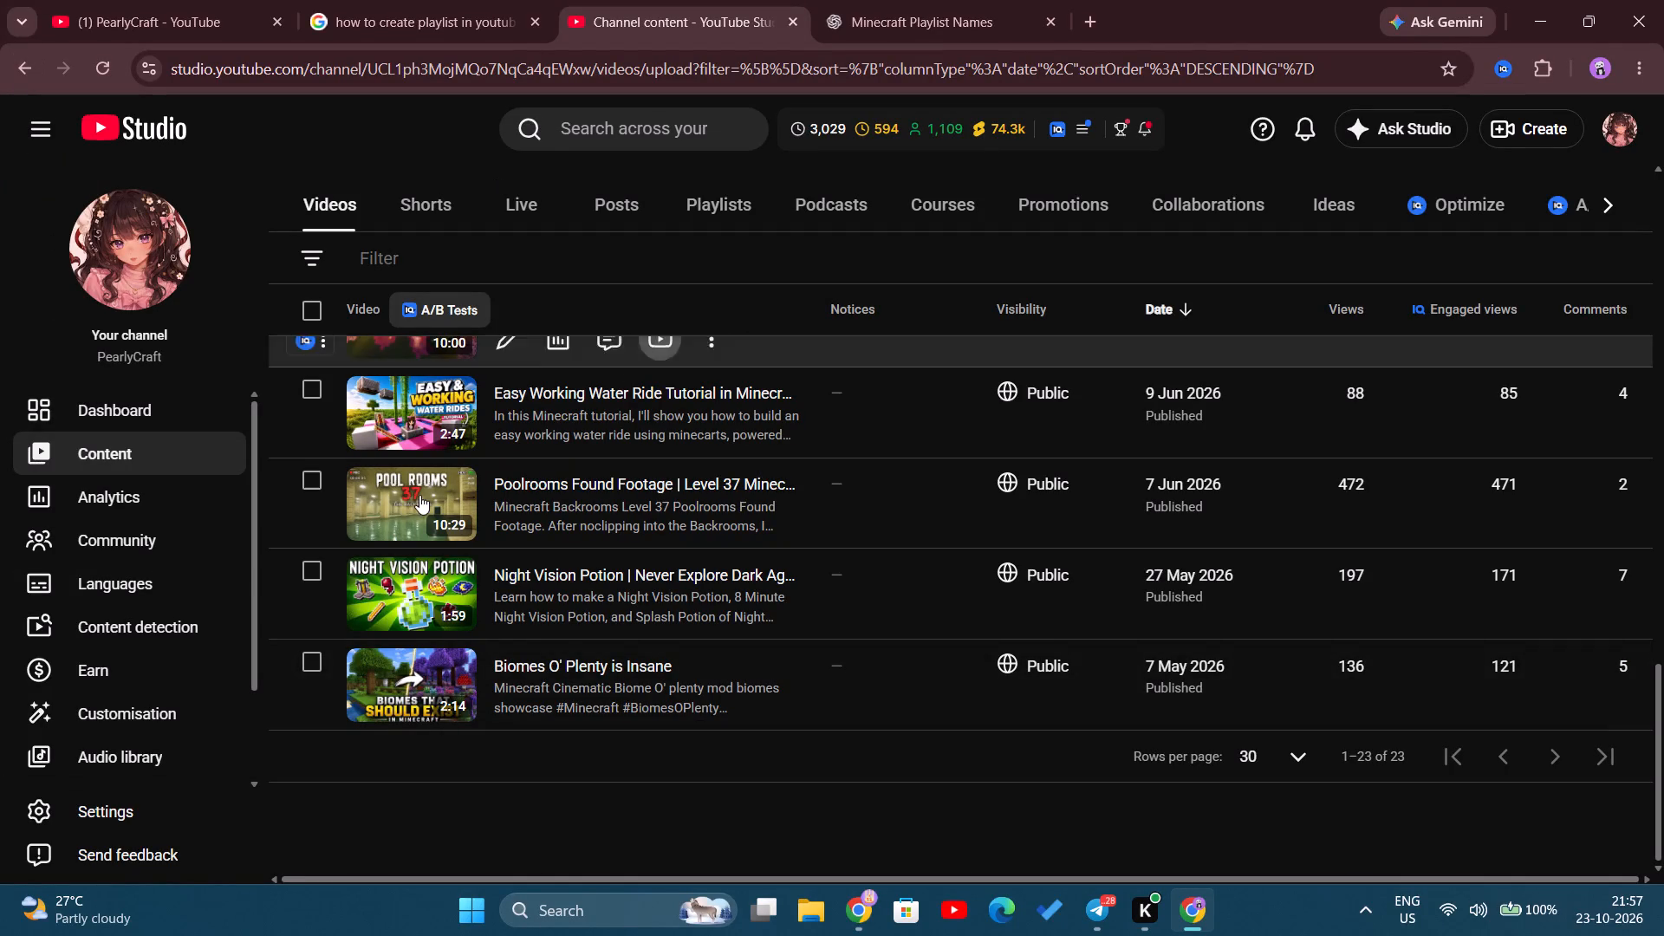
{"action": "scroll", "coordinate": [685, 533], "scroll_direction": "up", "scroll_amount": 9}
{"action": "scroll", "coordinate": [505, 523], "scroll_direction": "up", "scroll_amount": 4}
{"action": "scroll", "coordinate": [446, 485], "scroll_direction": "up", "scroll_amount": 5}
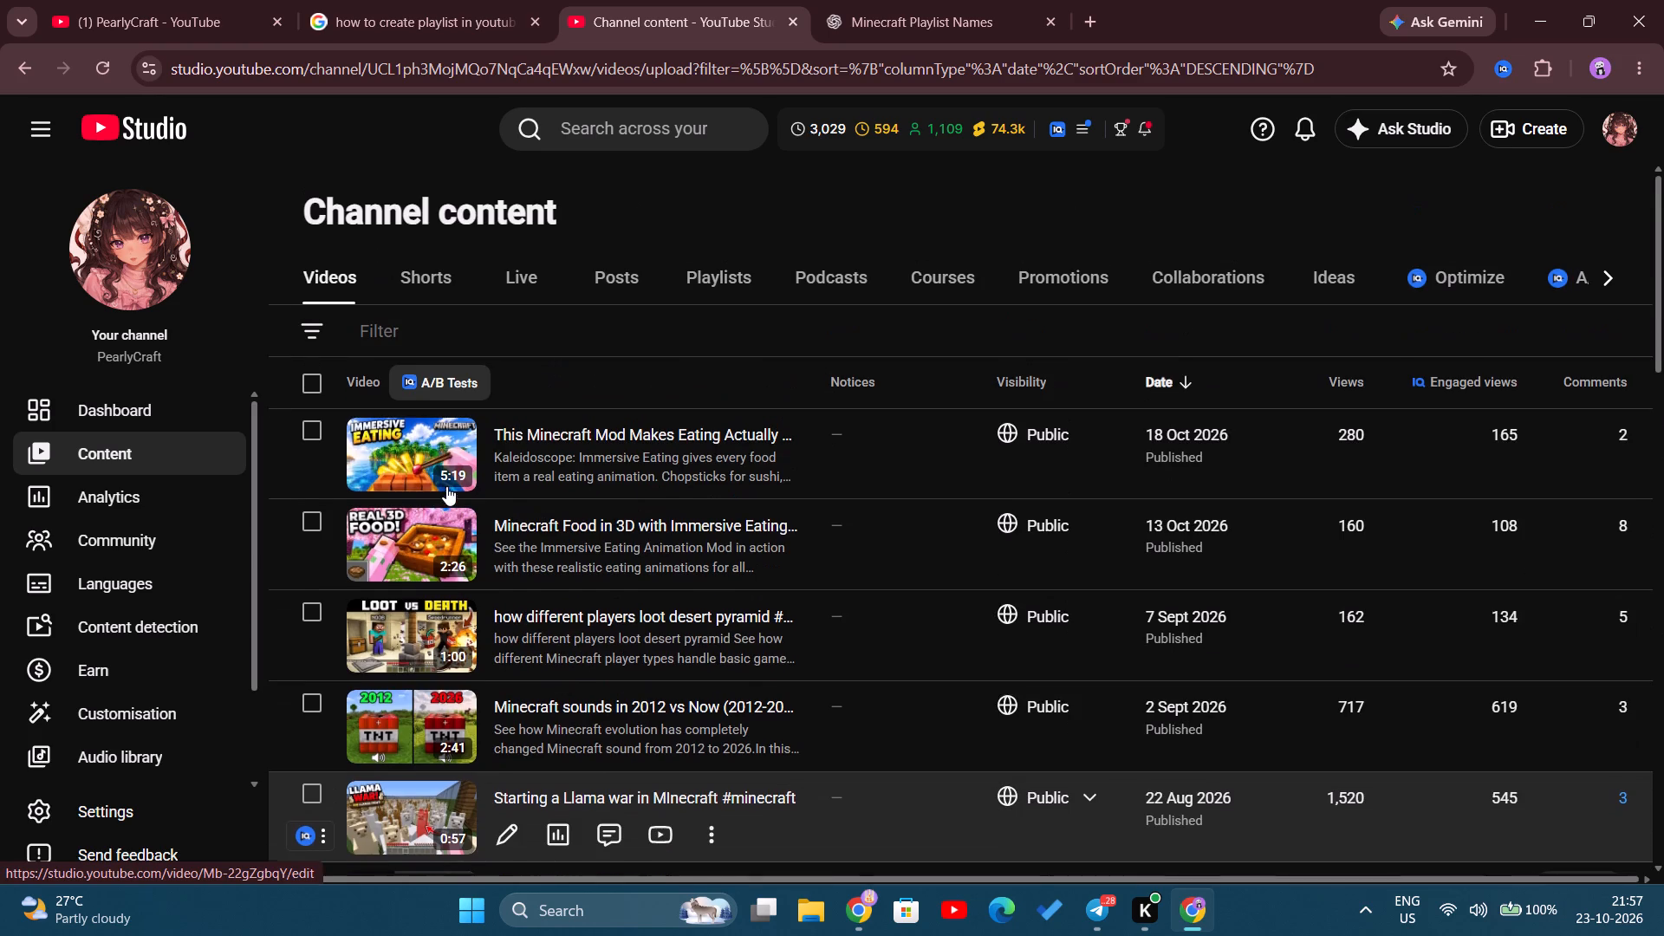
{"action": "scroll", "coordinate": [445, 448], "scroll_direction": "up", "scroll_amount": 4}
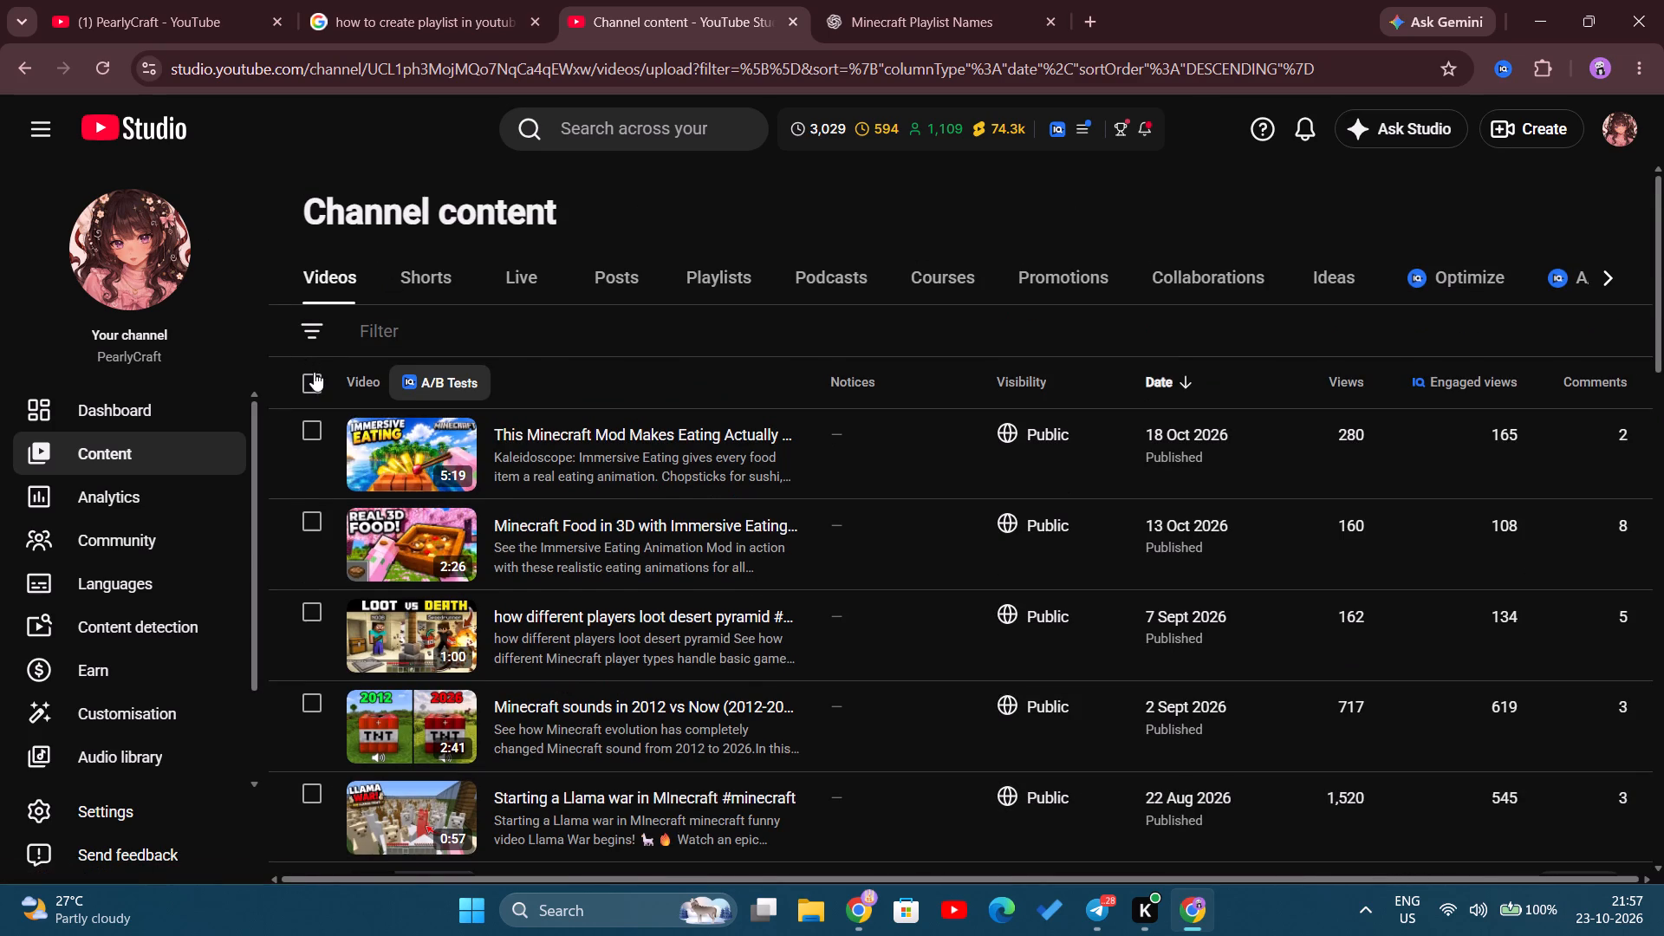
{"action": "left_click", "coordinate": [42, 79]}
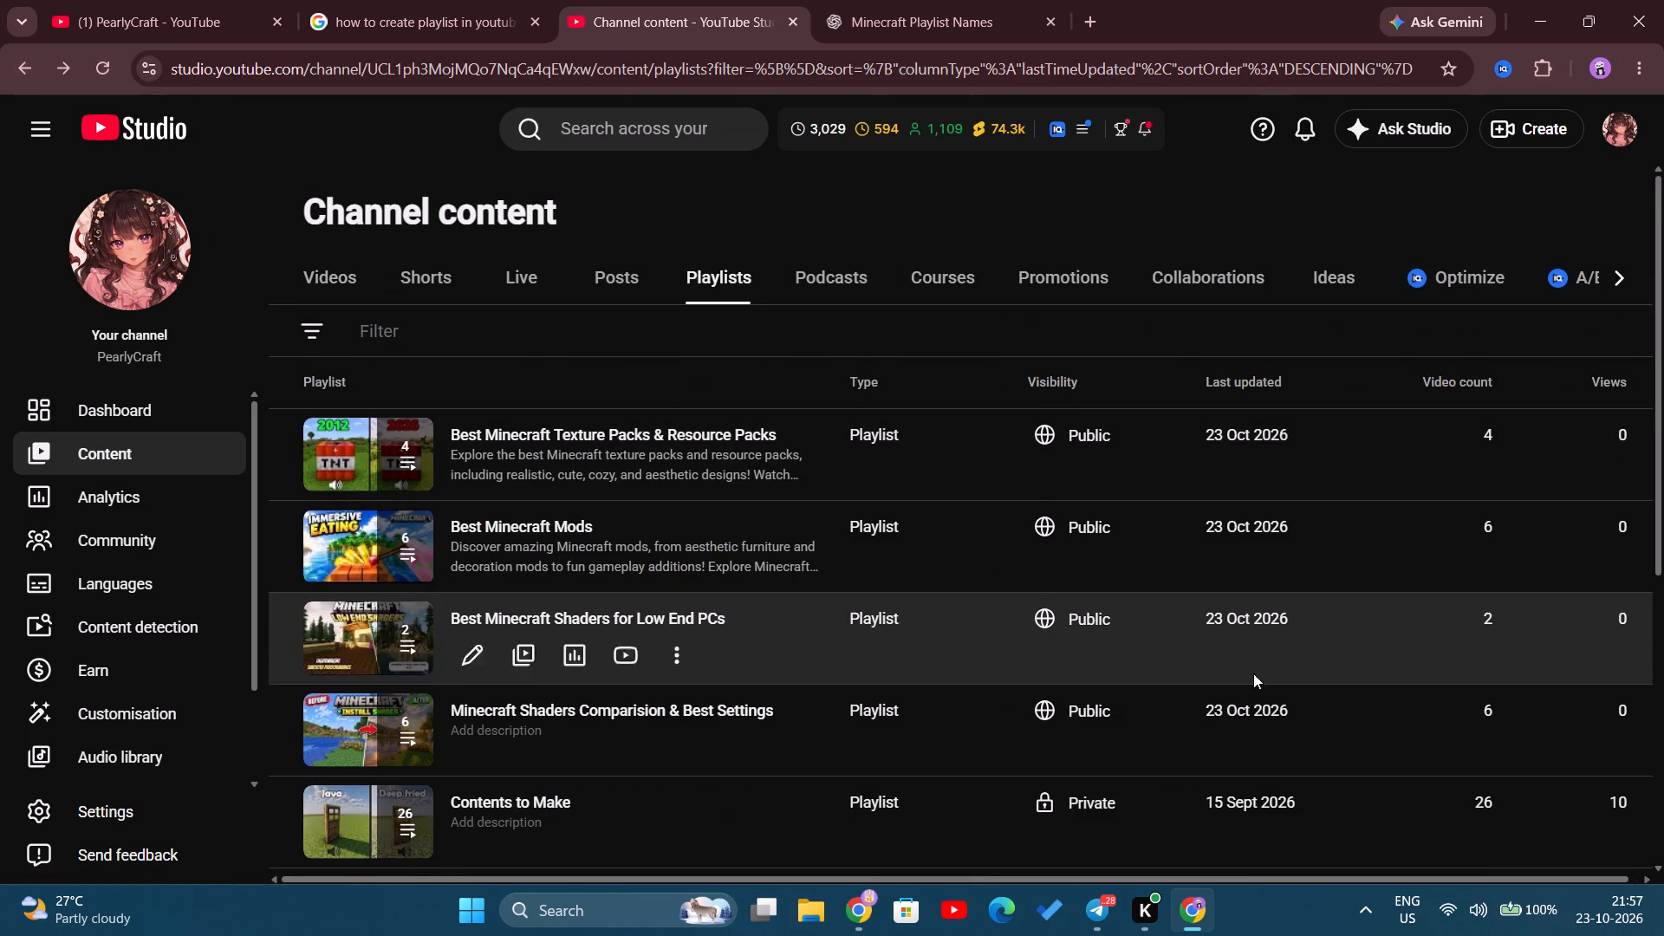
{"action": "left_click", "coordinate": [719, 298]}
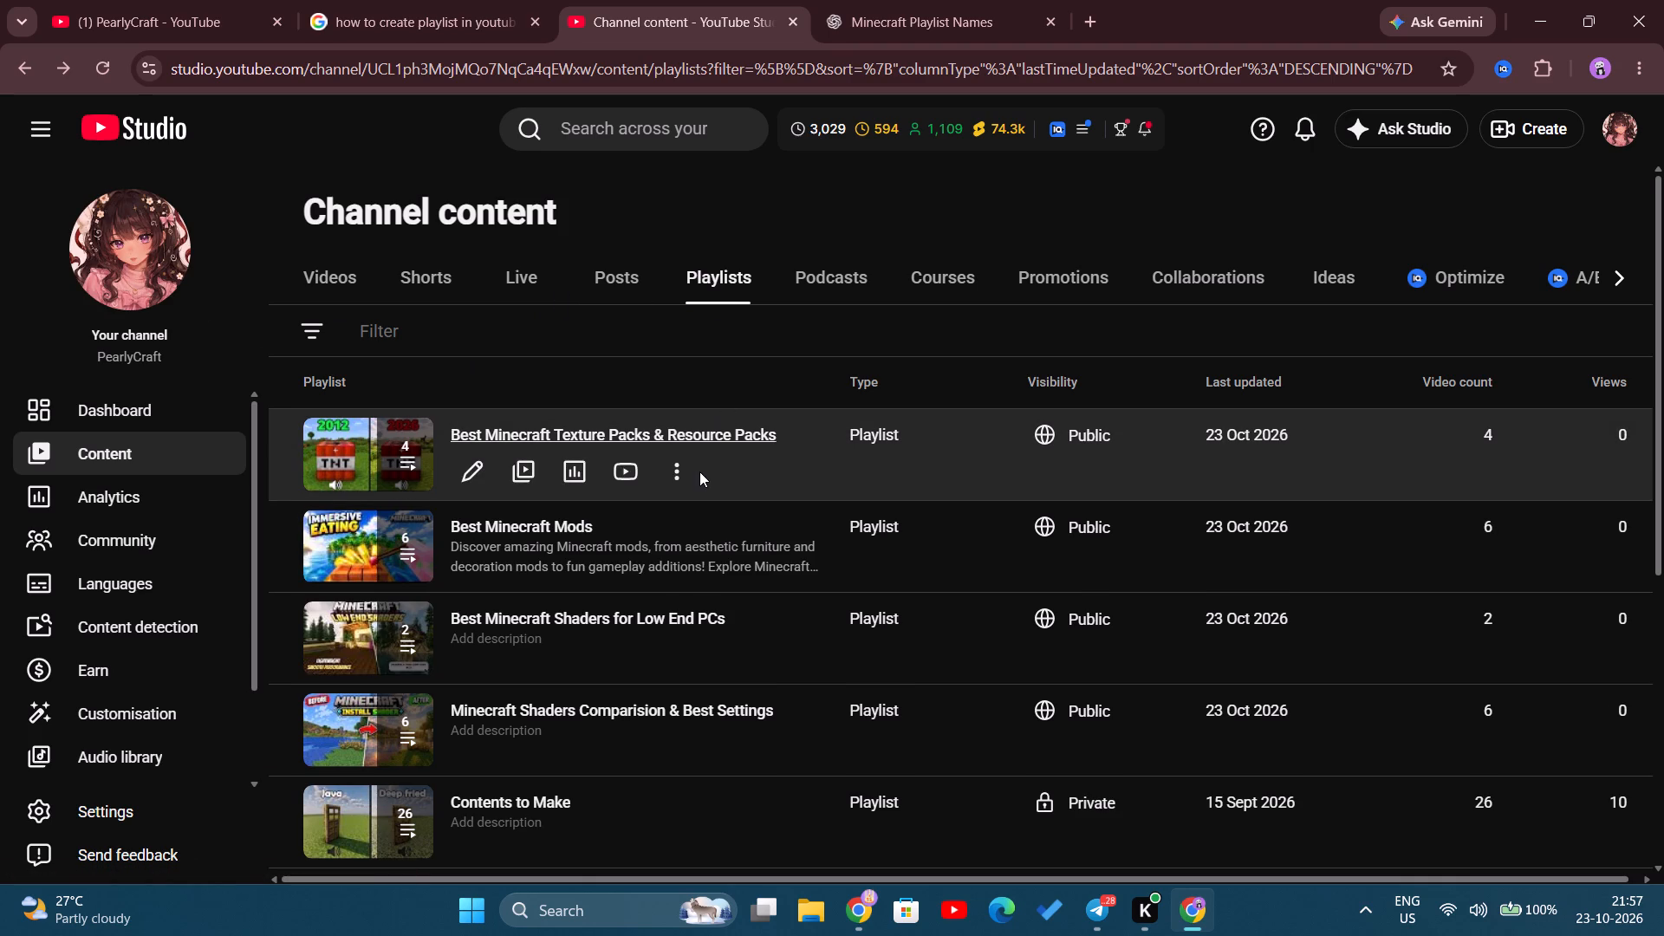
{"action": "left_click", "coordinate": [678, 477]}
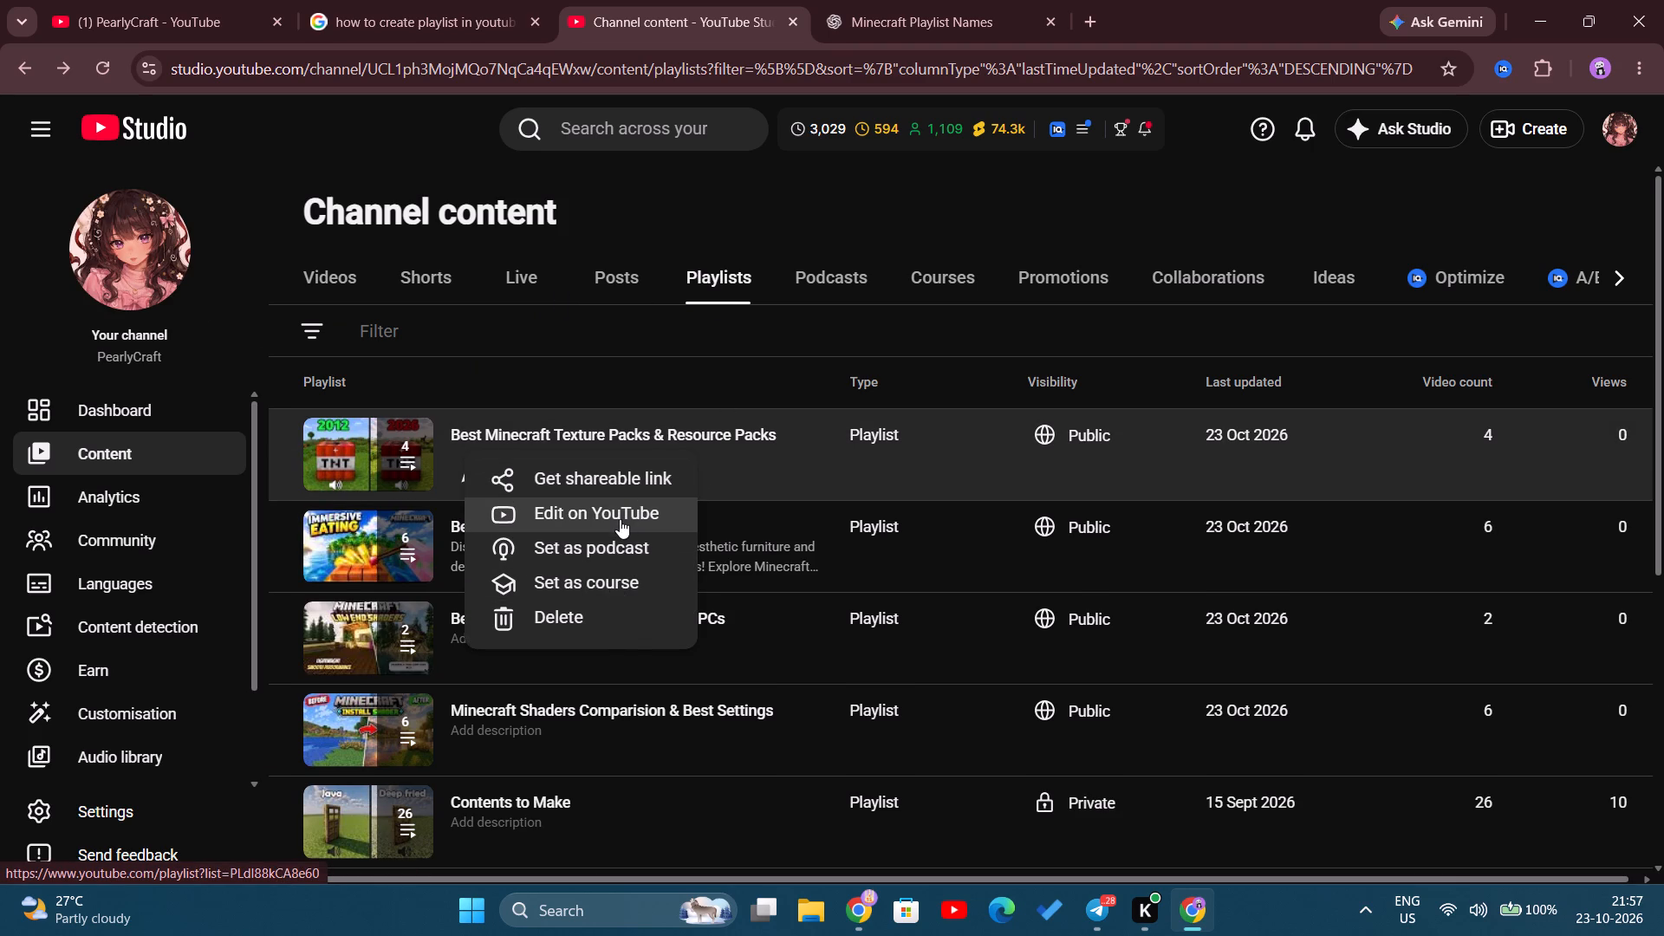
{"action": "left_click", "coordinate": [667, 365]}
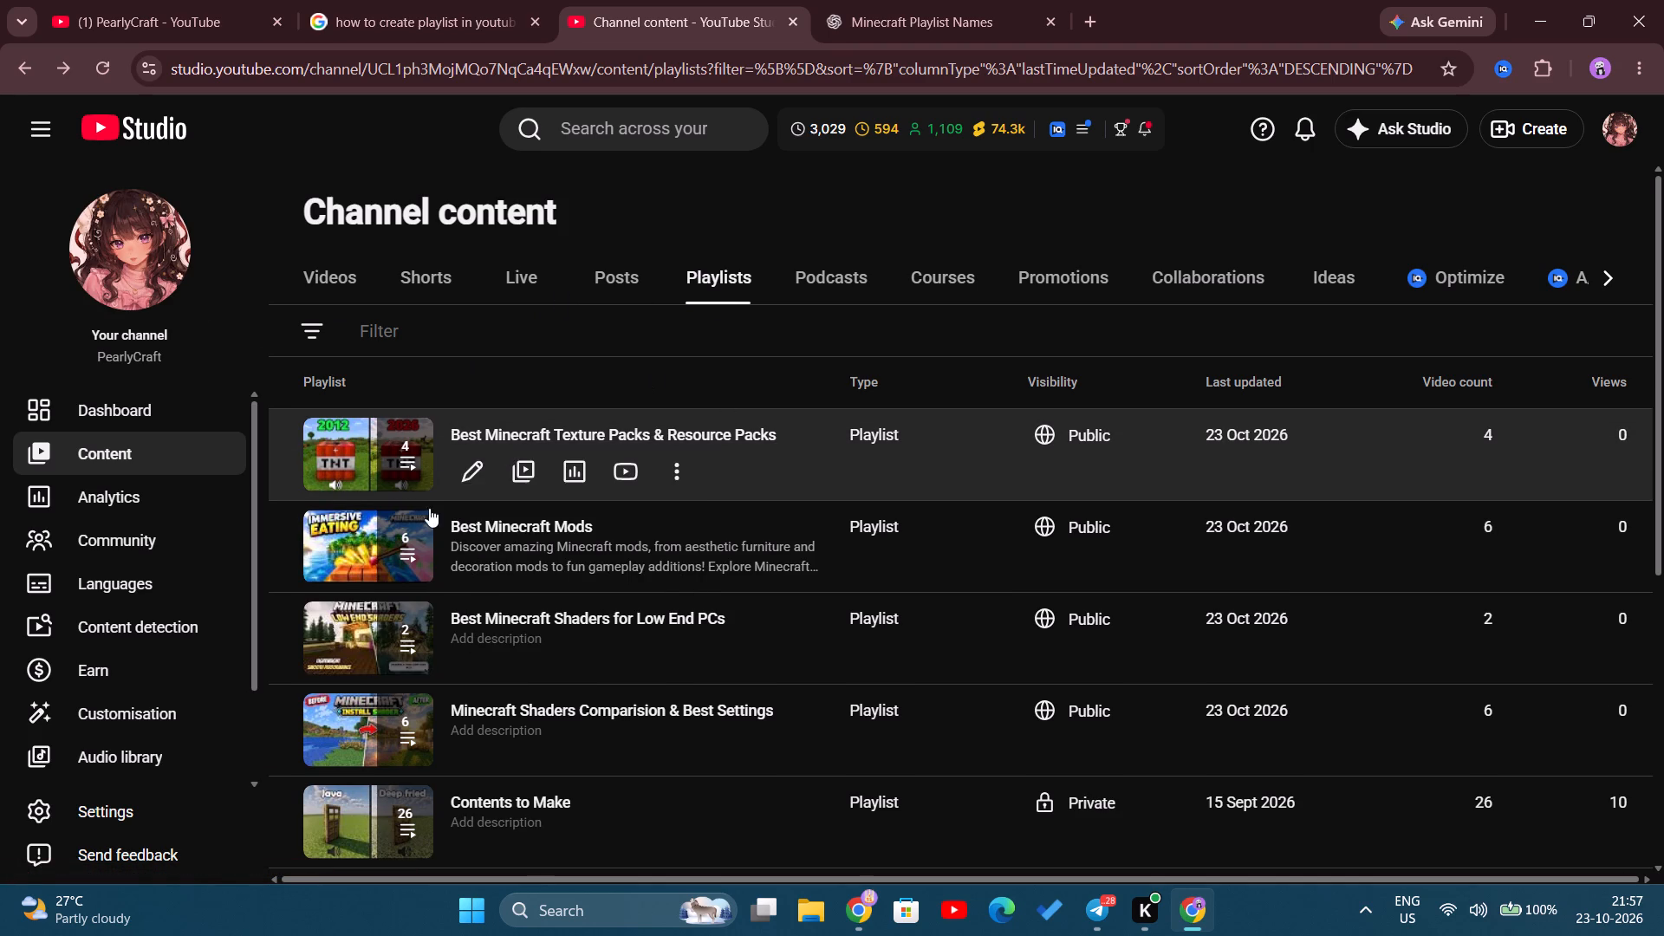
{"action": "left_click", "coordinate": [466, 467]}
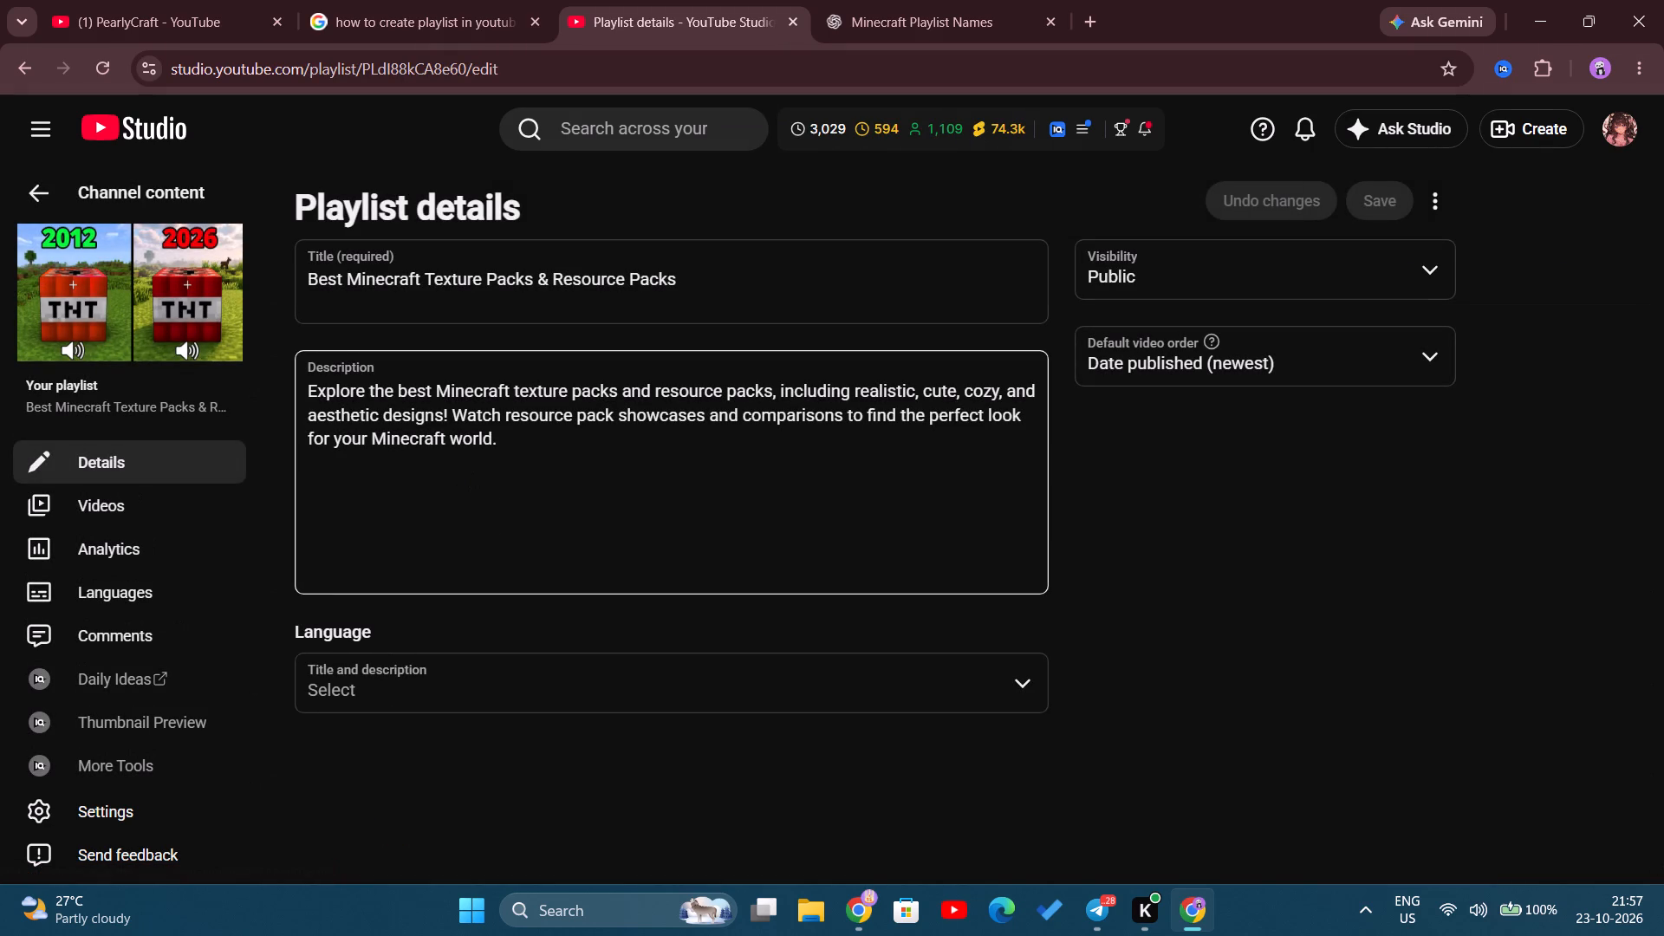
{"action": "scroll", "coordinate": [461, 626], "scroll_direction": "down", "scroll_amount": 3}
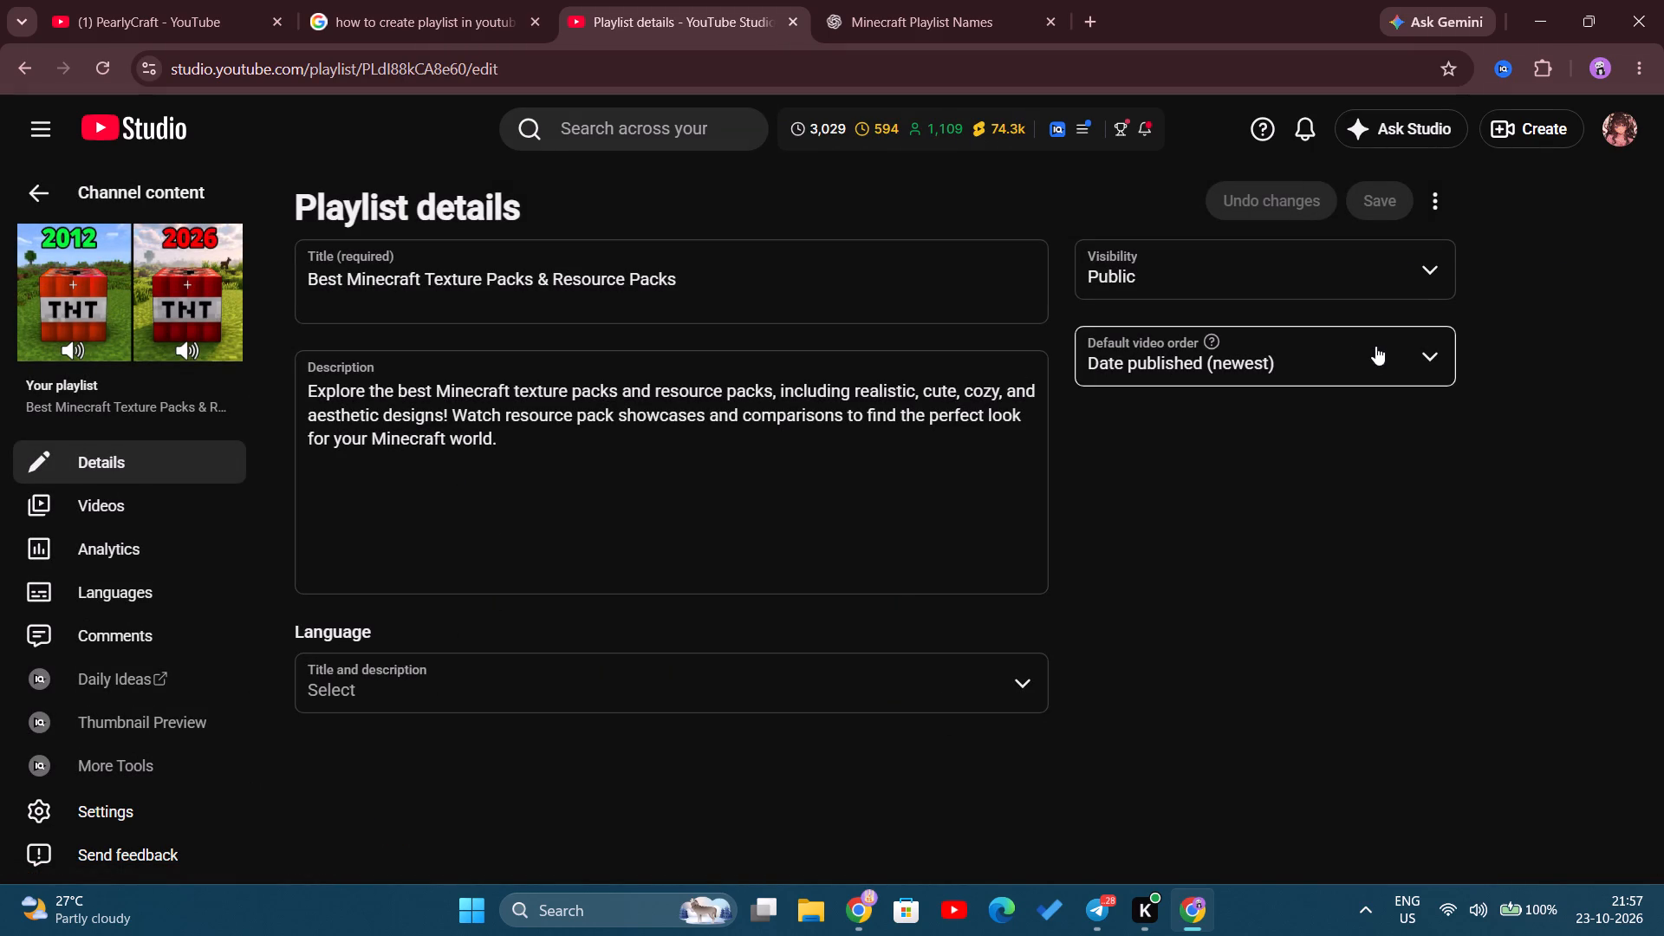
{"action": "left_click", "coordinate": [21, 80]}
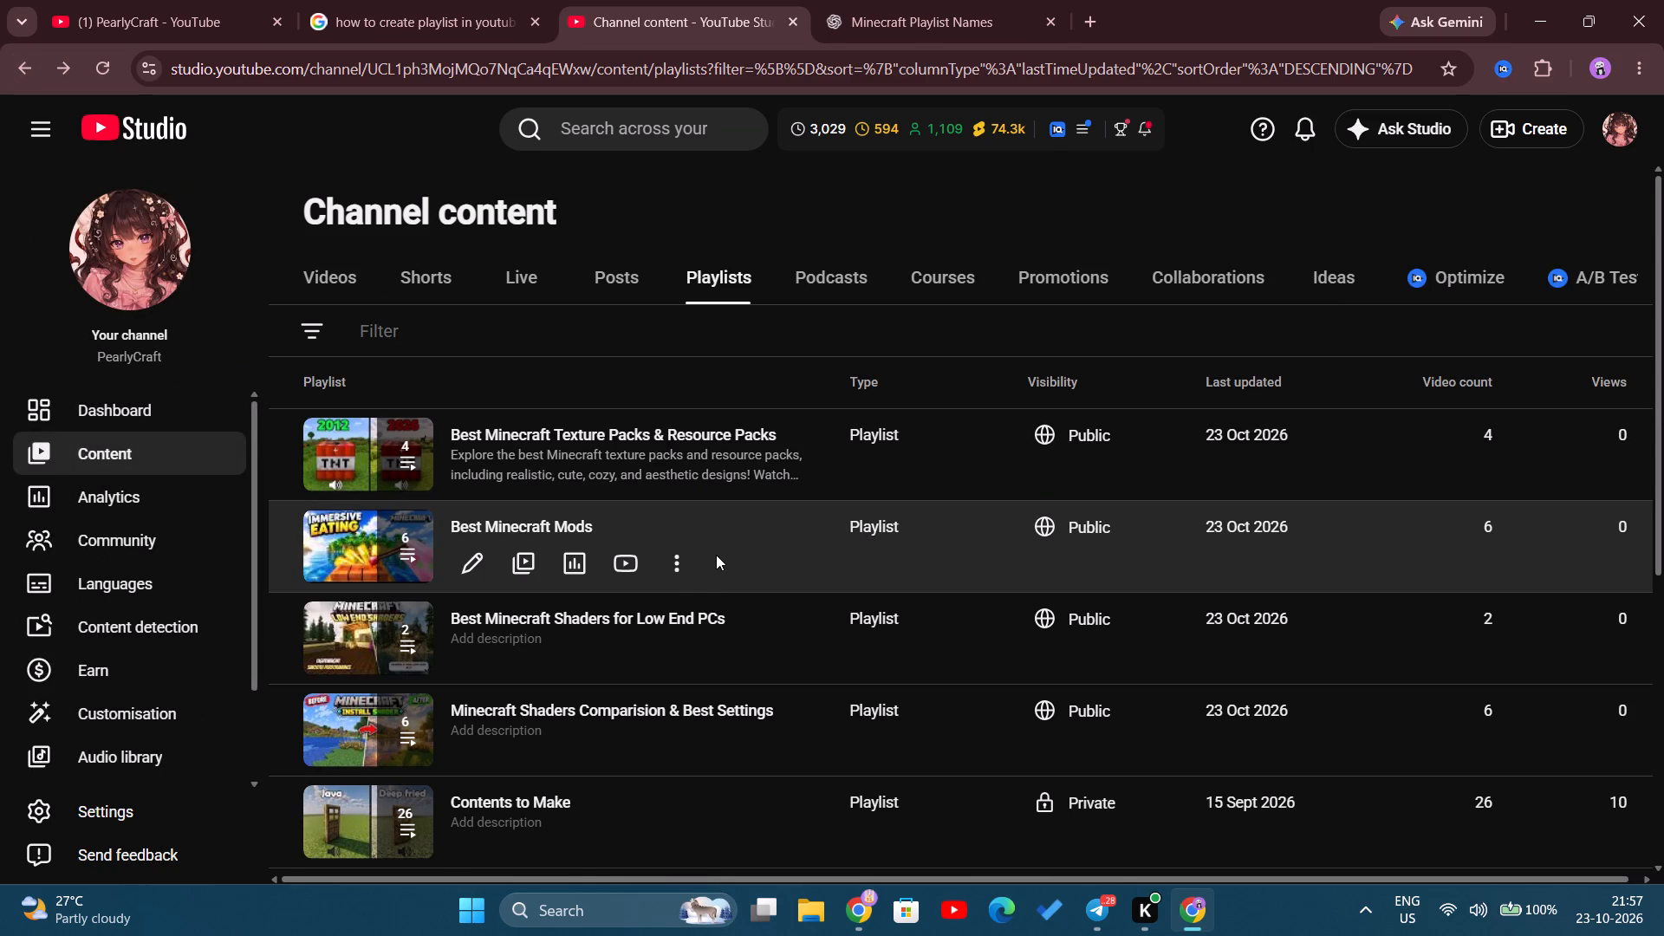
{"action": "left_click", "coordinate": [685, 561]}
{"action": "left_click", "coordinate": [671, 343]}
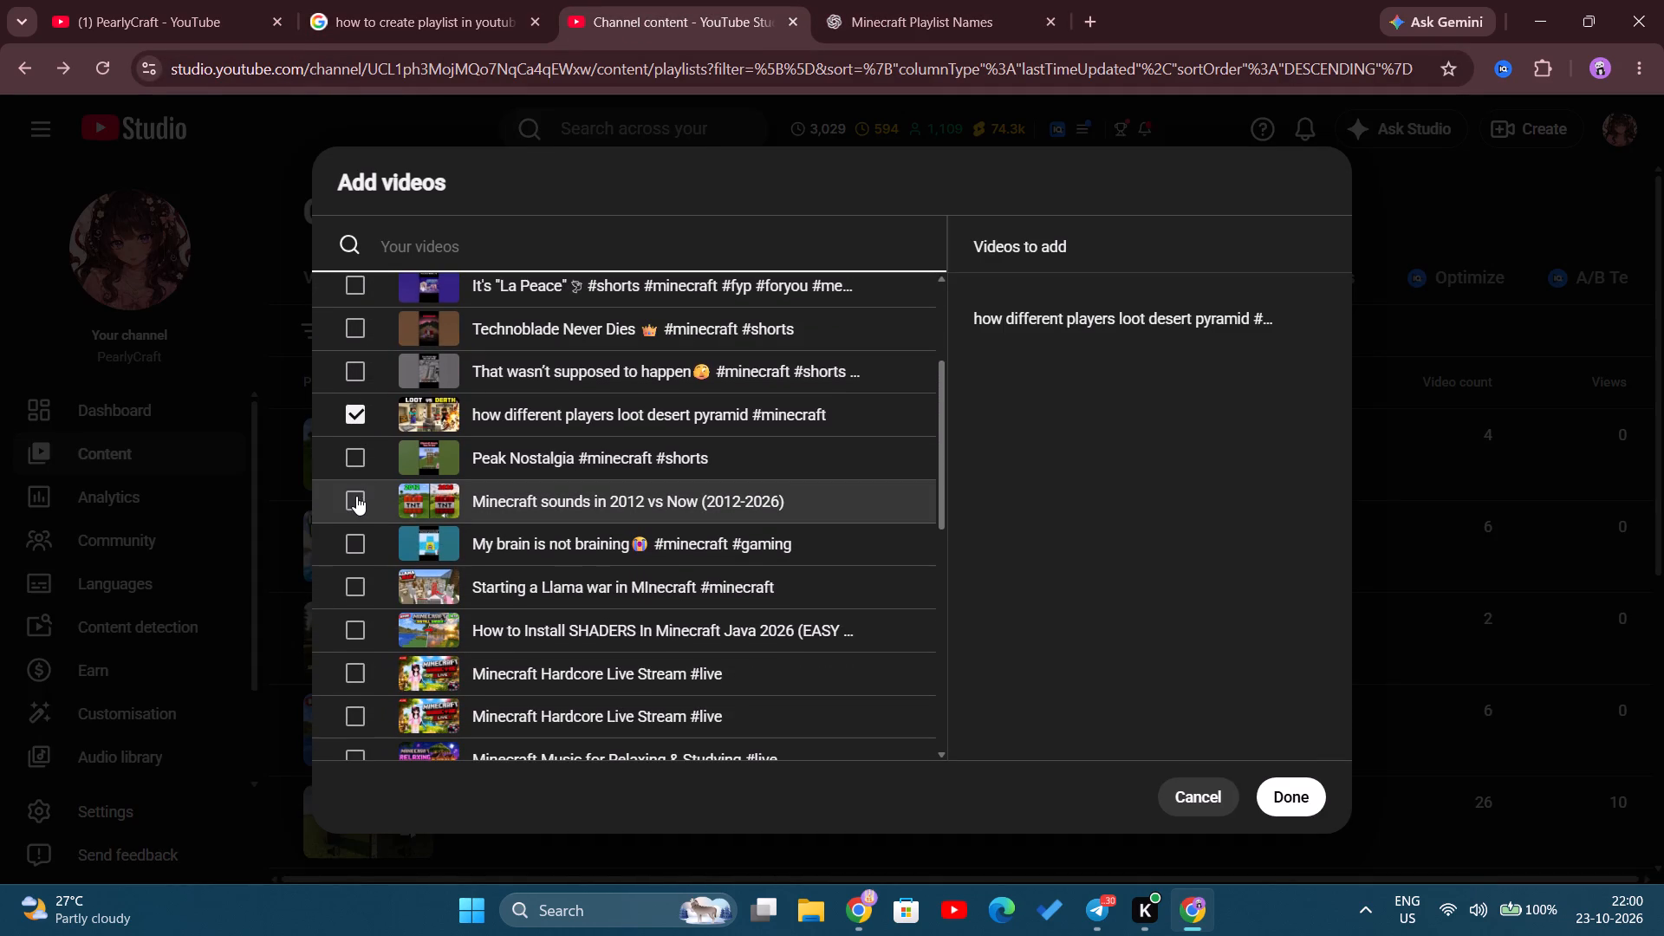
{"action": "left_click", "coordinate": [355, 497]}
{"action": "left_click", "coordinate": [361, 589]}
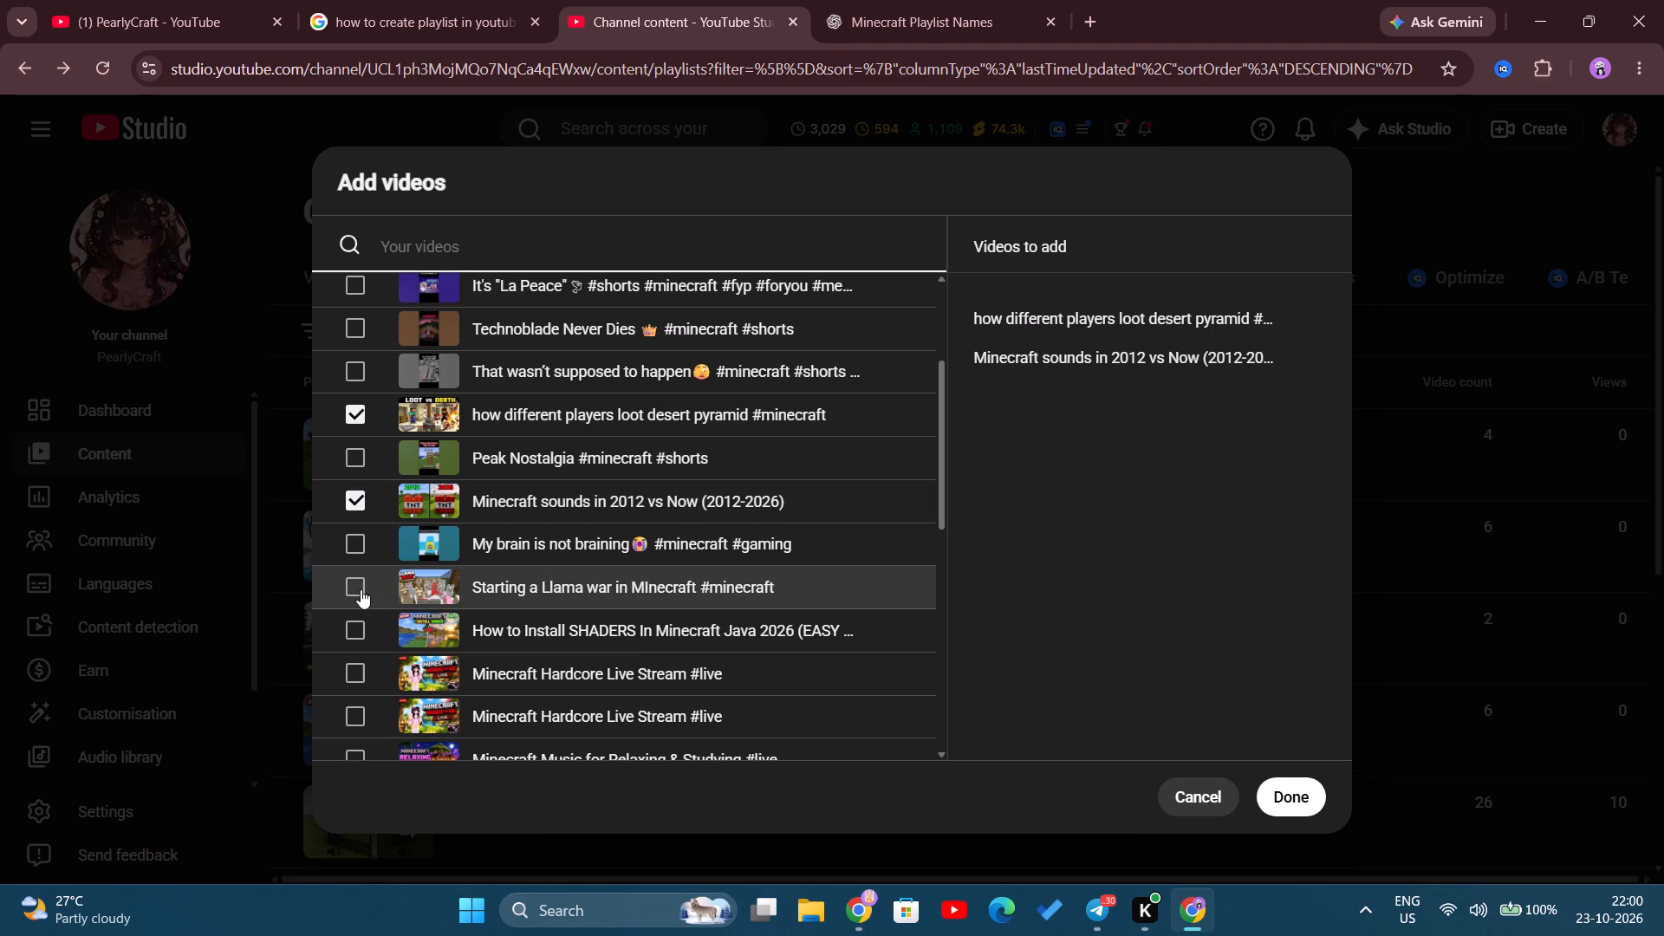
Look through the rest of the channel's video list for more videos that suit the memes and funny moments playlist.
{"action": "scroll", "coordinate": [391, 642], "scroll_direction": "down", "scroll_amount": 3}
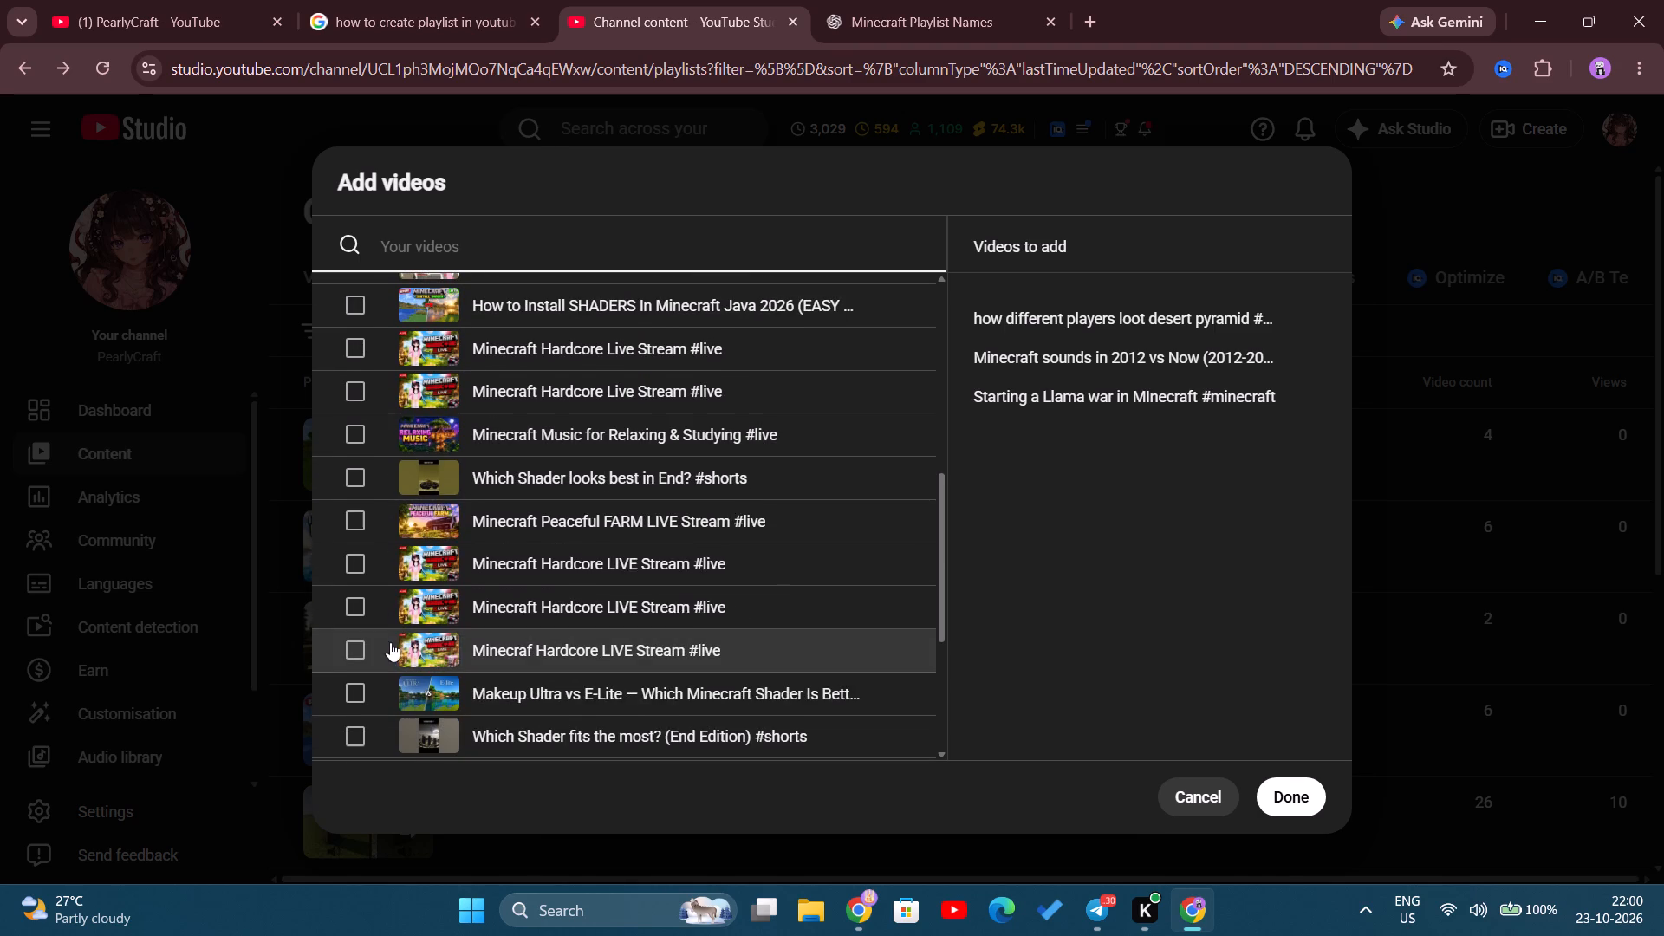
{"action": "scroll", "coordinate": [390, 533], "scroll_direction": "down", "scroll_amount": 2}
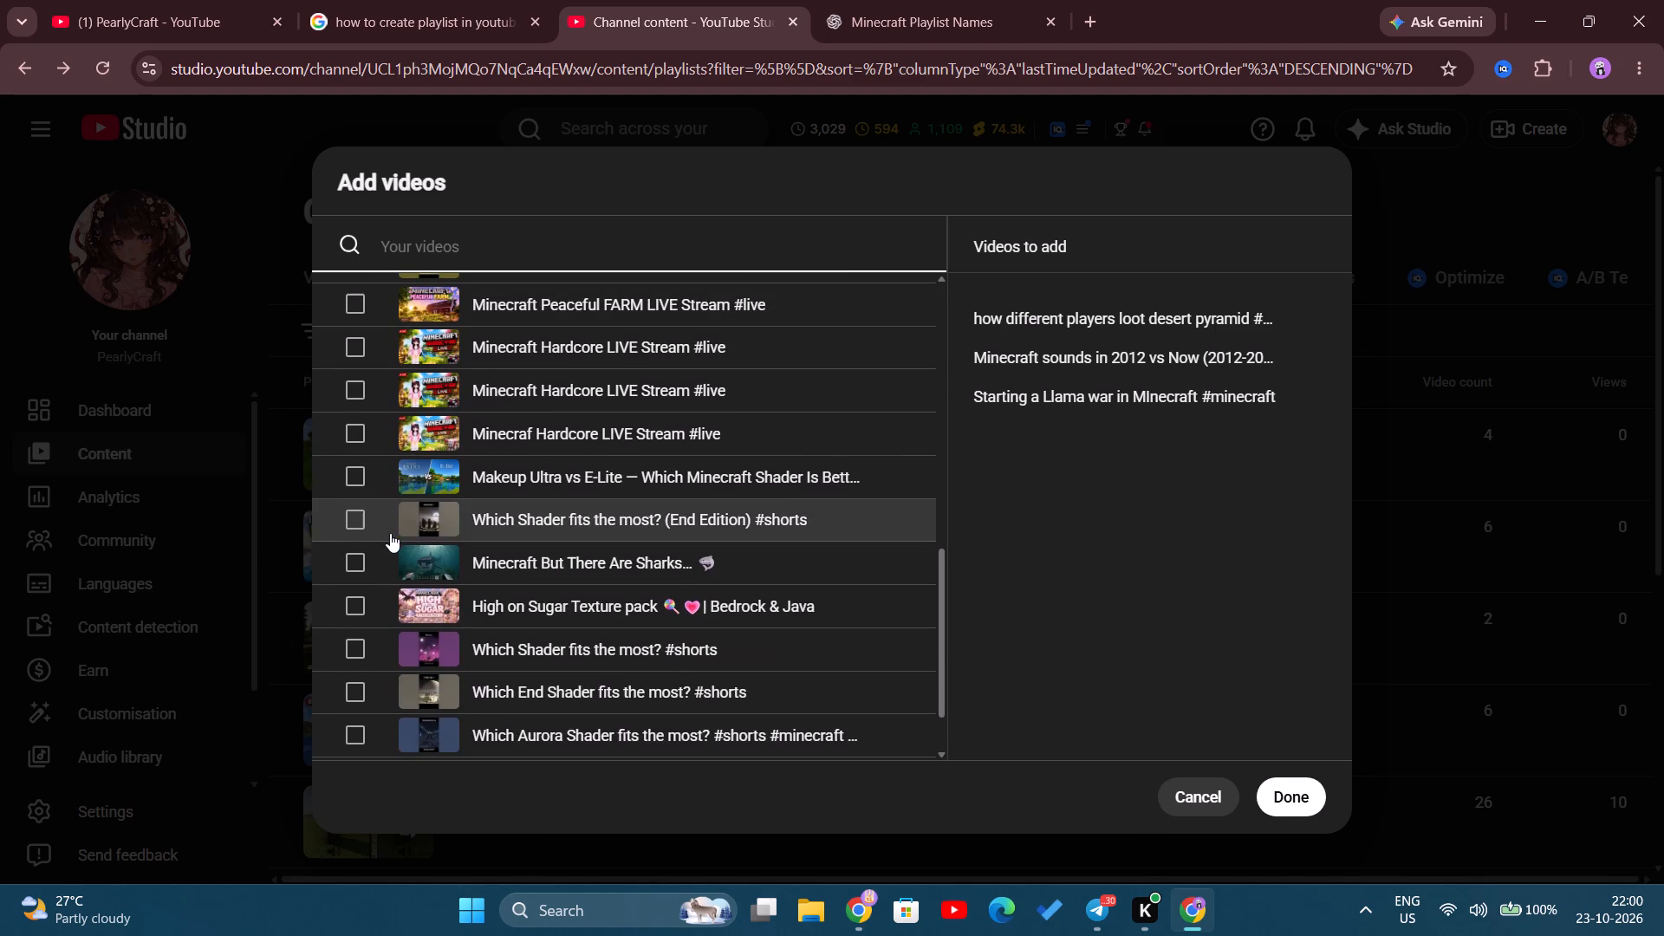
{"action": "scroll", "coordinate": [390, 533], "scroll_direction": "down", "scroll_amount": 4}
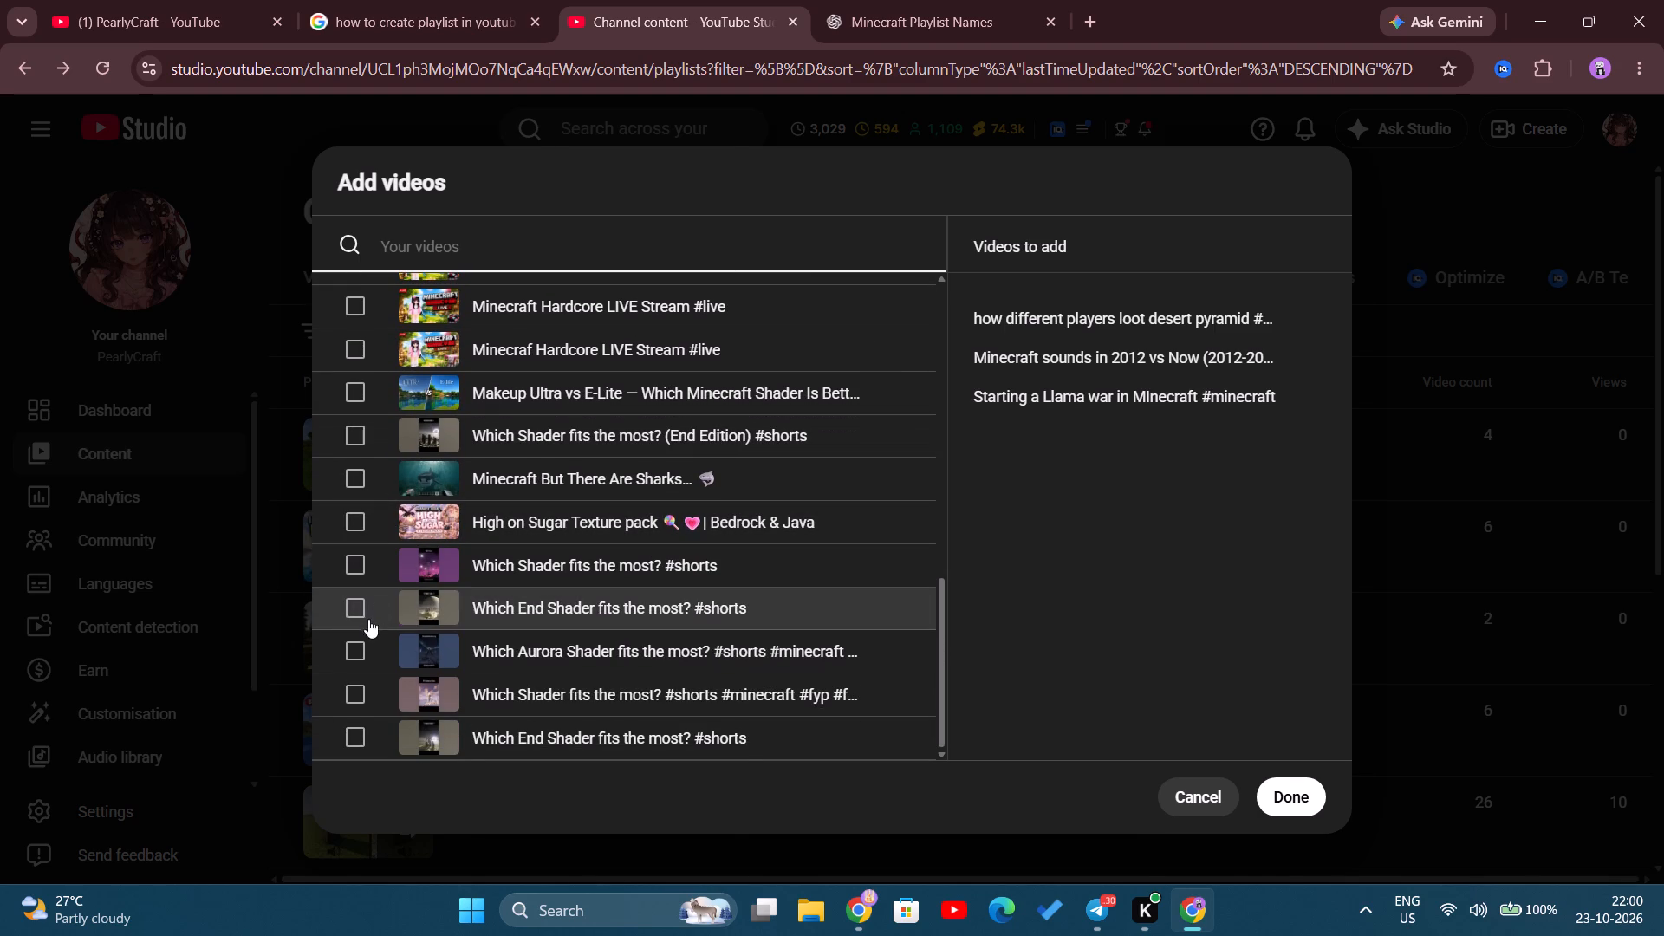
{"action": "scroll", "coordinate": [455, 531], "scroll_direction": "up", "scroll_amount": 5}
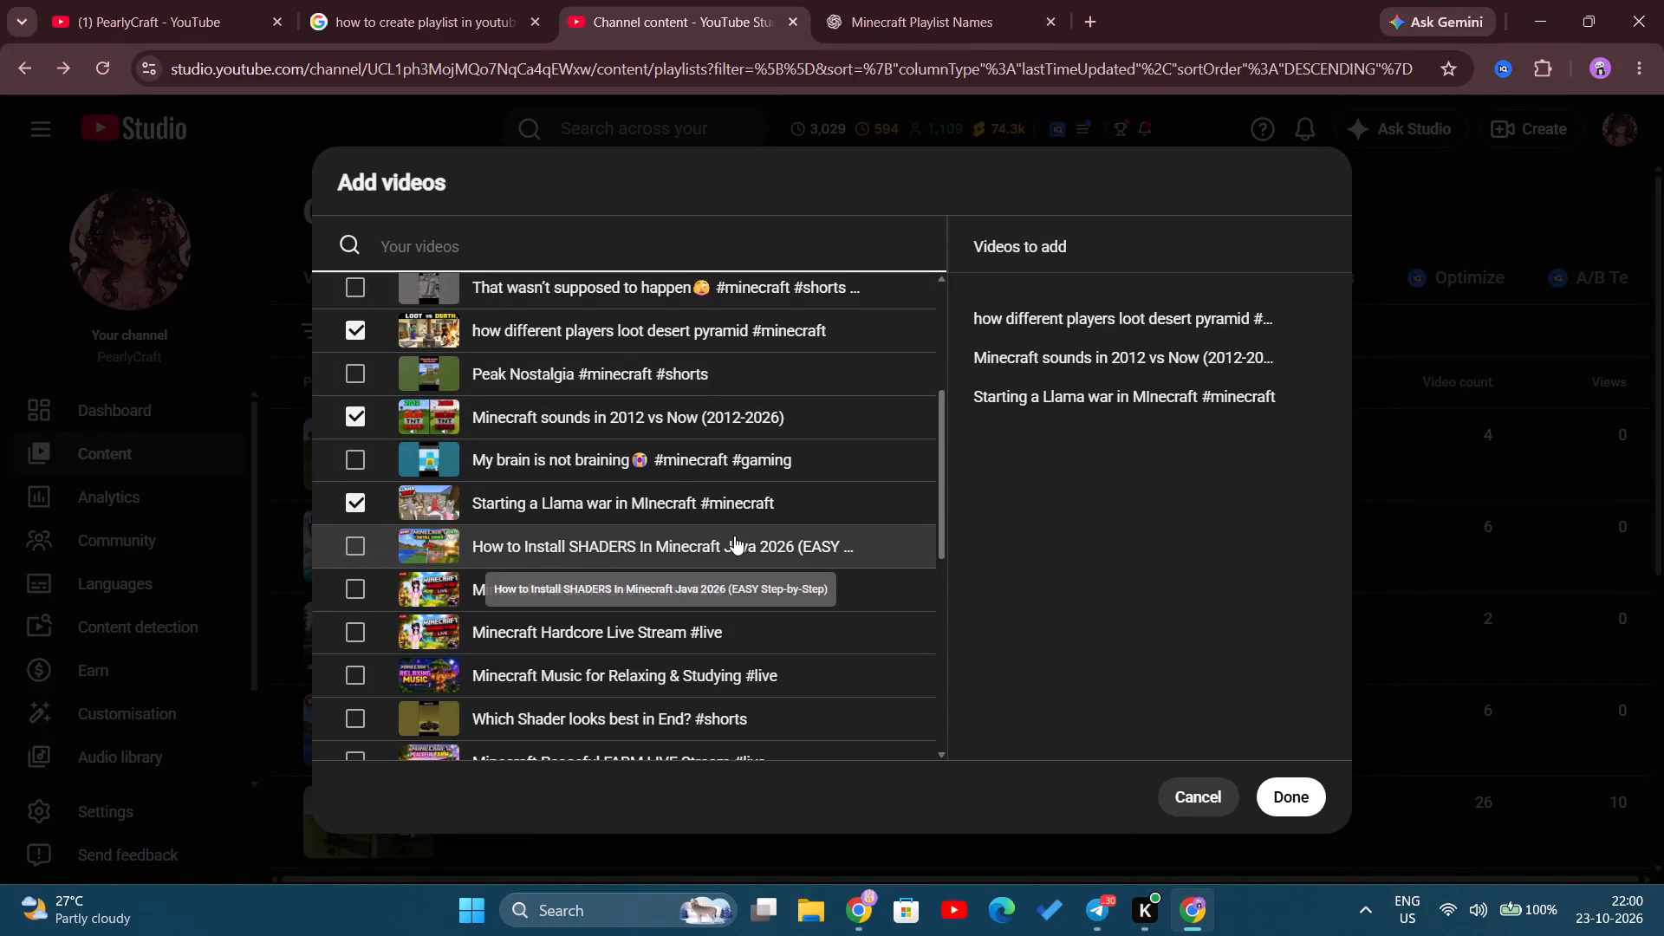
{"action": "scroll", "coordinate": [676, 595], "scroll_direction": "down", "scroll_amount": 3}
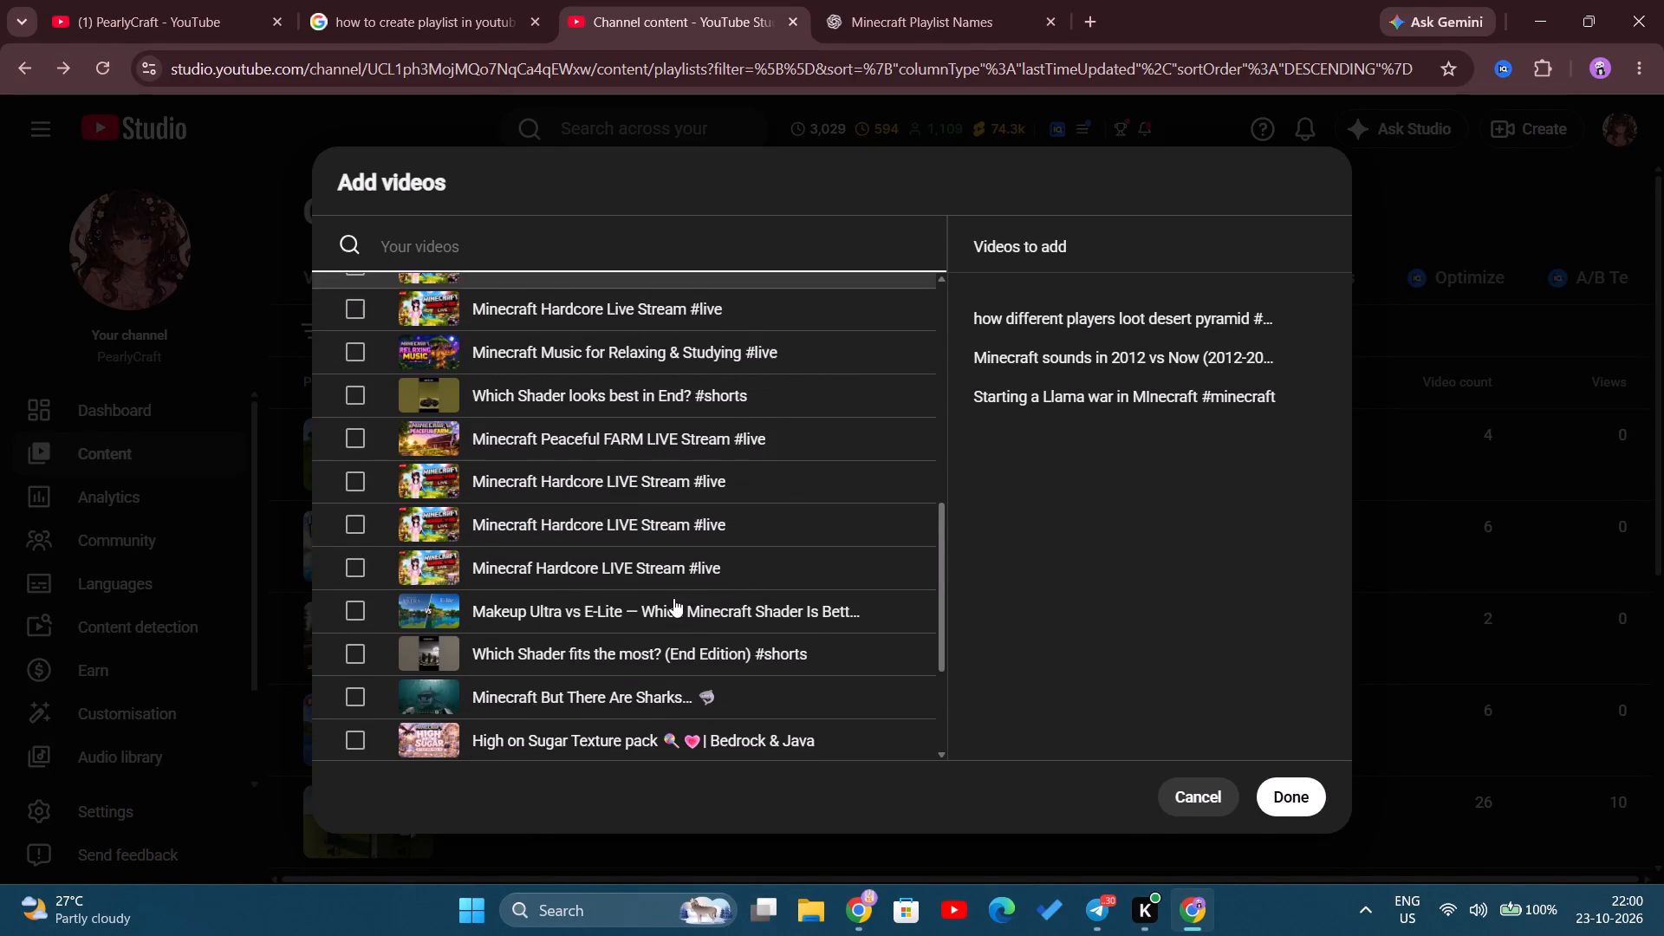
{"action": "scroll", "coordinate": [429, 579], "scroll_direction": "down", "scroll_amount": 4}
{"action": "scroll", "coordinate": [429, 579], "scroll_direction": "up", "scroll_amount": 5}
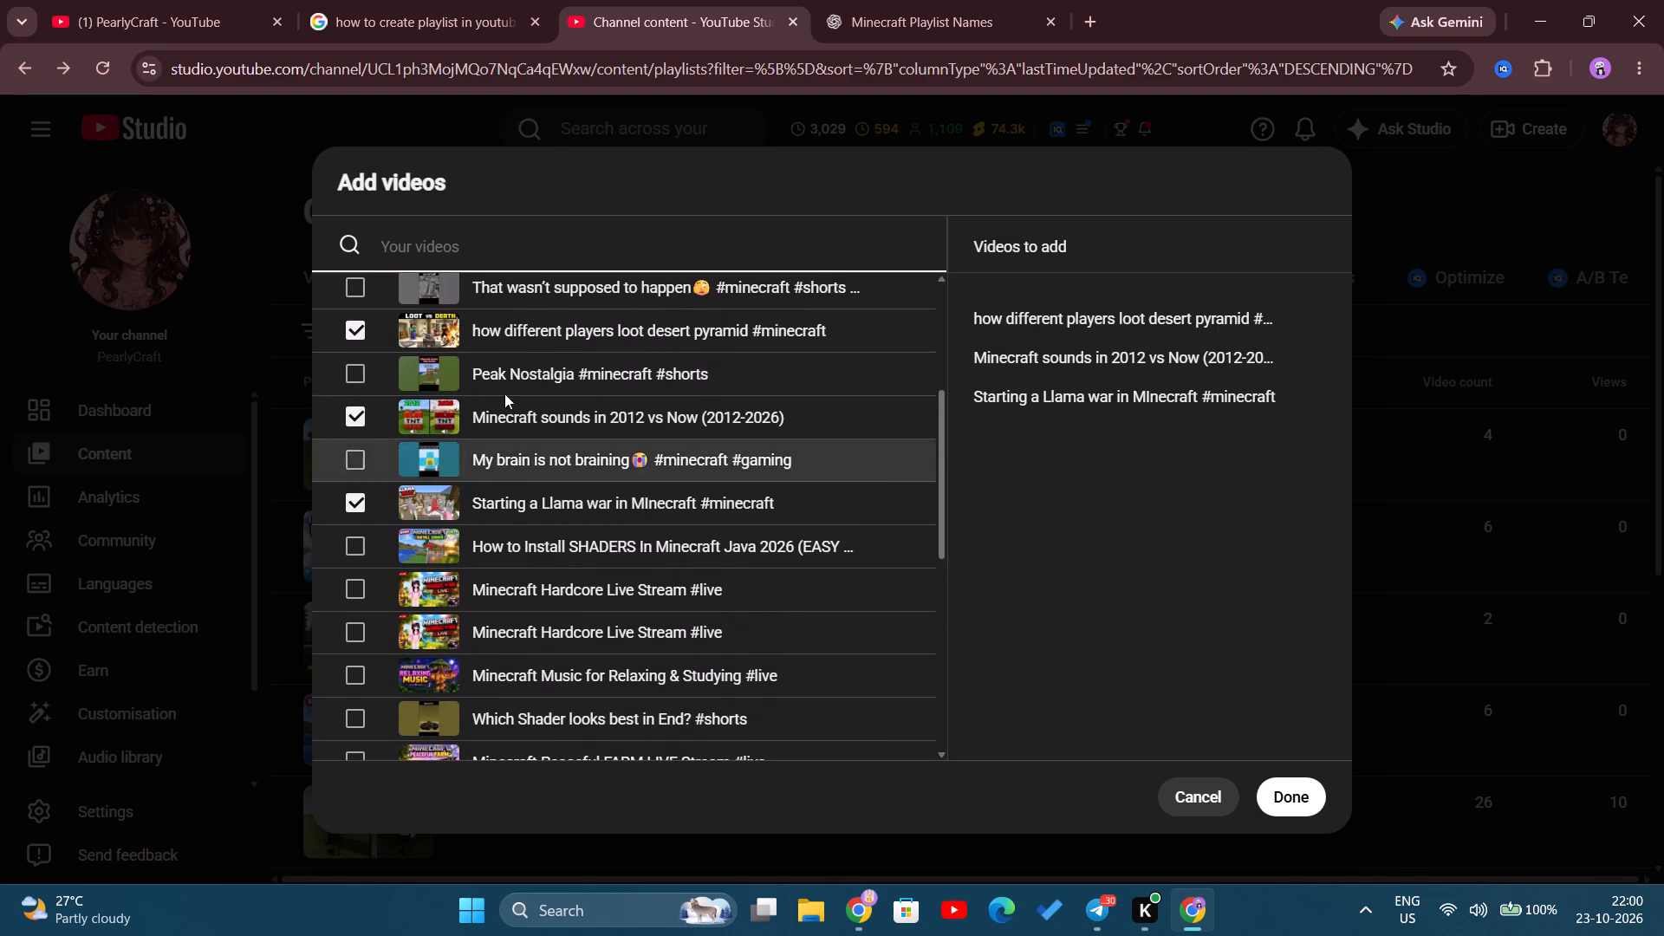
{"action": "scroll", "coordinate": [475, 535], "scroll_direction": "down", "scroll_amount": 2}
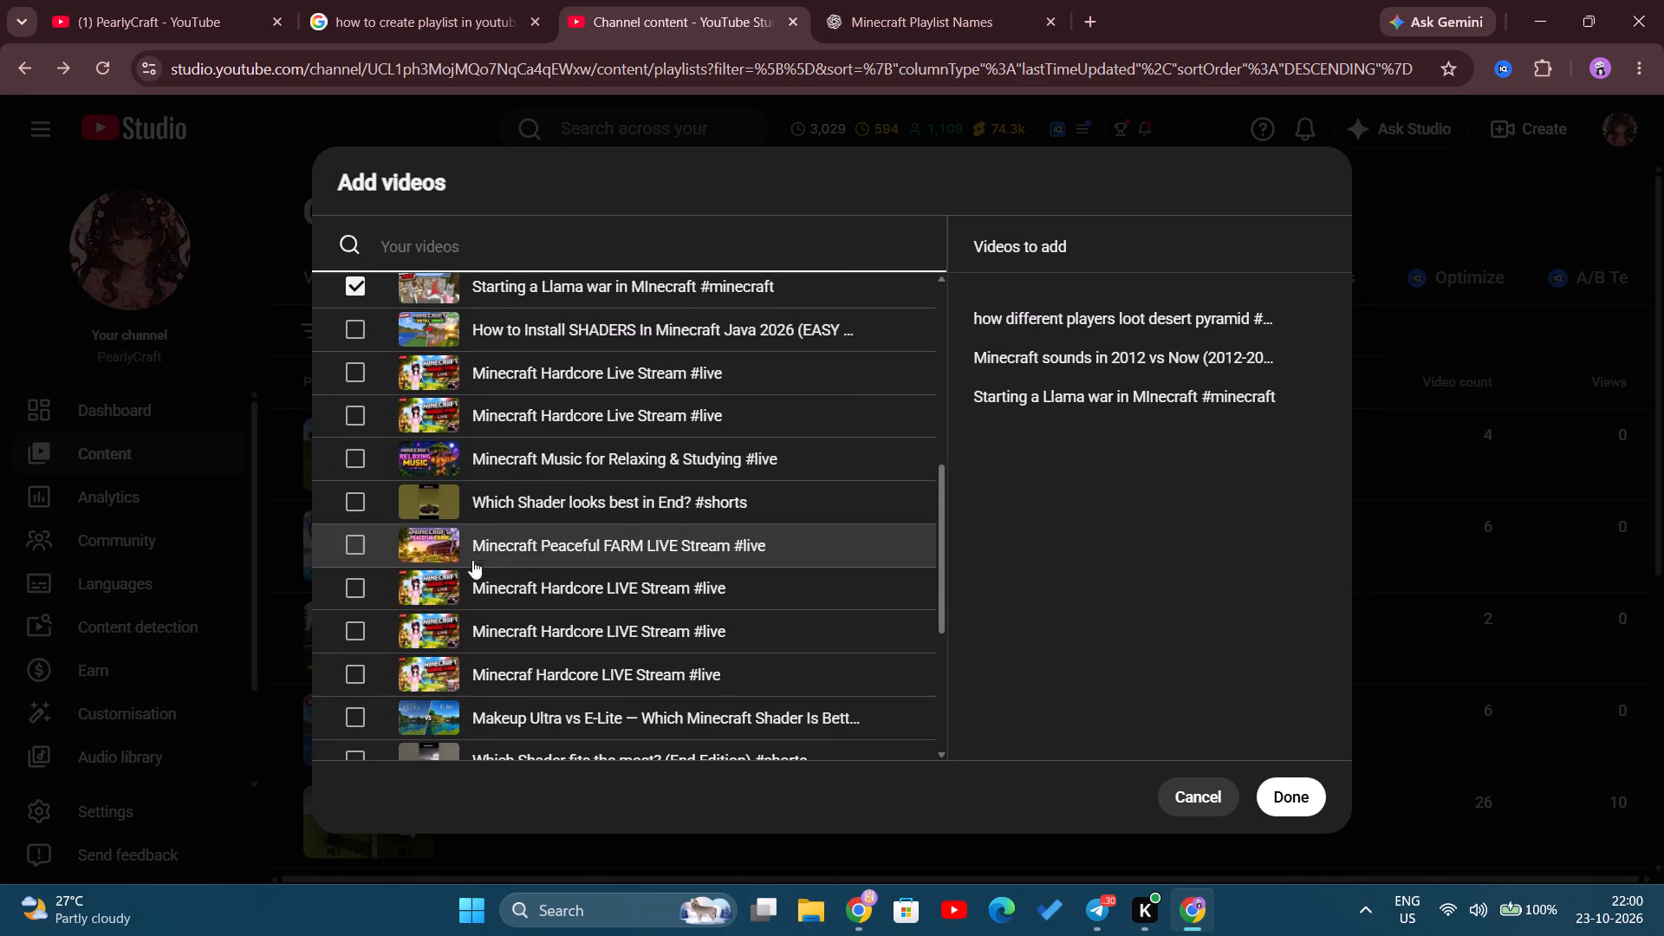
{"action": "scroll", "coordinate": [452, 614], "scroll_direction": "down", "scroll_amount": 3}
Search the videos for "tra", select "I Got Trapped in Backrooms Level 0 (Found Footage)" and finish the video selection.
{"action": "left_click", "coordinate": [495, 254]}
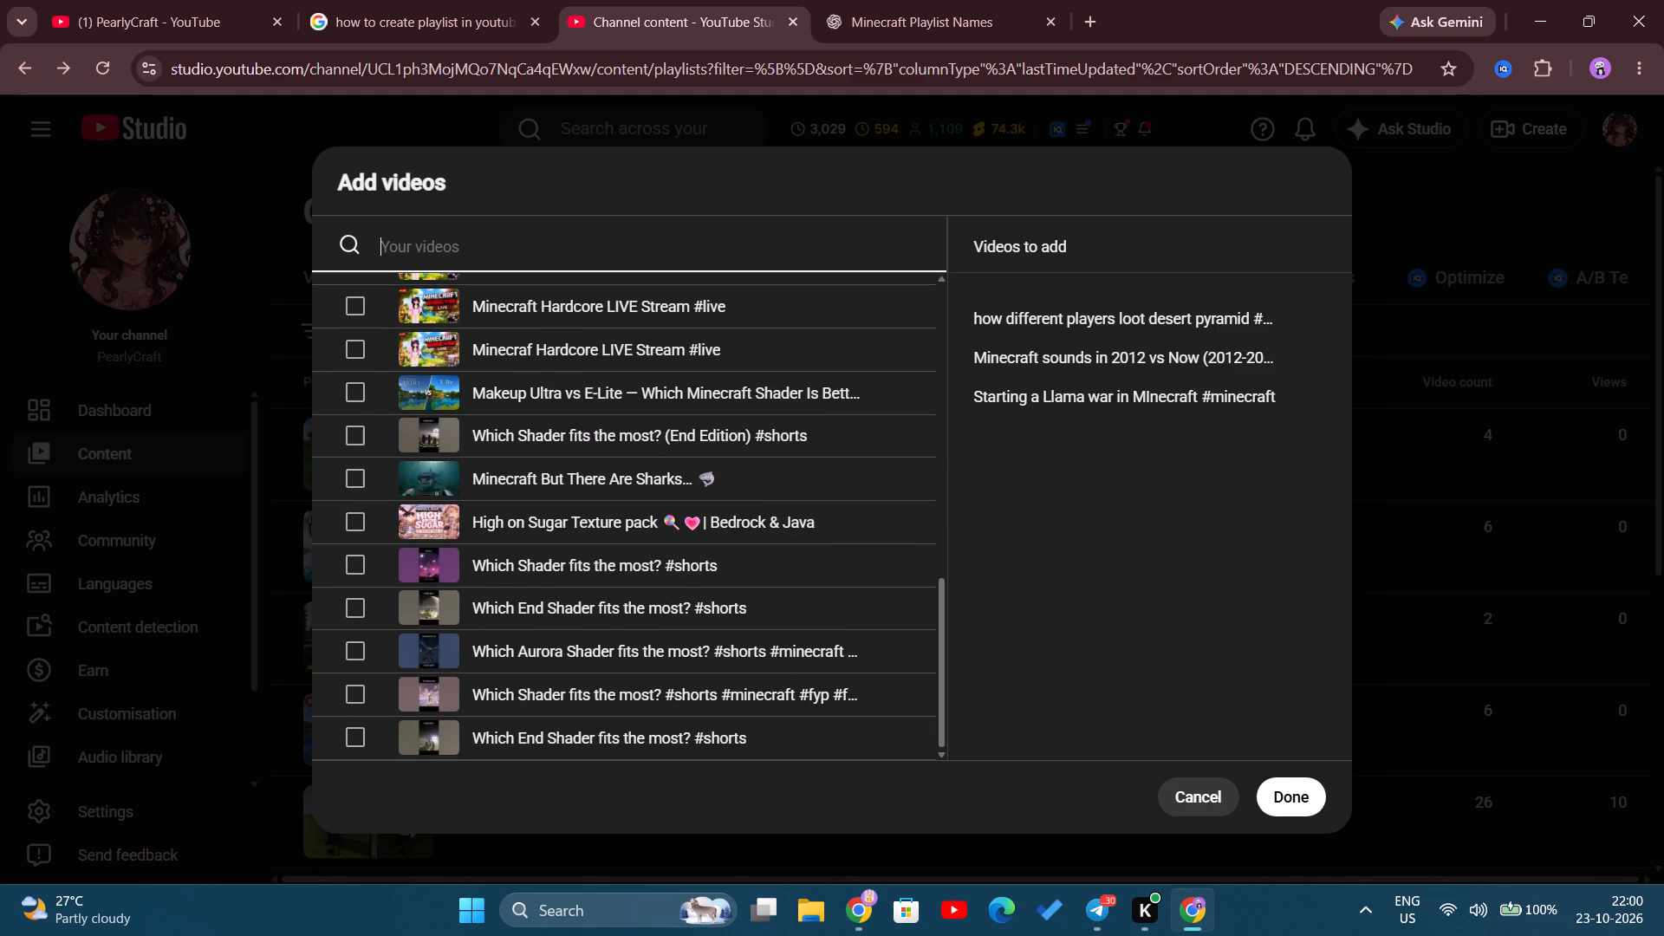
{"action": "type", "text": "tra"}
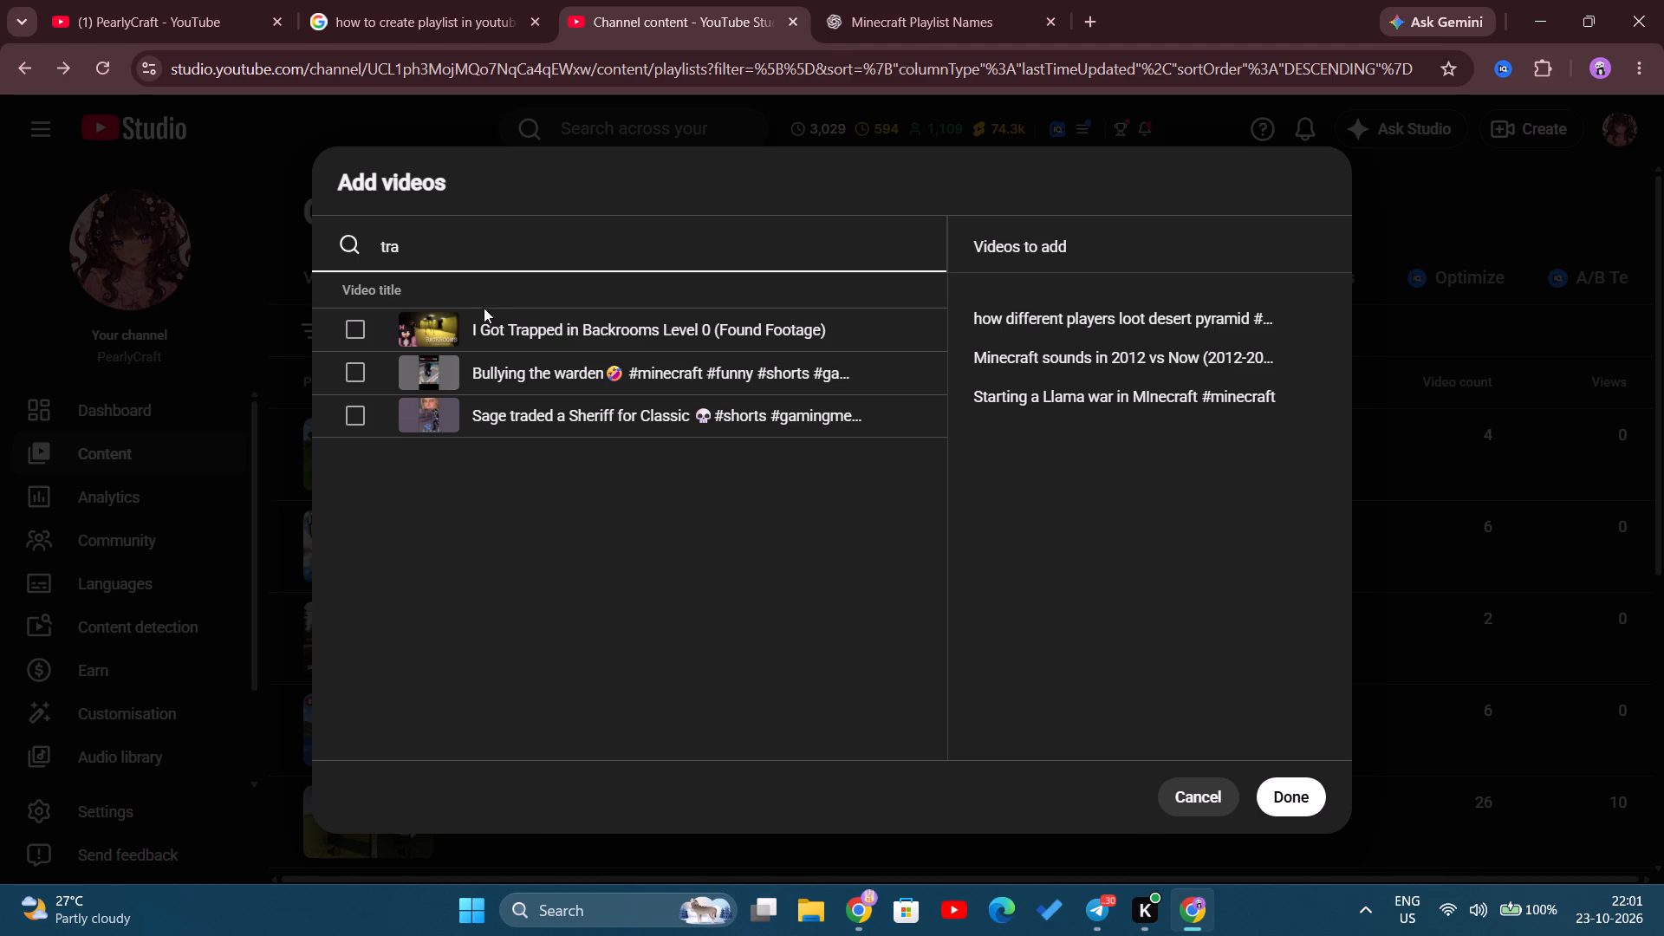
{"action": "left_click", "coordinate": [476, 341]}
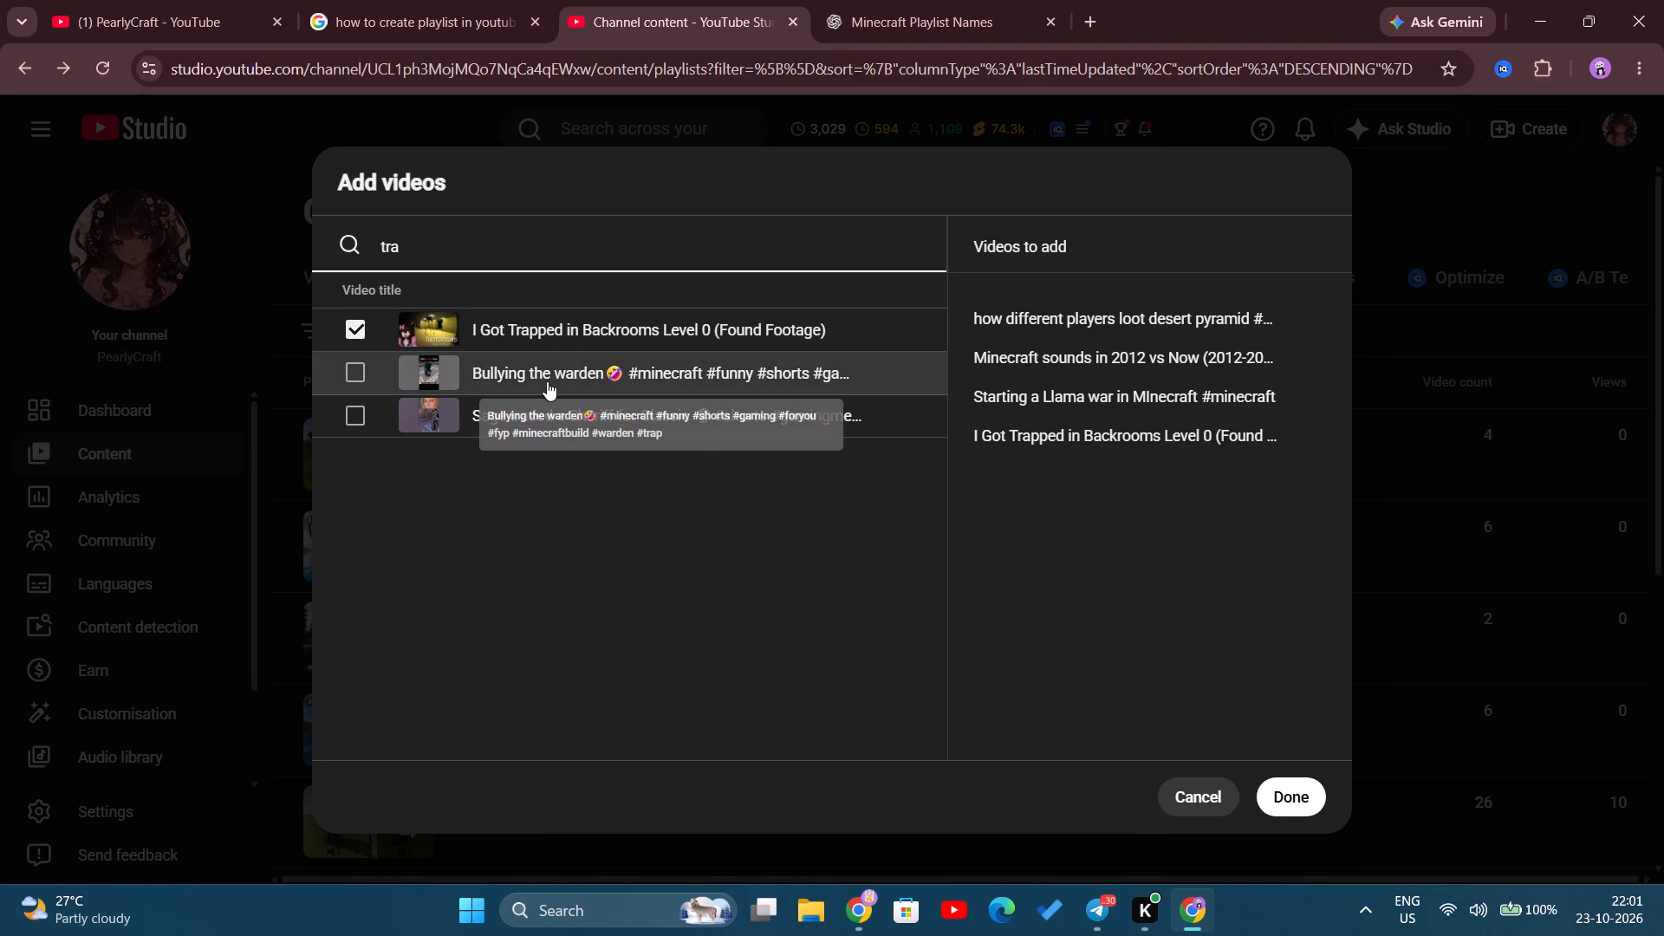
{"action": "left_click", "coordinate": [1282, 797]}
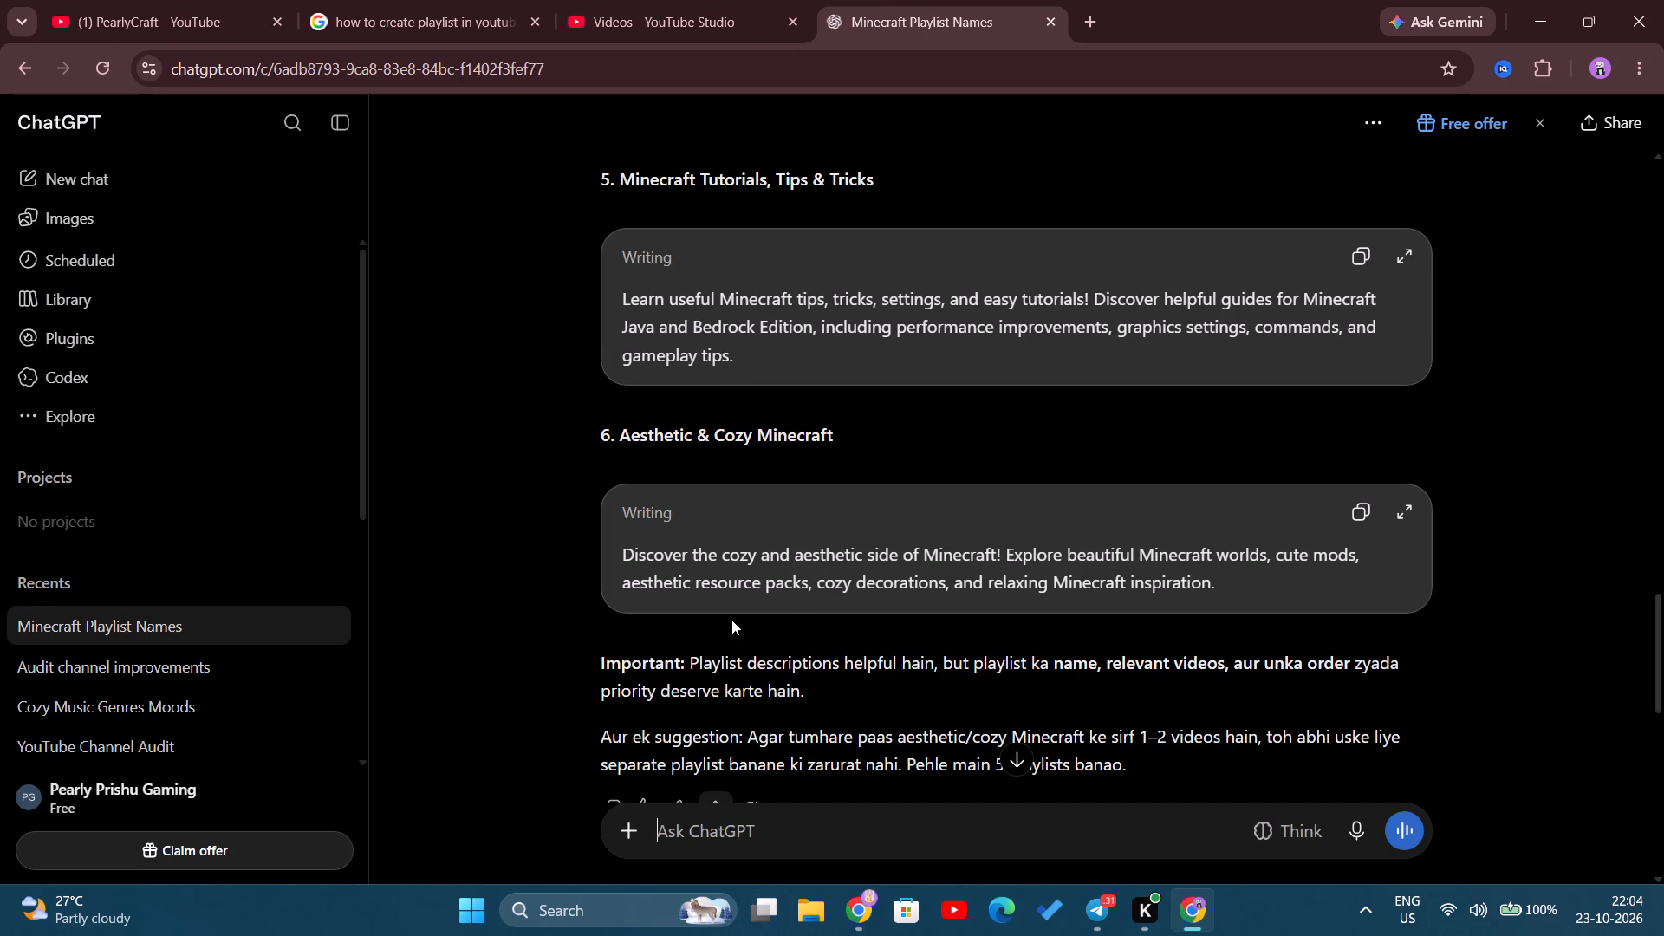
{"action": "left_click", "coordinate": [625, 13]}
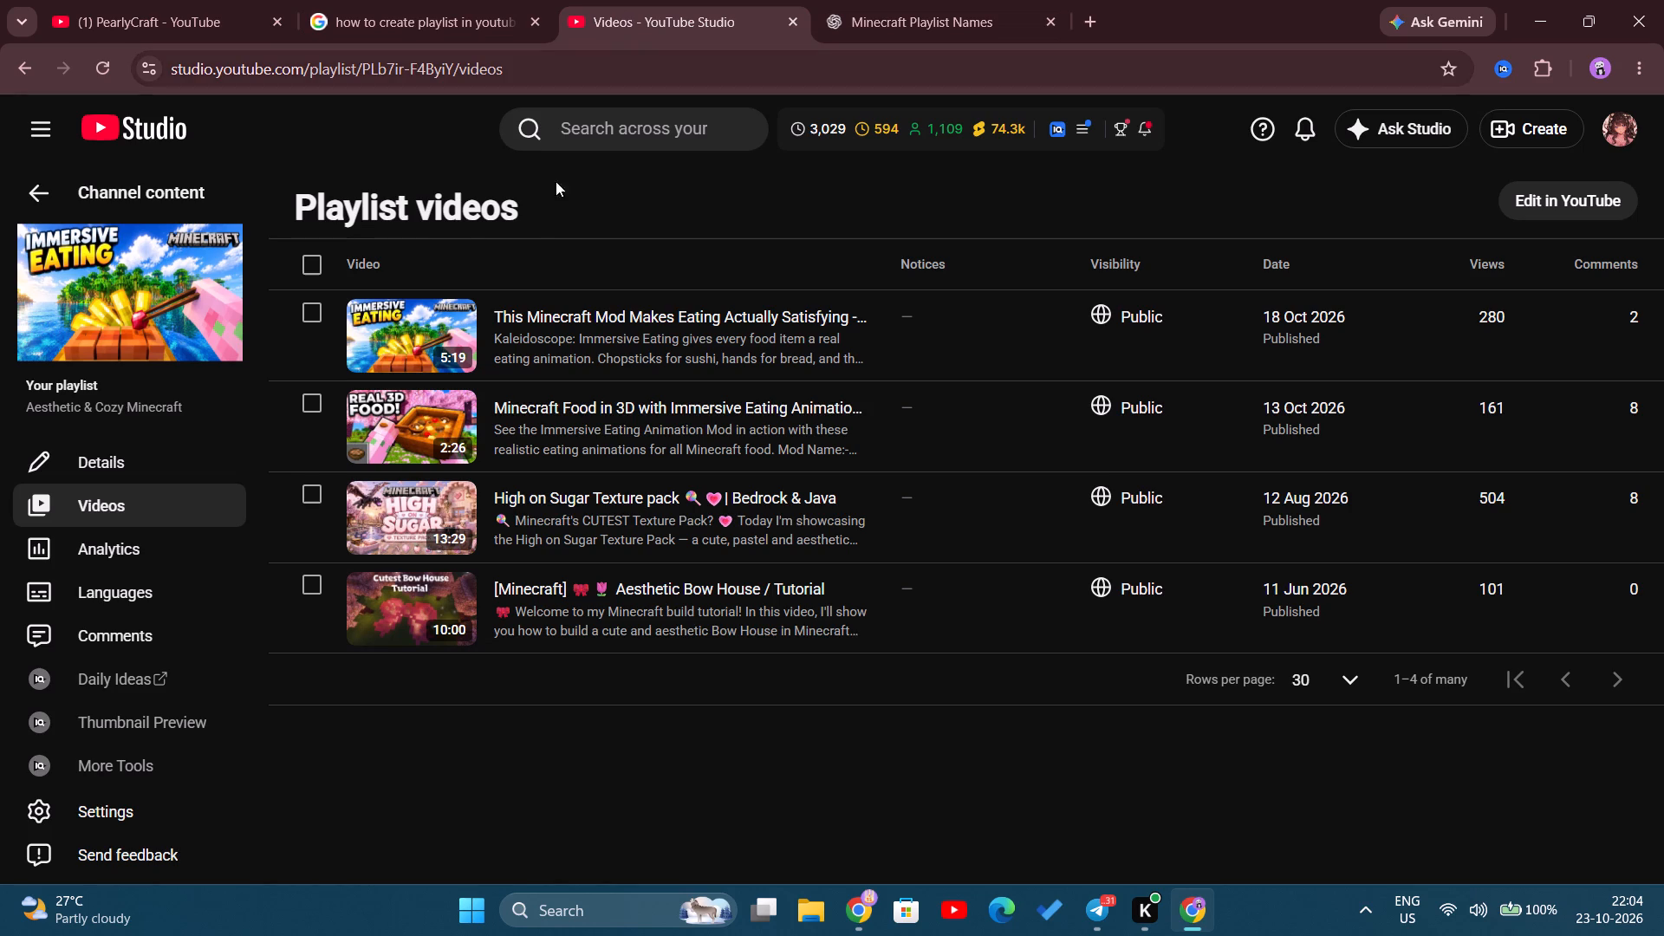
Return to the channel's playlist list and open the details of "Best Minecraft Shaders for Low End PCs".
{"action": "left_click", "coordinate": [25, 75]}
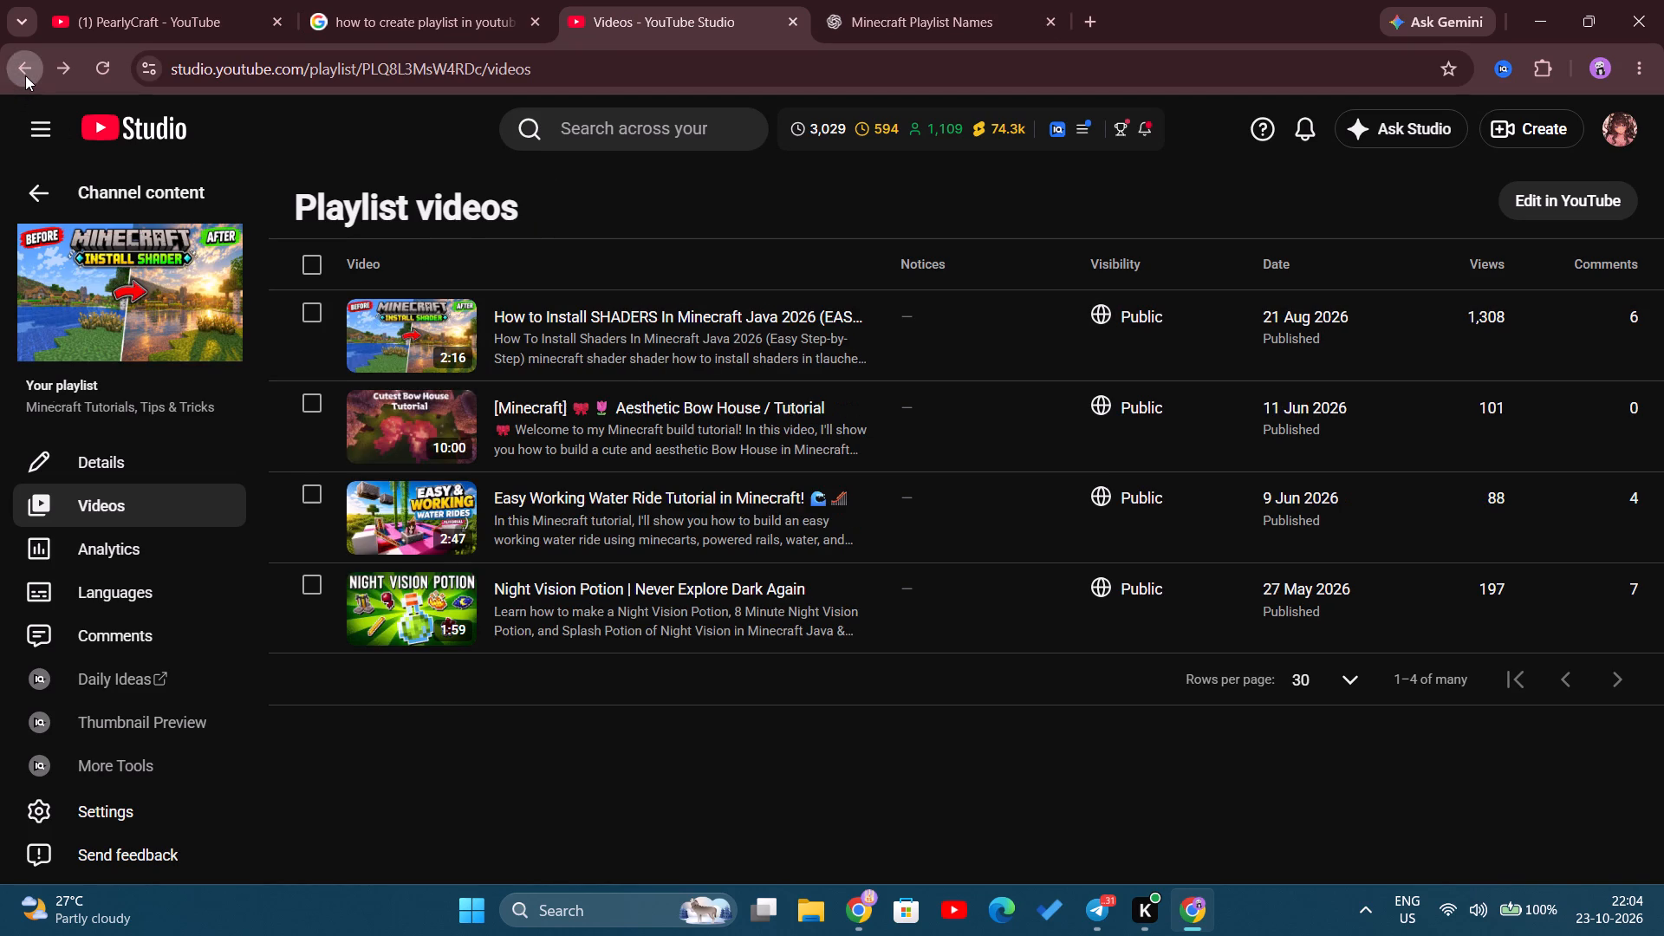
{"action": "left_click", "coordinate": [25, 75]}
{"action": "left_click", "coordinate": [25, 75]}
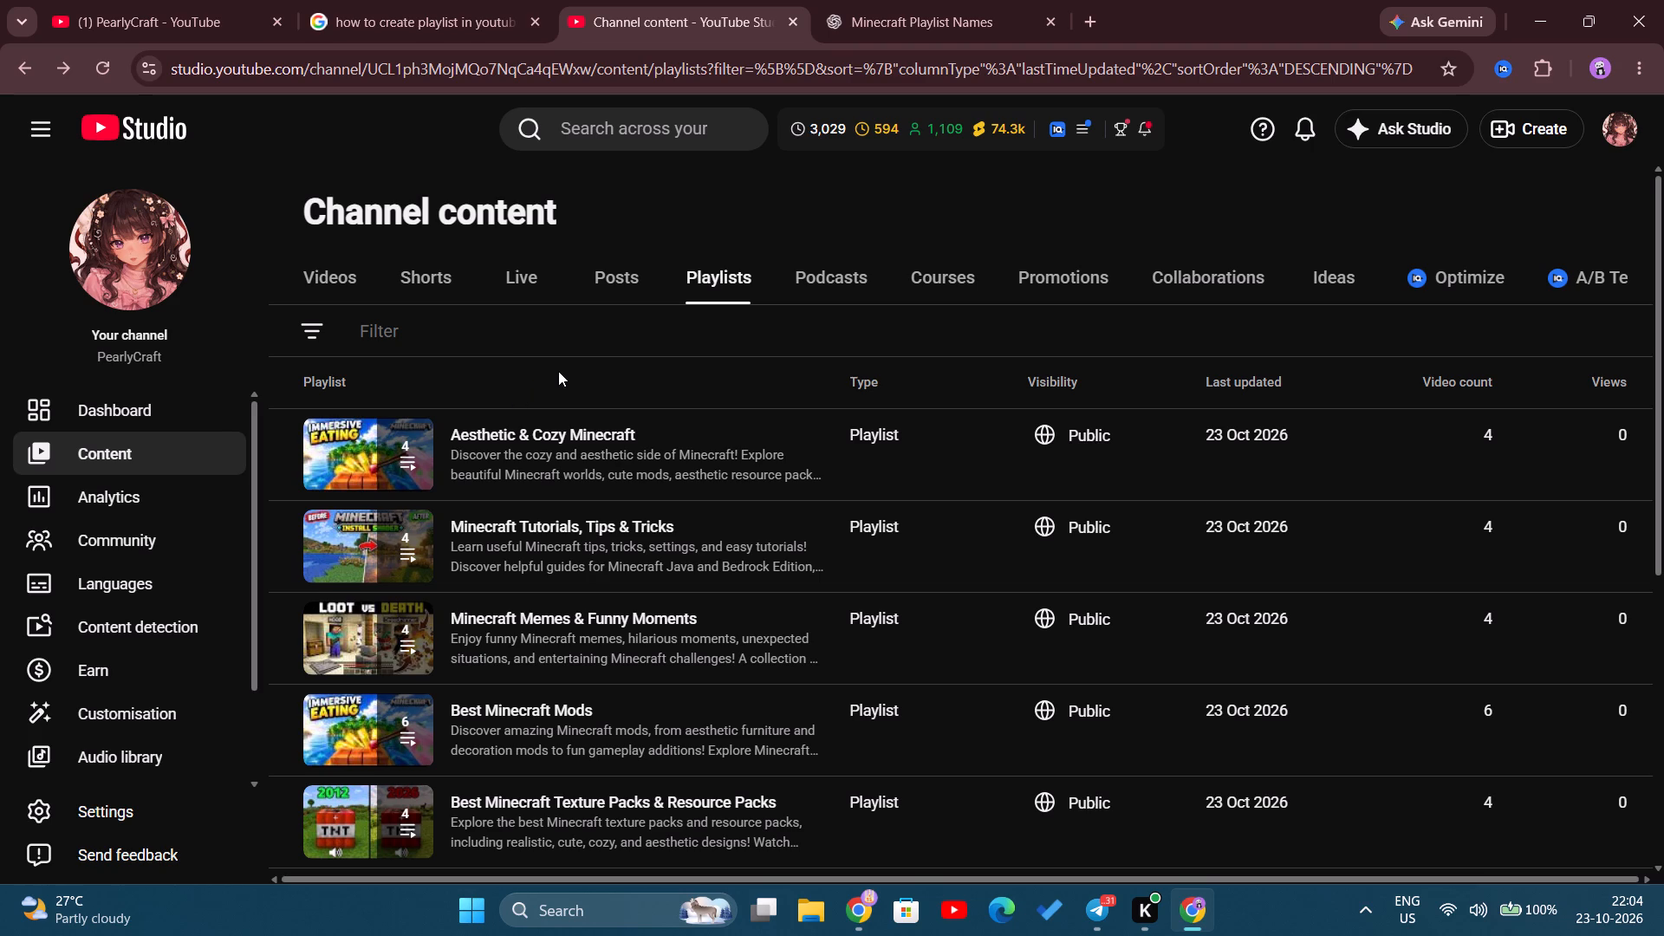
{"action": "scroll", "coordinate": [549, 536], "scroll_direction": "down", "scroll_amount": 3}
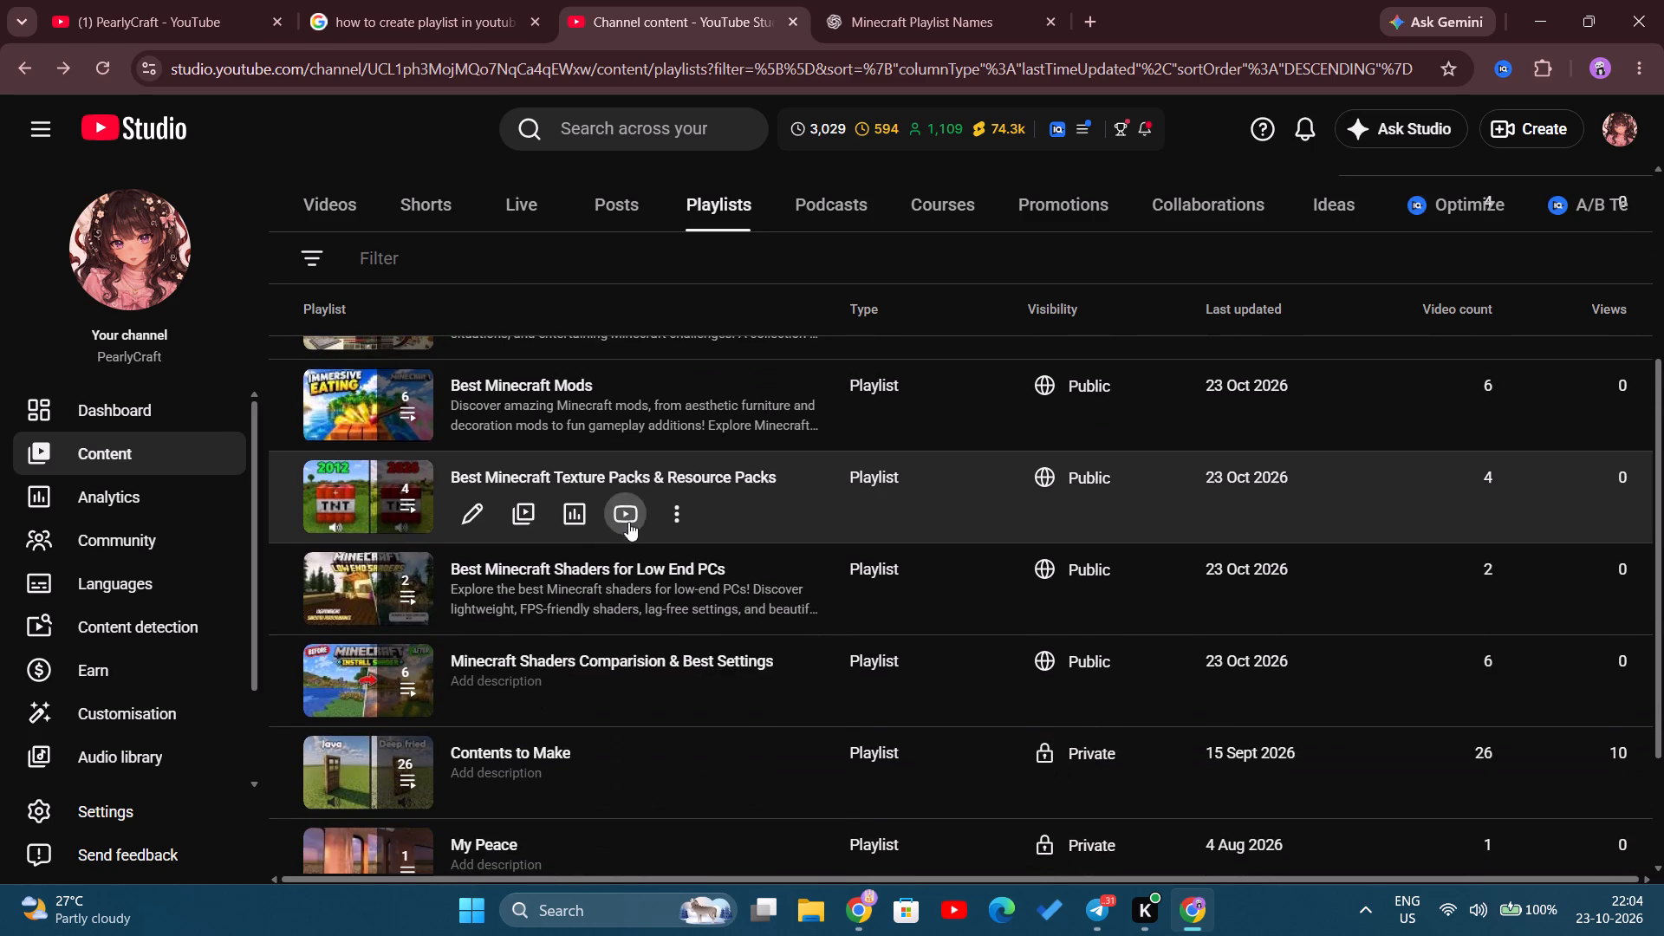
{"action": "left_click", "coordinate": [673, 601]}
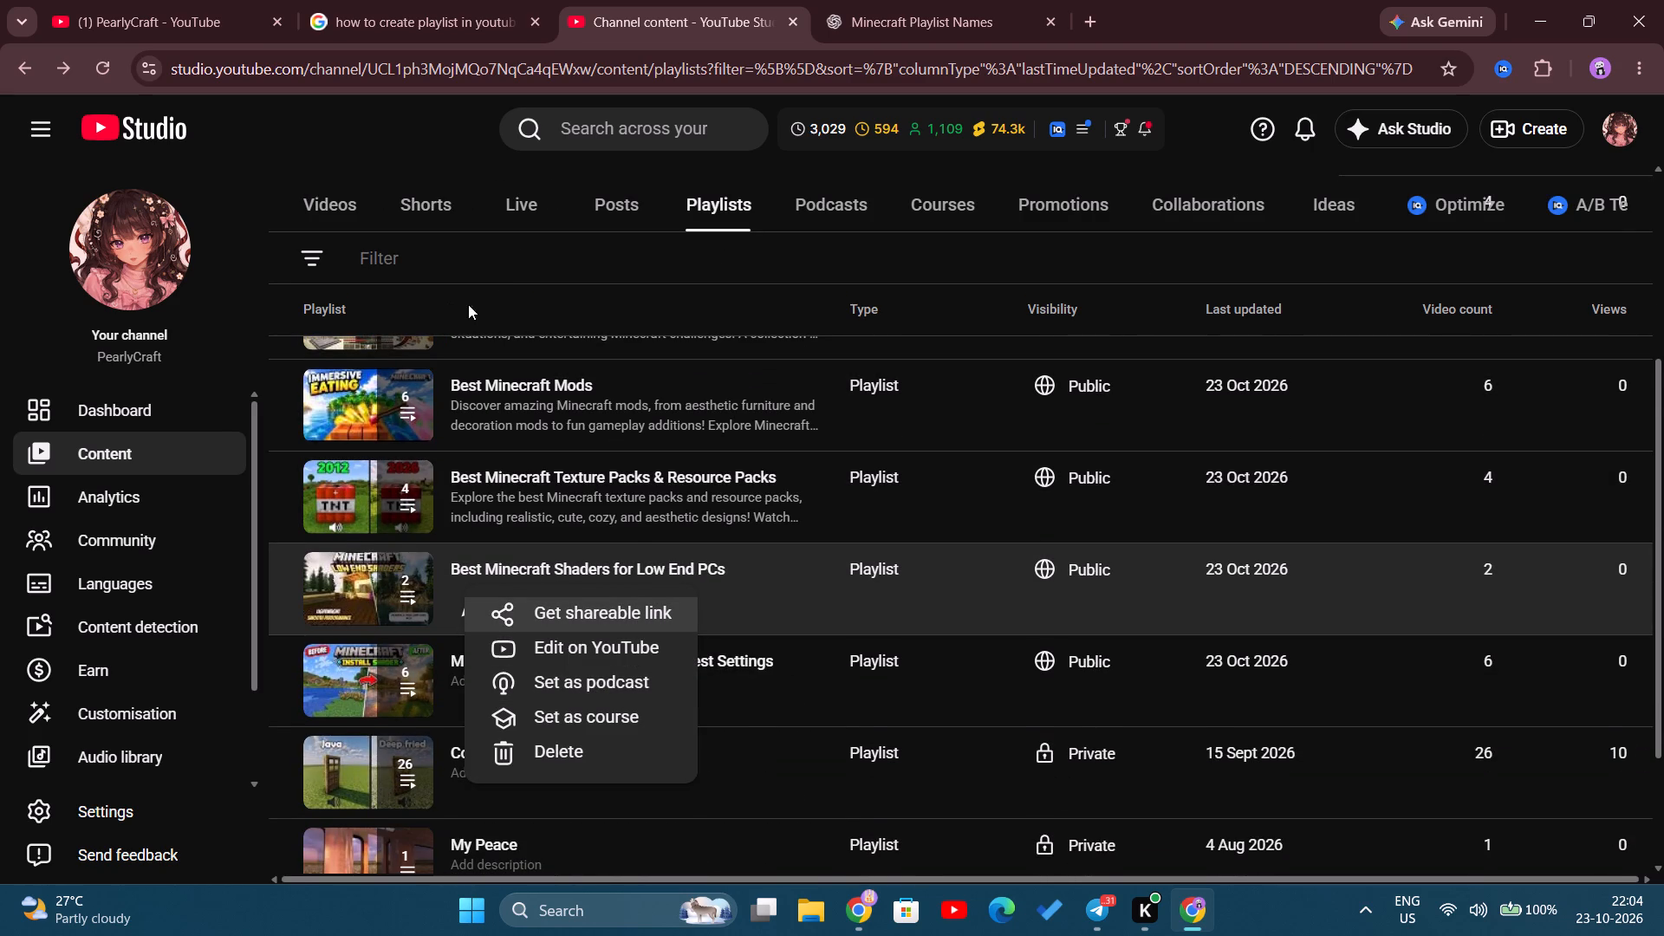
{"action": "left_click", "coordinate": [500, 282]}
{"action": "left_click", "coordinate": [467, 605]}
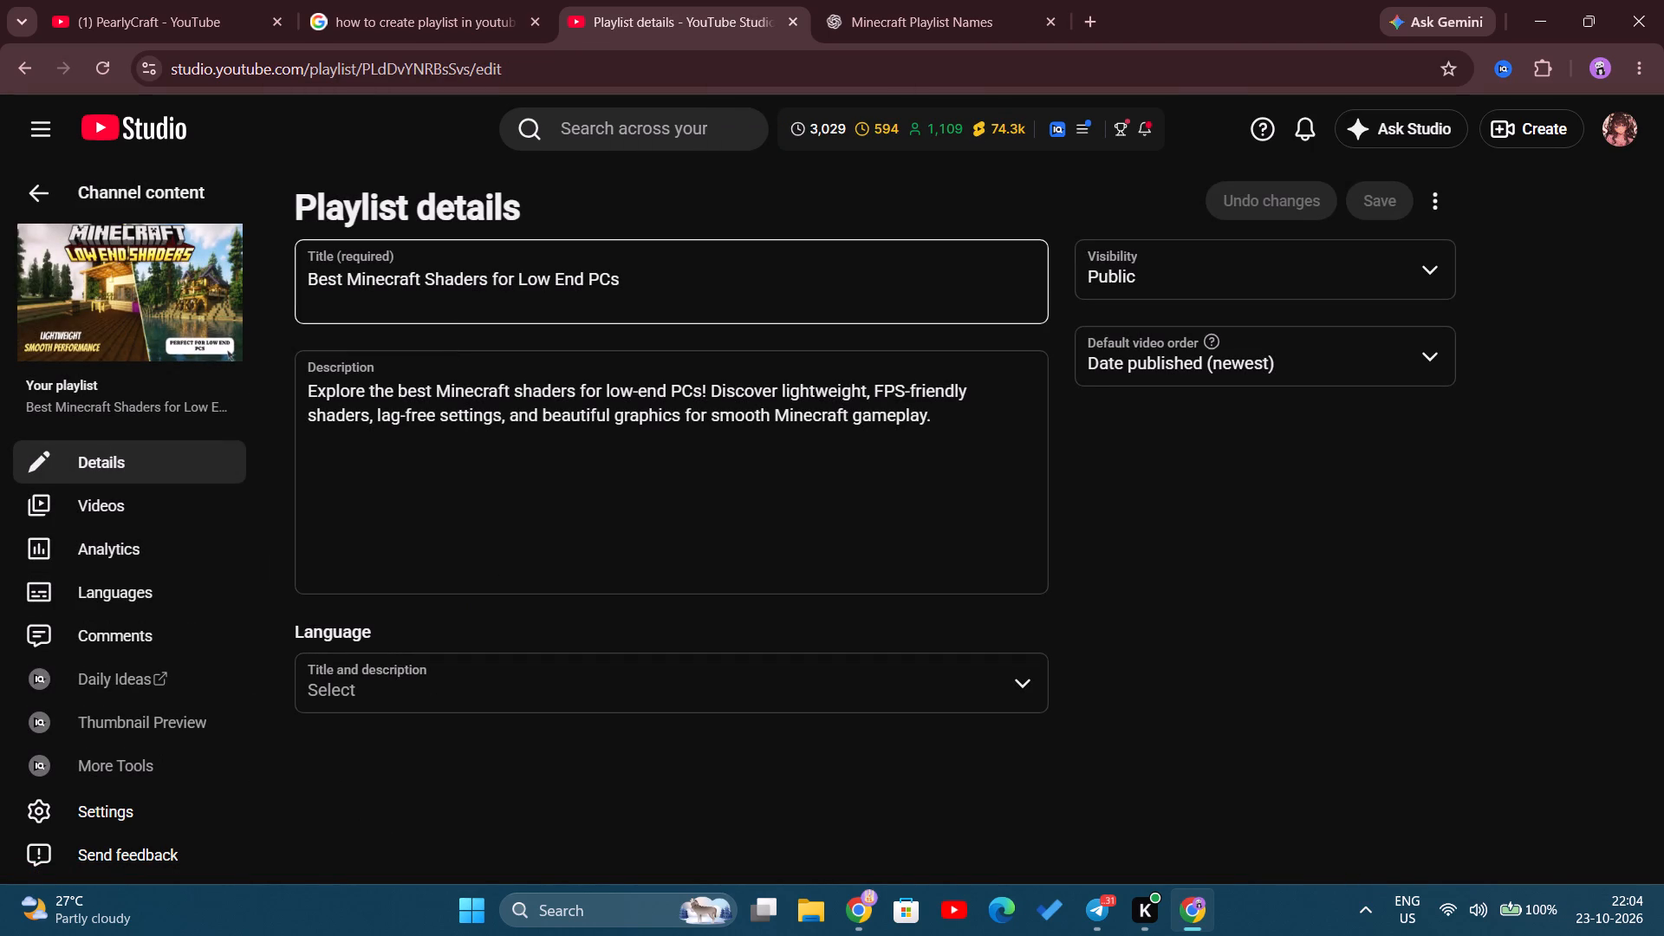
Rename the playlist as "Low End Shaders for Potato PCs" and save the change.
{"action": "left_click_drag", "start_coordinate": [518, 277], "coordinate": [313, 263]}
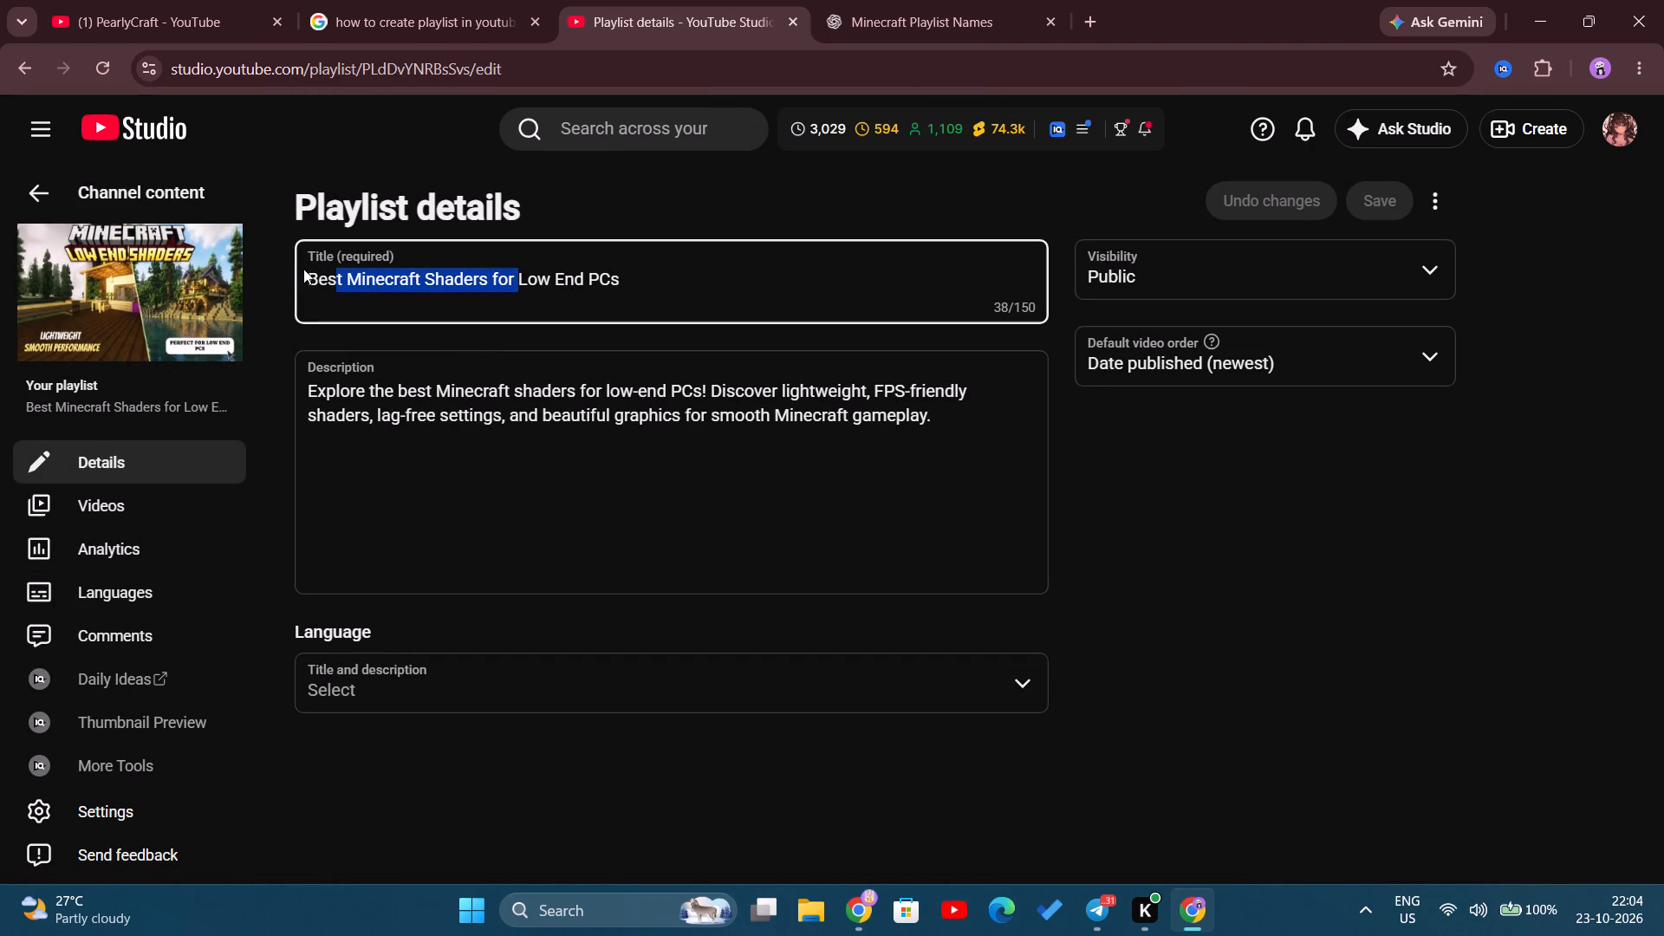
{"action": "key", "text": "BackSpace"}
{"action": "left_click_drag", "start_coordinate": [471, 277], "coordinate": [411, 270]}
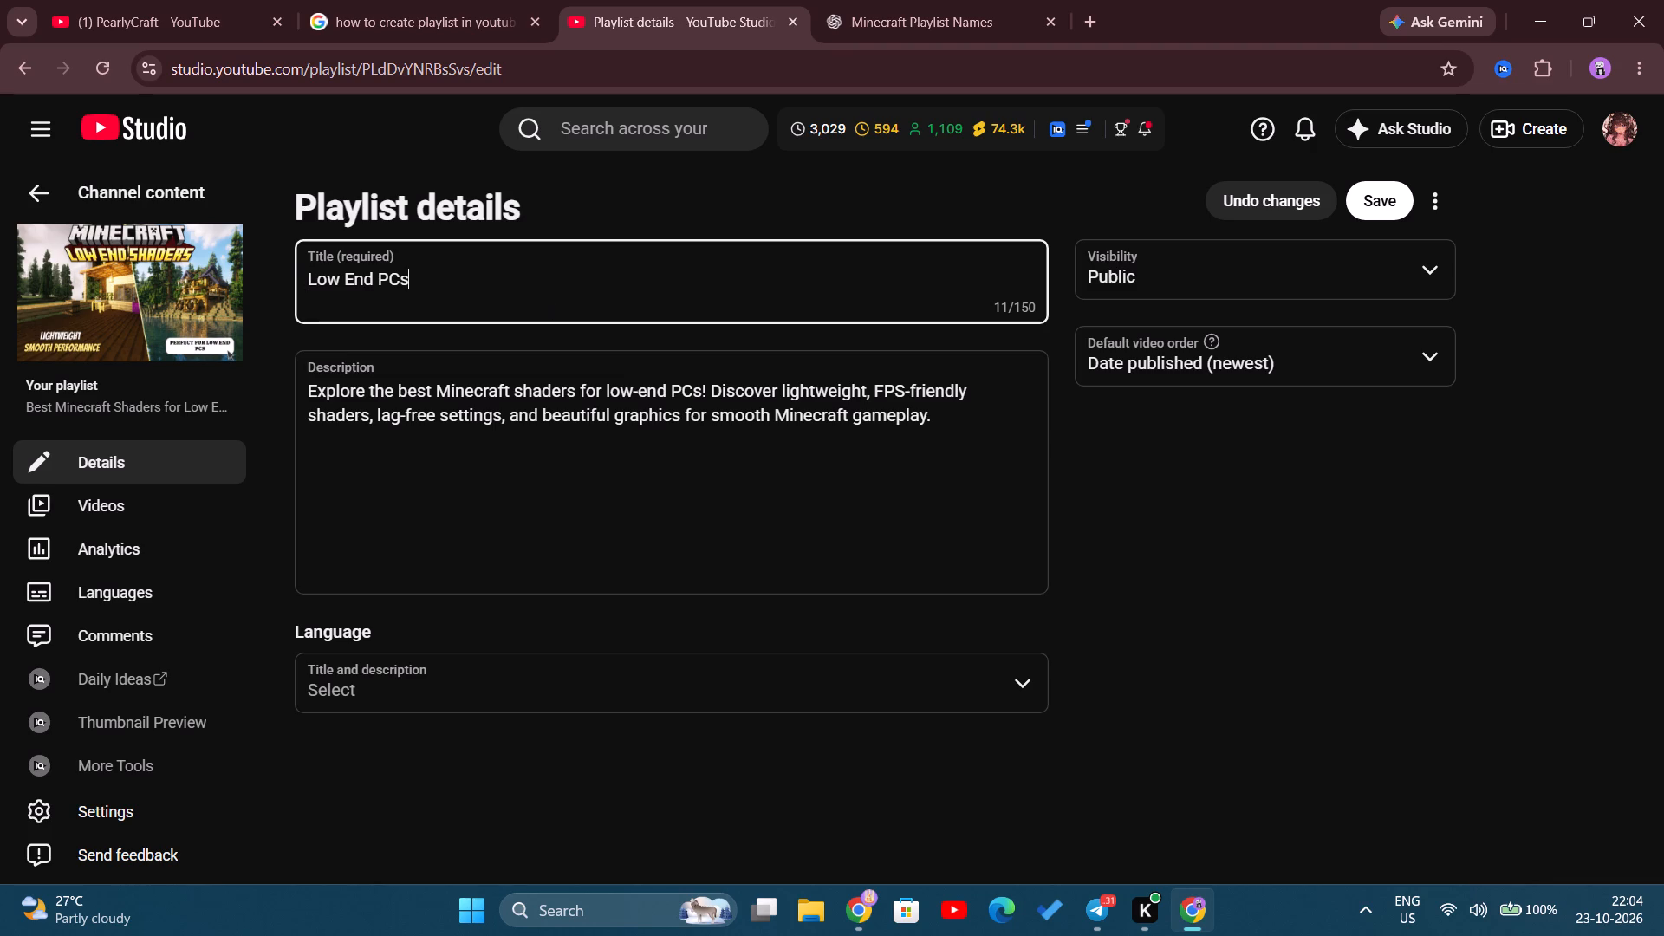
{"action": "left_click_drag", "start_coordinate": [411, 270], "coordinate": [376, 270]}
{"action": "key", "text": "BackSpace"}
{"action": "key", "text": "s"}
{"action": "type", "text": "haders"}
{"action": "key", "text": "space"}
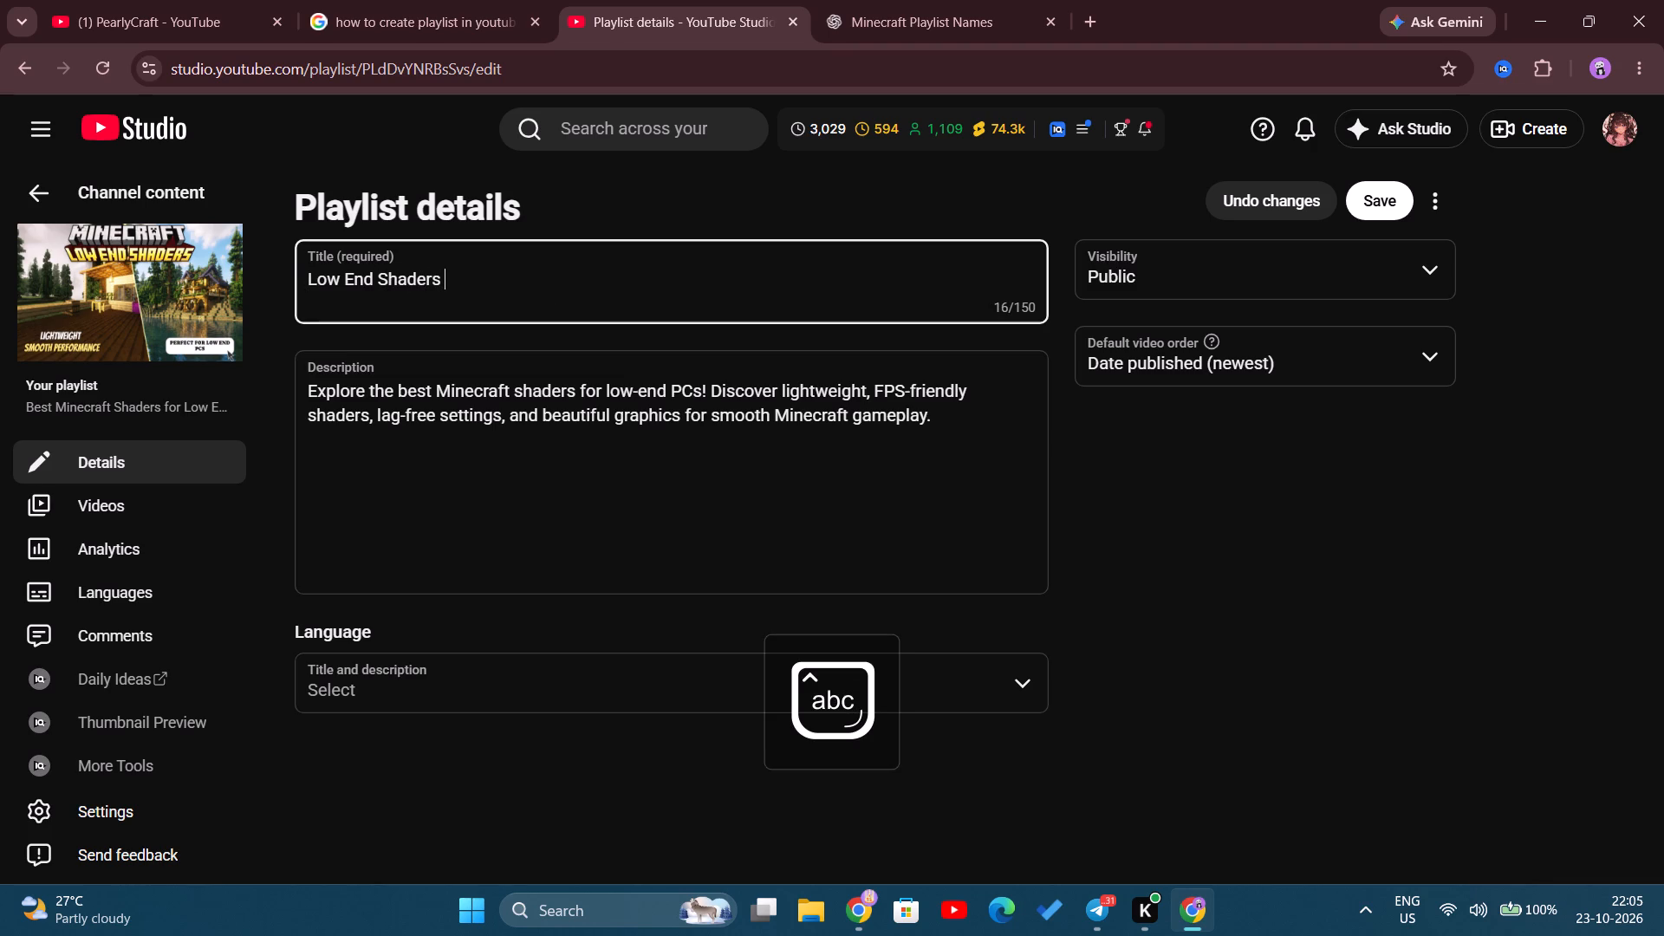
{"action": "type", "text": "for potato pcs"}
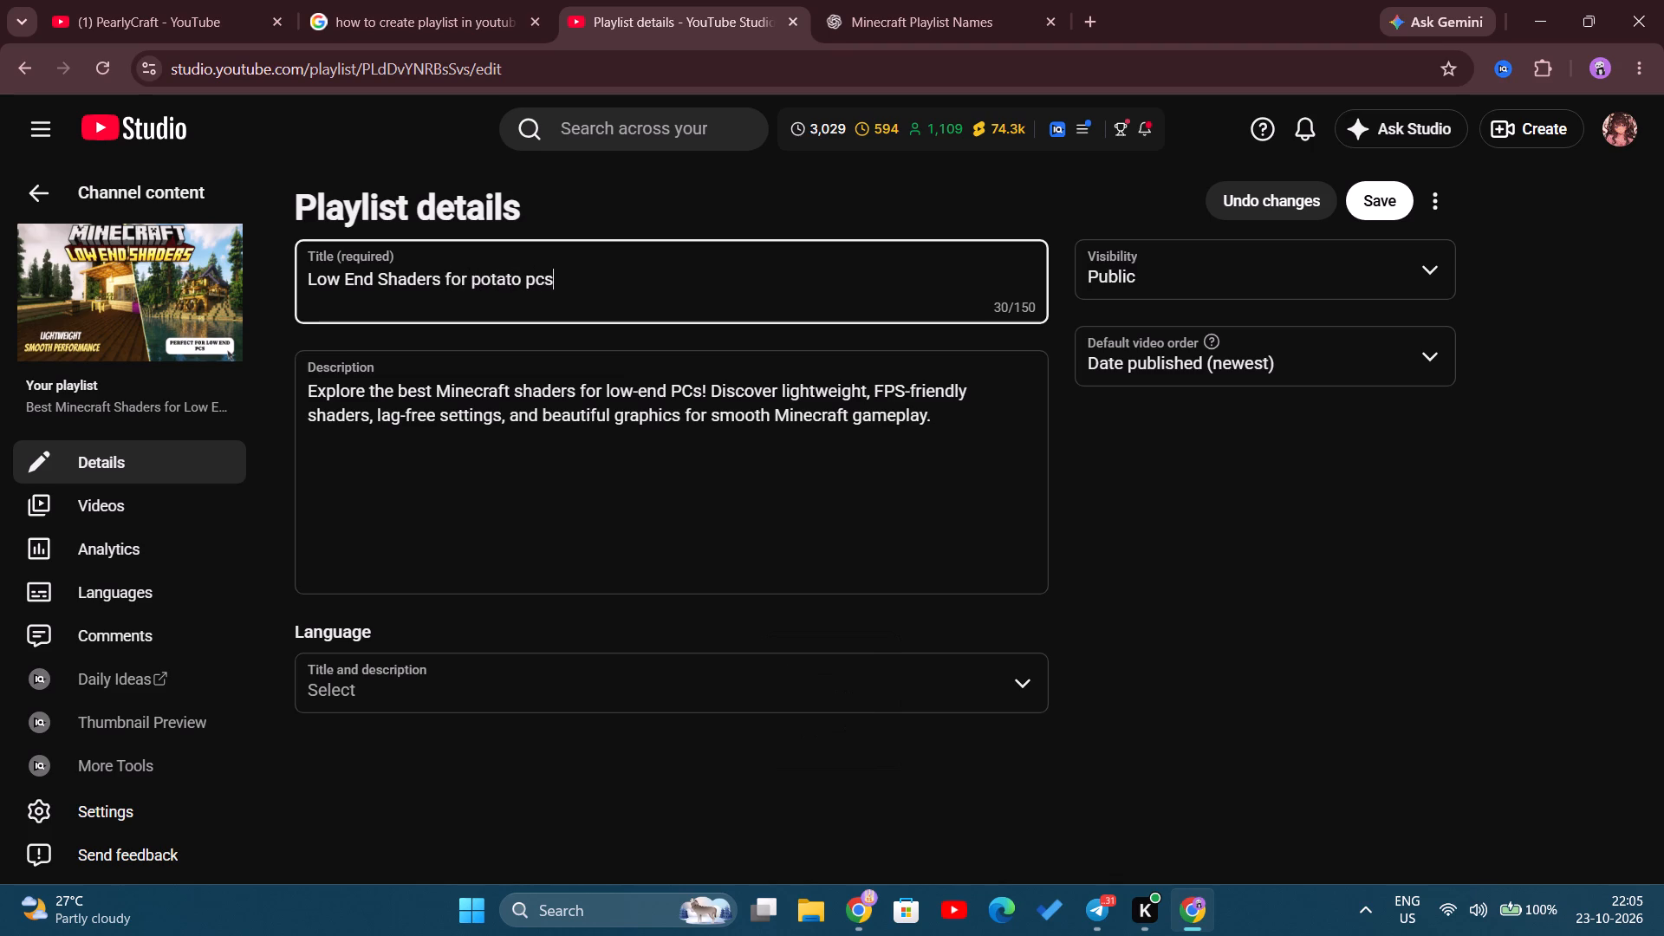
{"action": "key", "text": "BackSpace"}
{"action": "key", "text": "BackSpace"}
{"action": "key", "text": "BackSpace"}
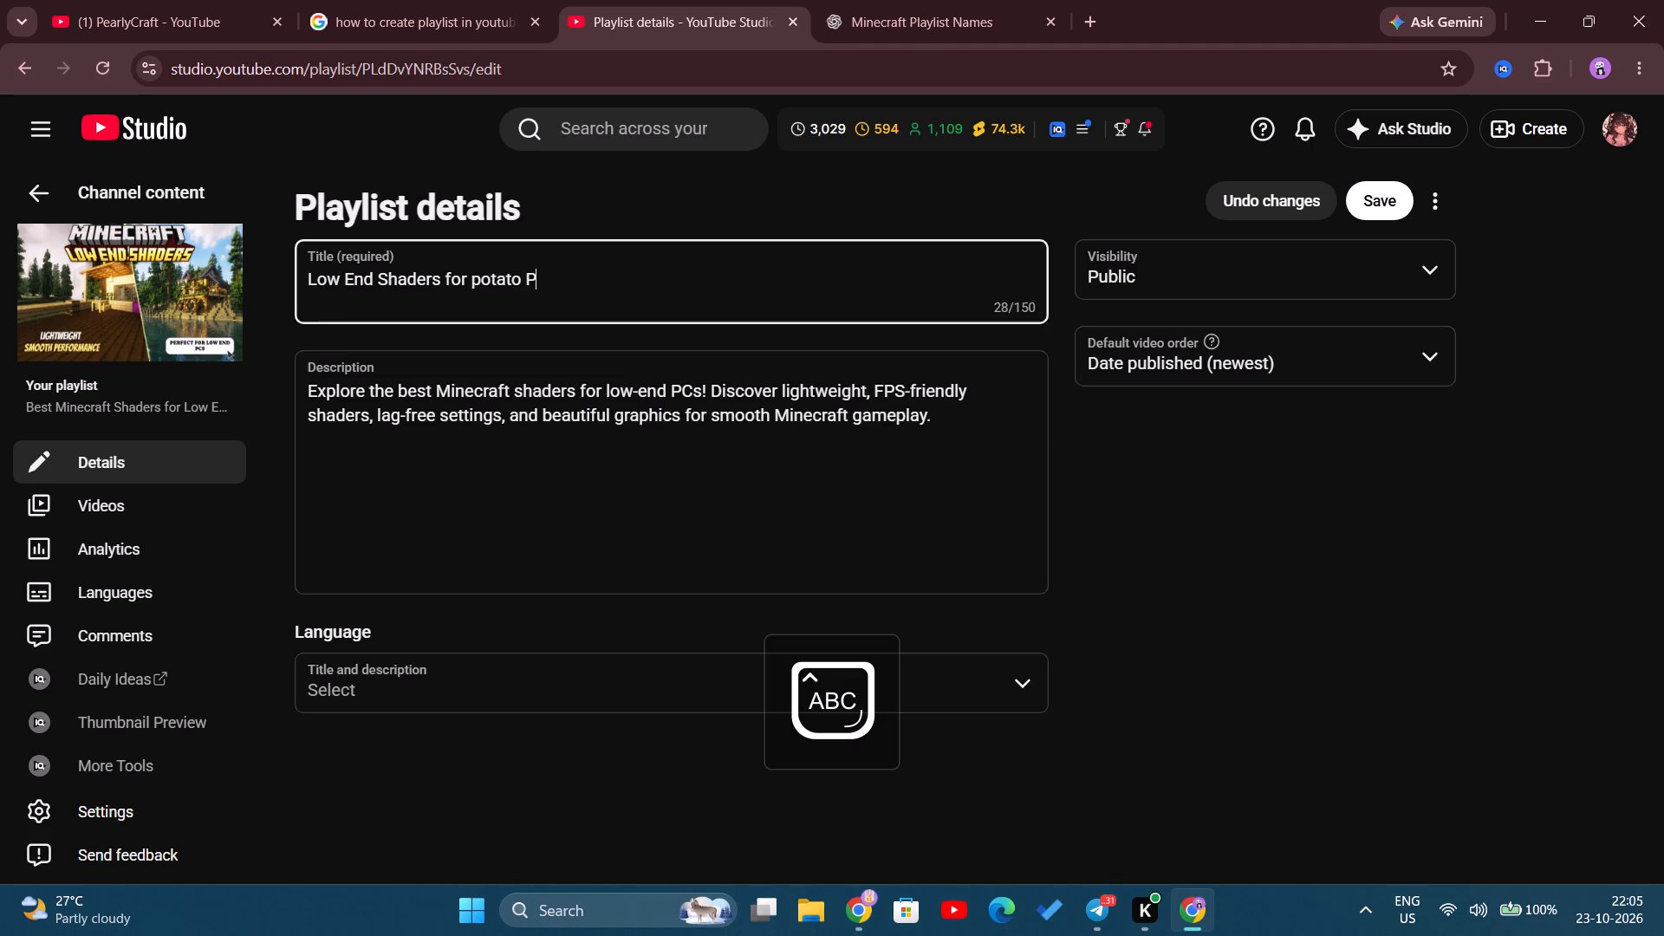
{"action": "key", "text": "c"}
{"action": "key", "text": "s"}
{"action": "left_click", "coordinate": [476, 276]}
{"action": "left_click", "coordinate": [480, 279]}
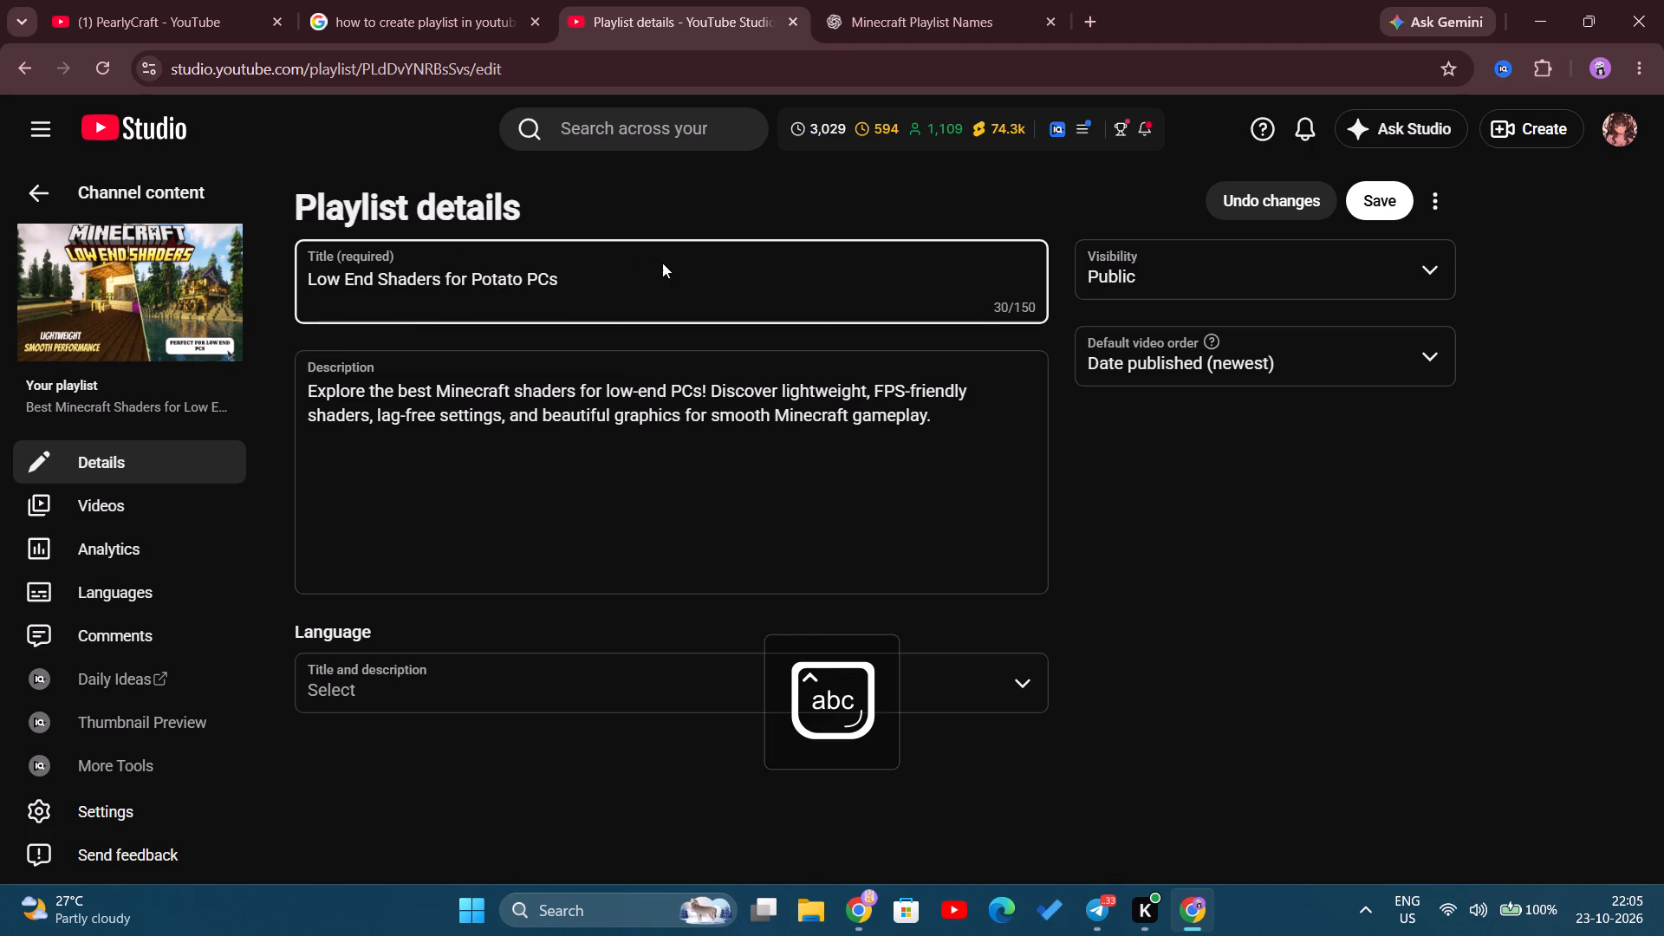
{"action": "left_click", "coordinate": [1354, 210]}
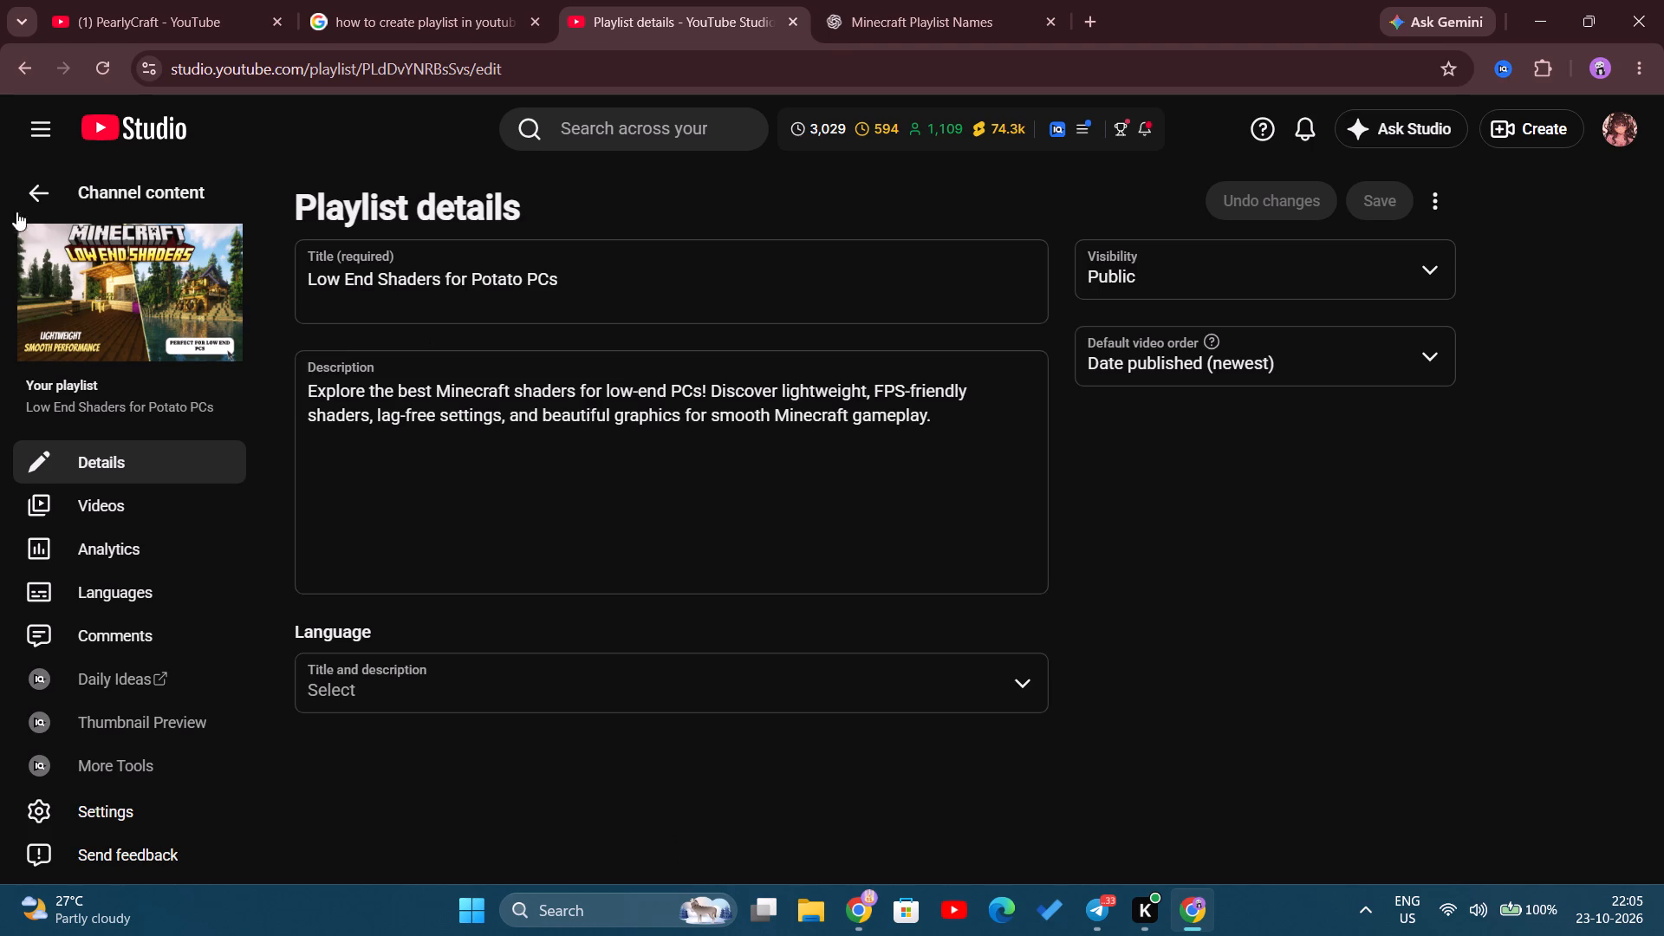
Go back to the channel's playlist list and review the playlists and their titles.
{"action": "left_click", "coordinate": [35, 78]}
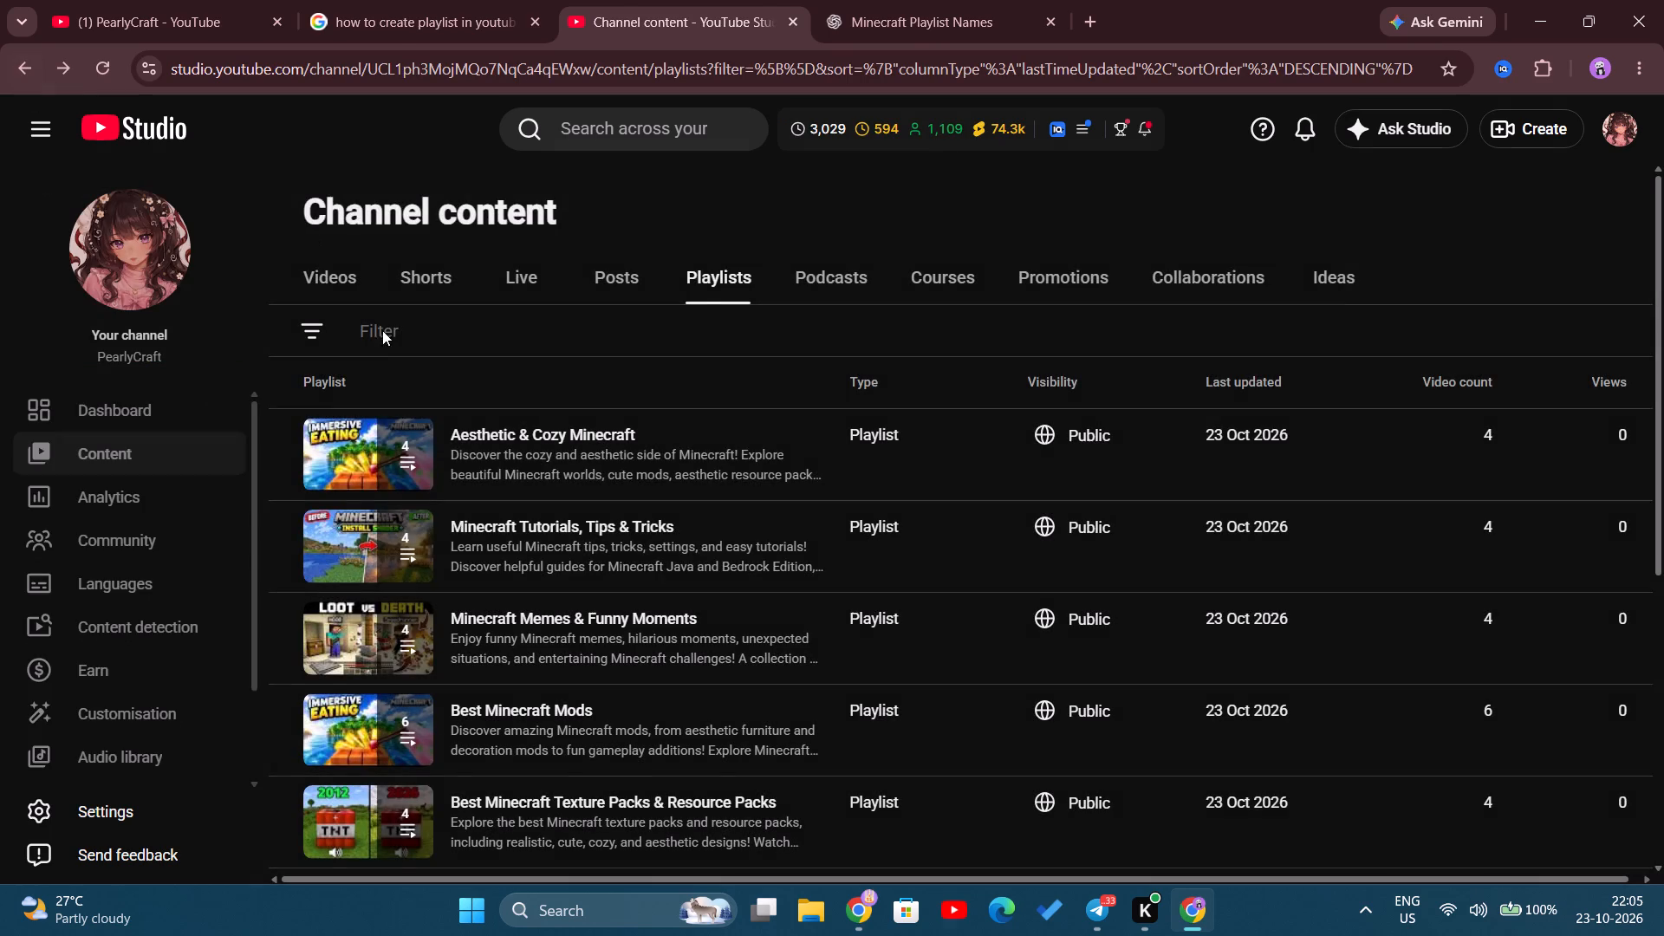
{"action": "scroll", "coordinate": [502, 492], "scroll_direction": "down", "scroll_amount": 5}
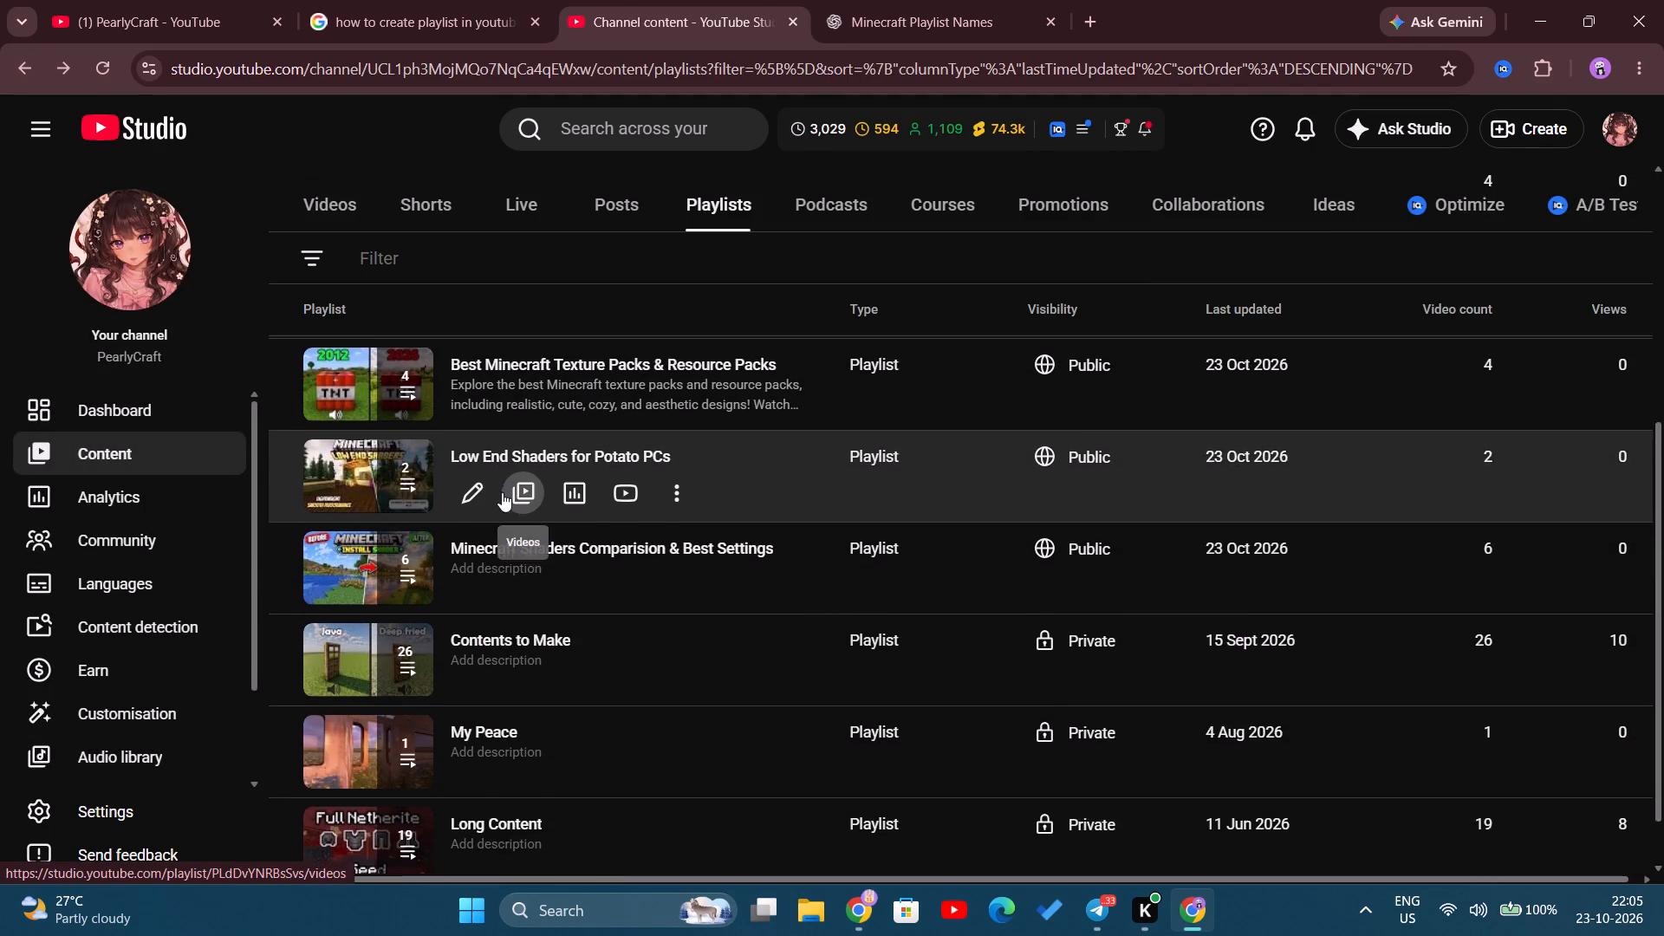
{"action": "scroll", "coordinate": [497, 528], "scroll_direction": "up", "scroll_amount": 8}
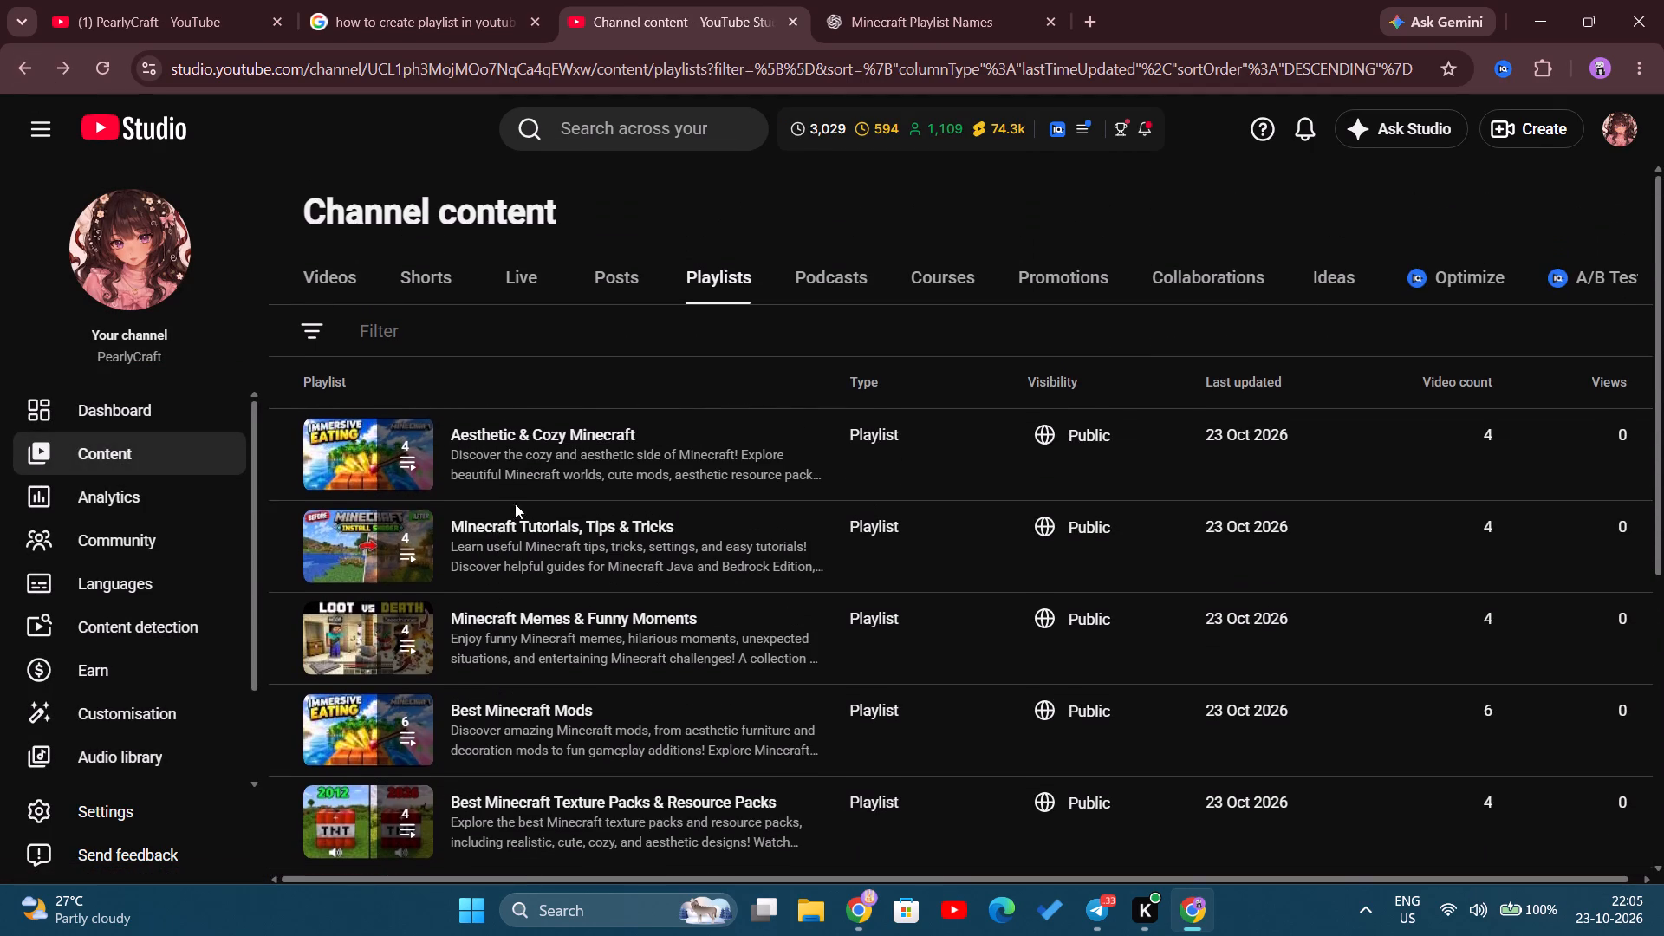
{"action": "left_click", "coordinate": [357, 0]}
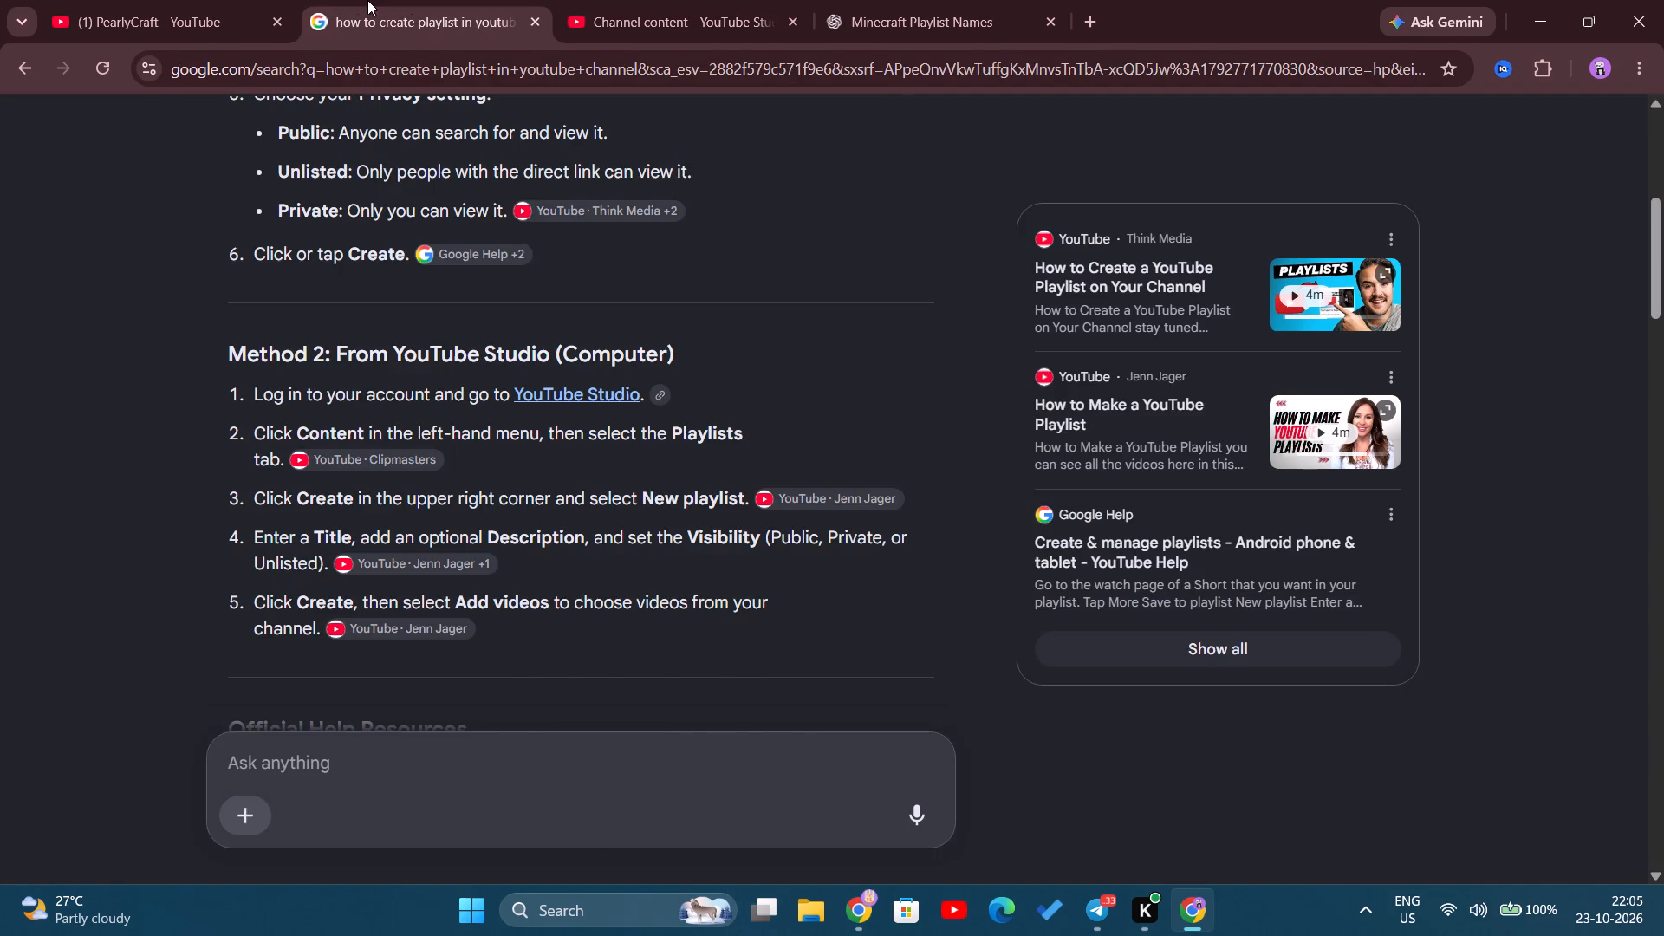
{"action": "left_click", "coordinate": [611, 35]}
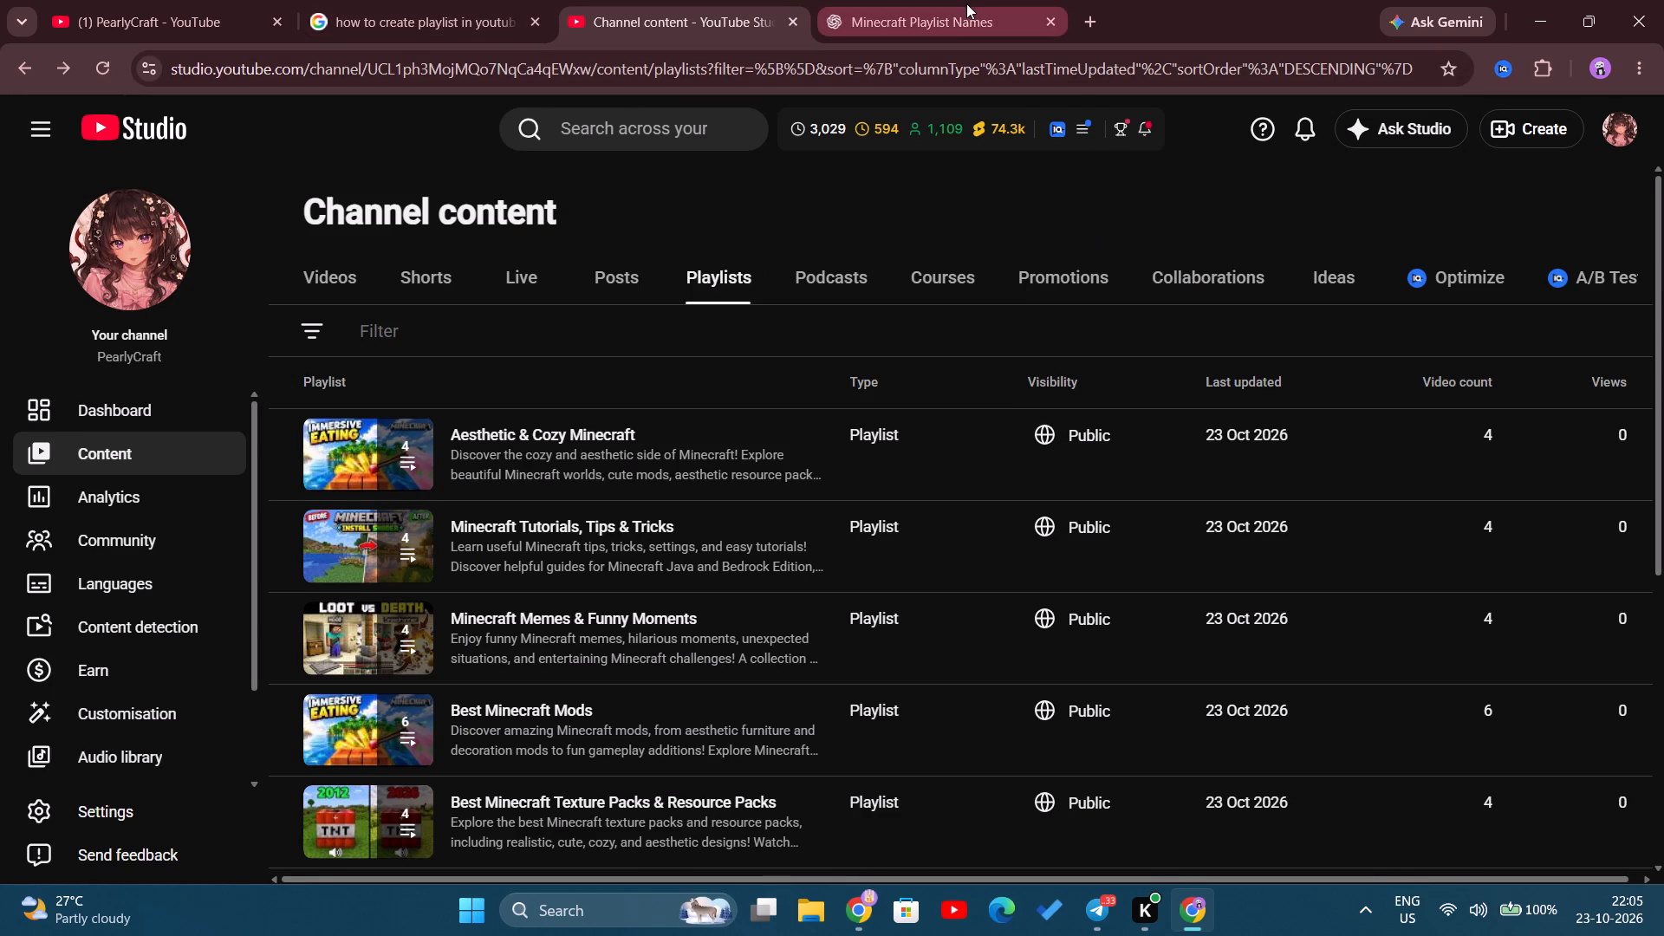
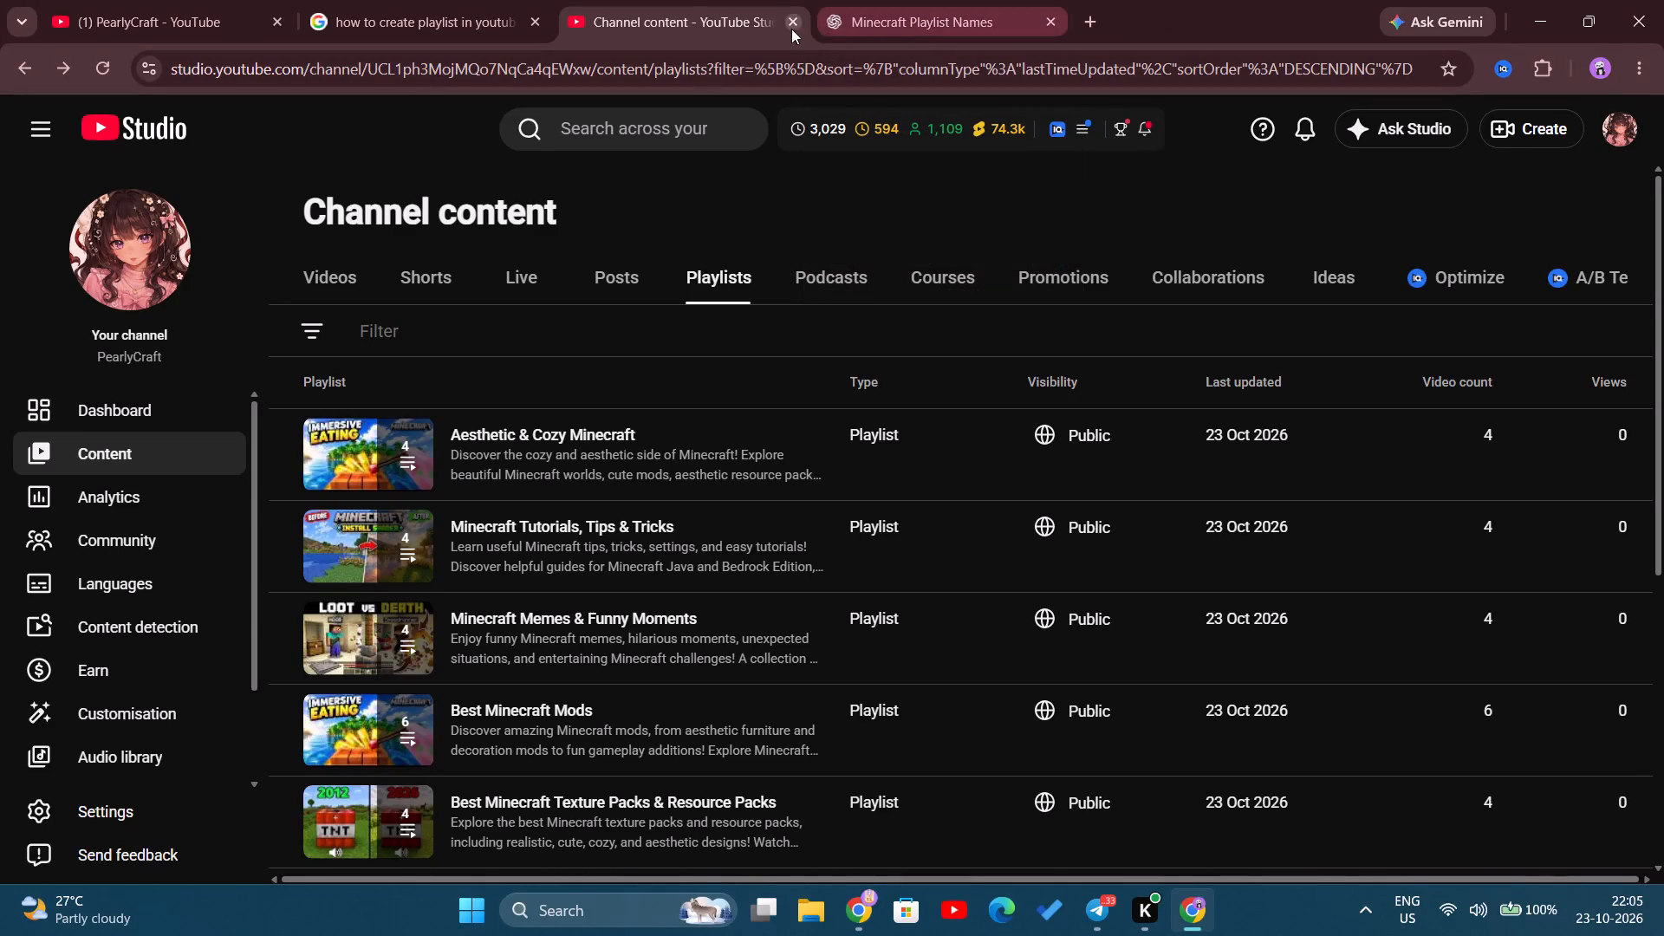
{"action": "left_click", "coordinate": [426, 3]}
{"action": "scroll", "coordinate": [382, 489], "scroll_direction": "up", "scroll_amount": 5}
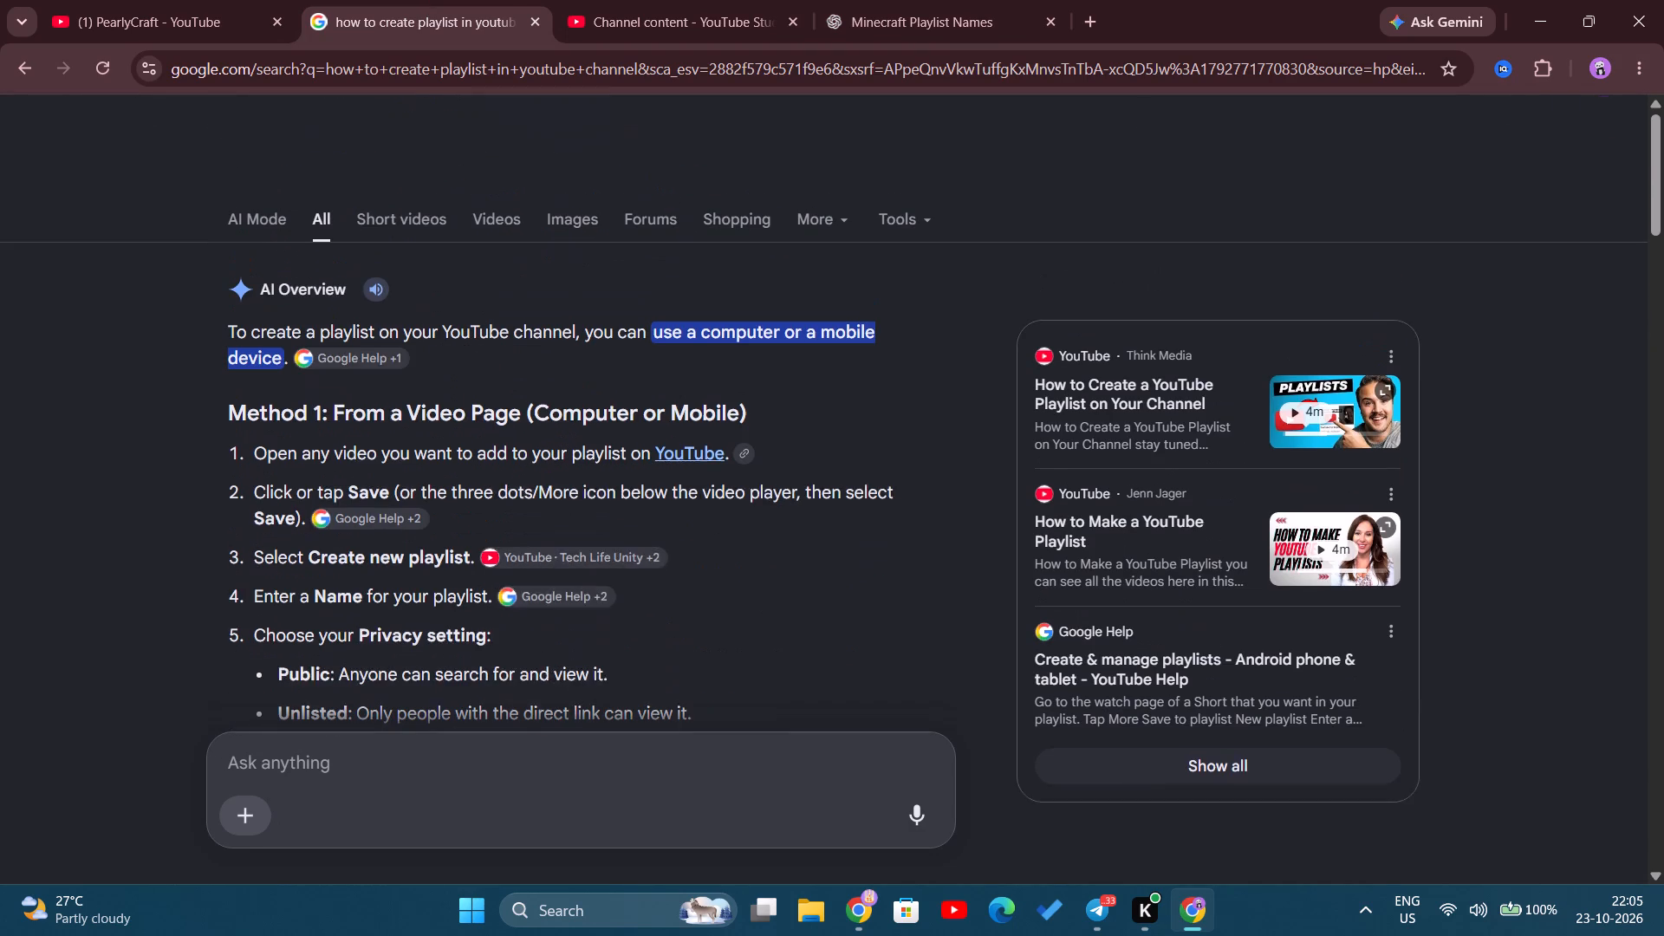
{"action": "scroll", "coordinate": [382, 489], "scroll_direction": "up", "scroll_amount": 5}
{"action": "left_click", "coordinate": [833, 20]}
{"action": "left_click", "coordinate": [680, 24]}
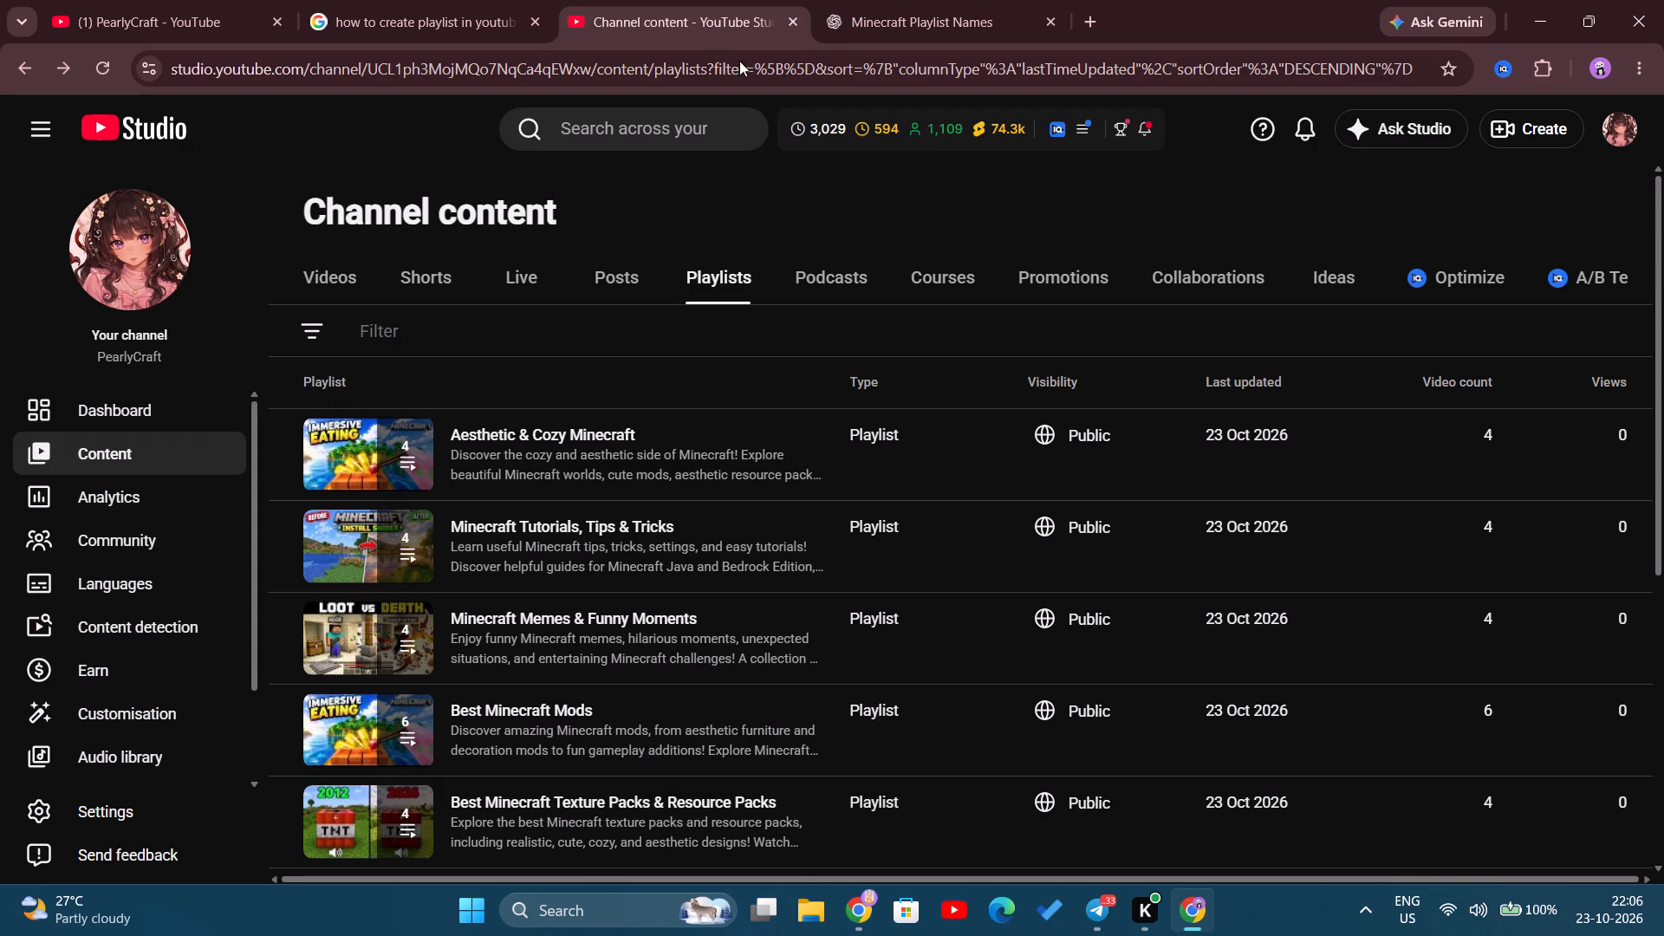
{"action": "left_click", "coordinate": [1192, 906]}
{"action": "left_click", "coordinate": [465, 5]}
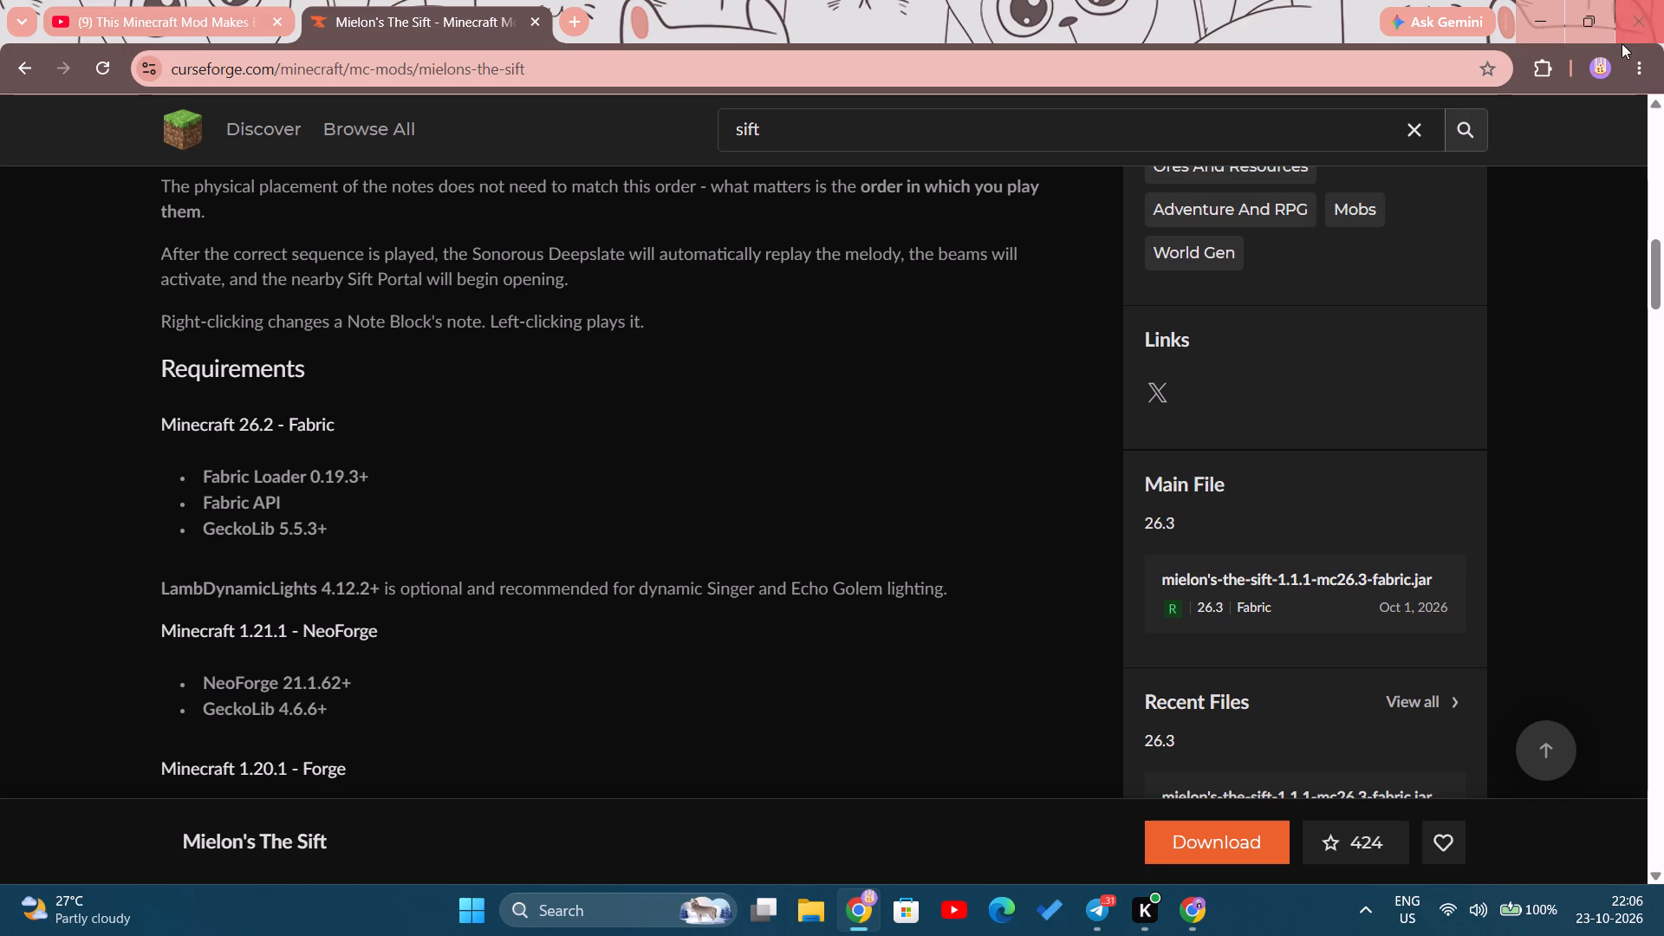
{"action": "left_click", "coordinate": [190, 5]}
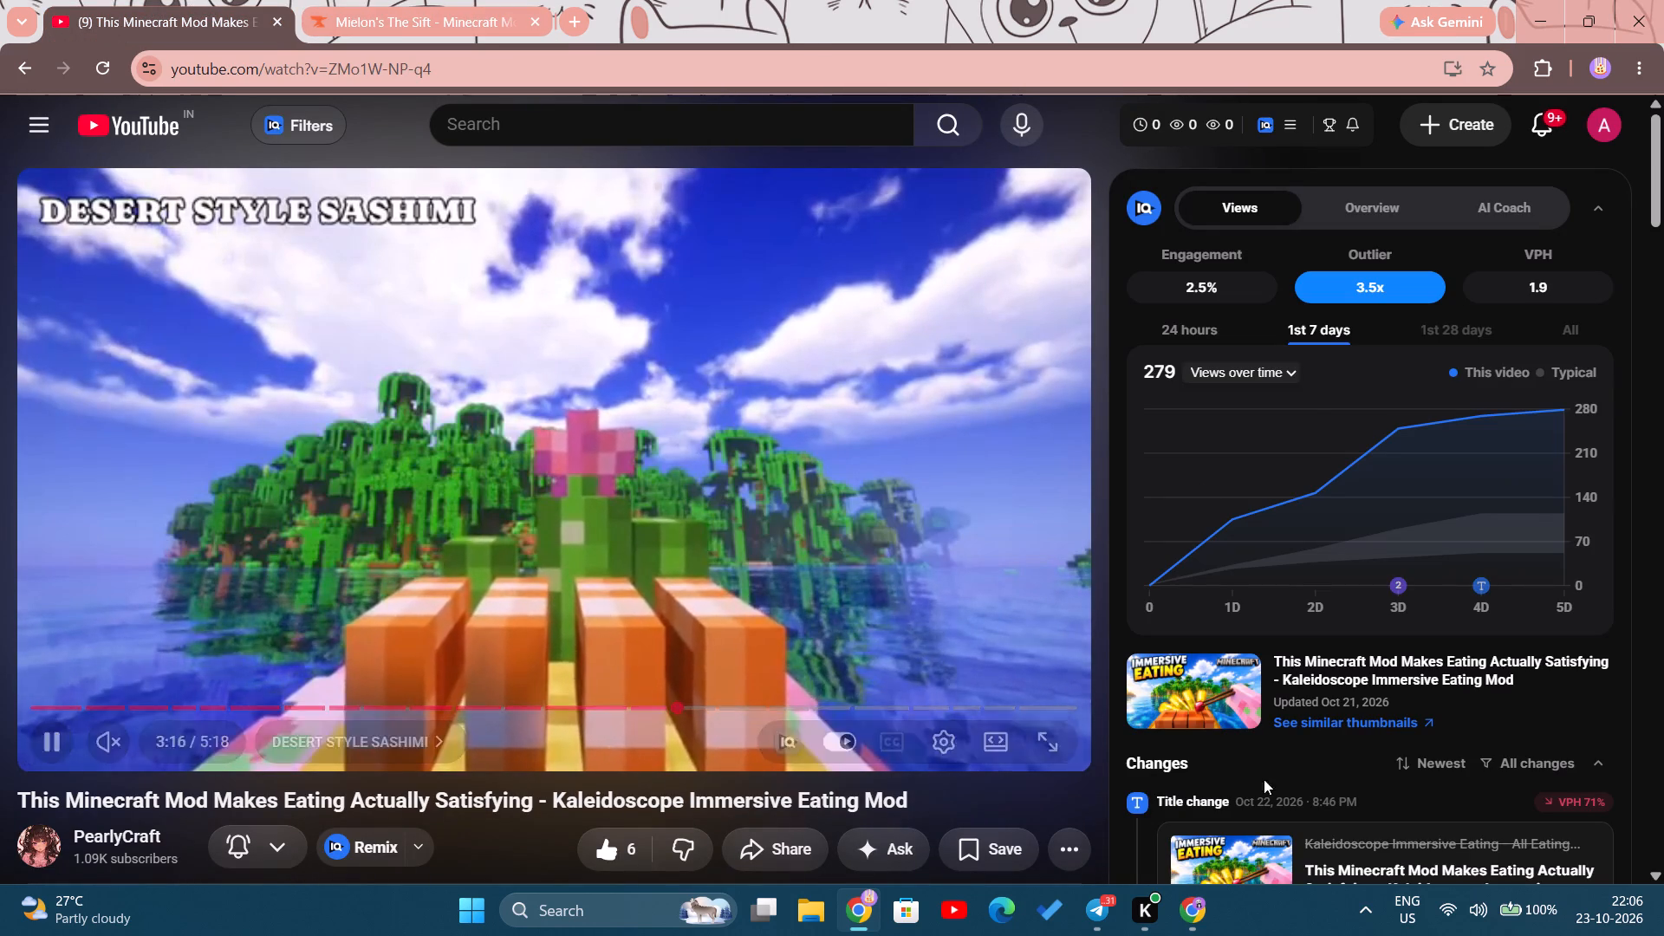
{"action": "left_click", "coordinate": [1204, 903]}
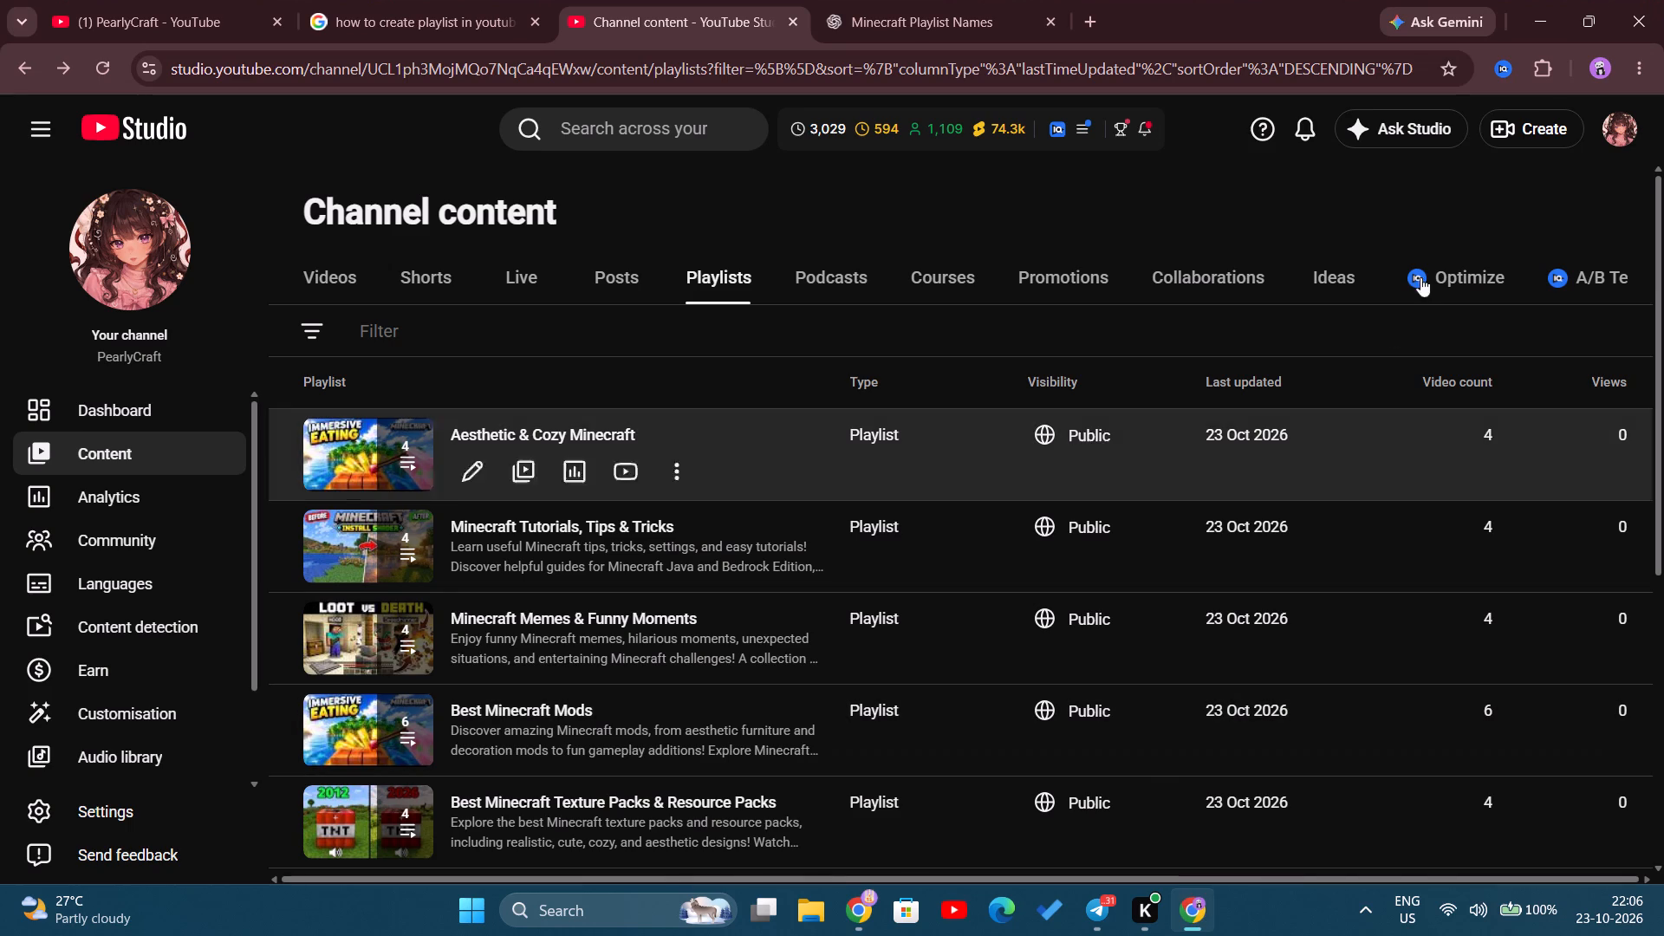